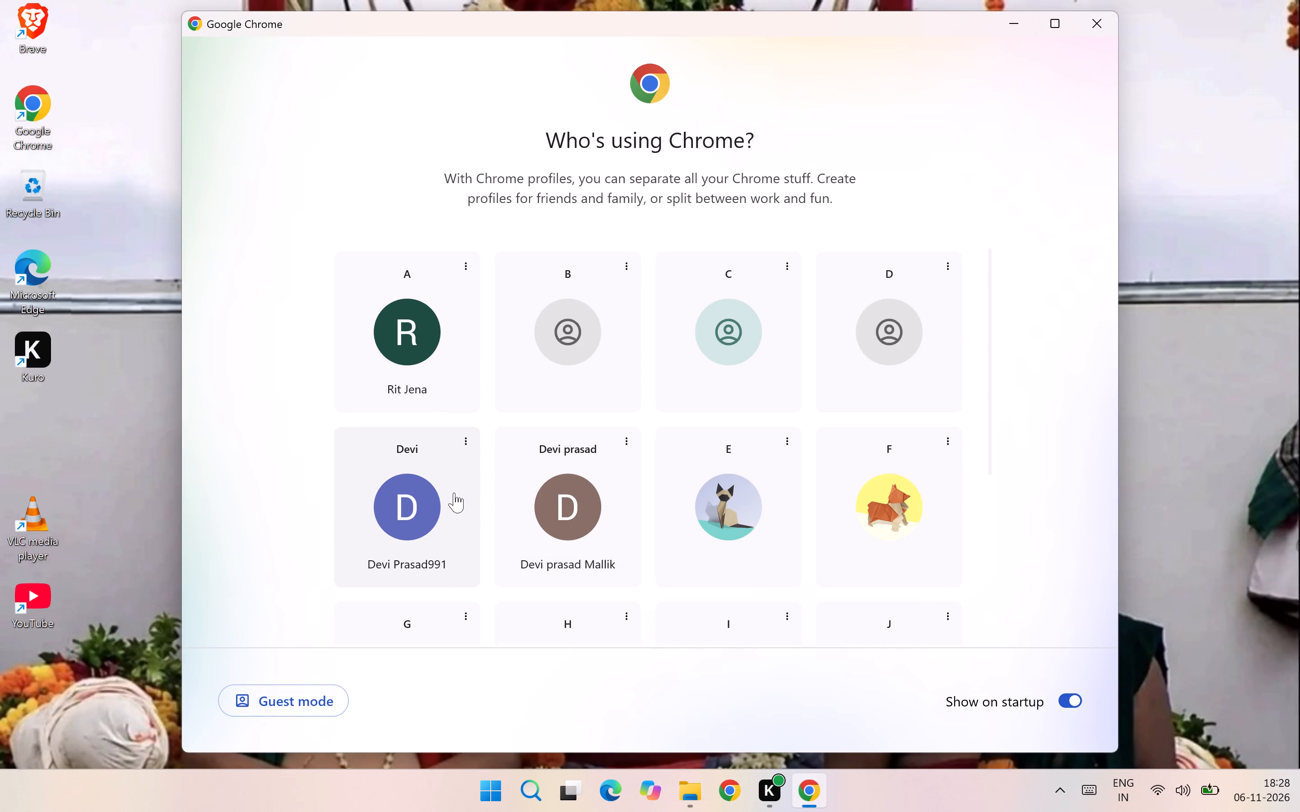
# Open the Chrome profile labelled Devi and search Google for 5d design.
pyautogui.click(454, 493)
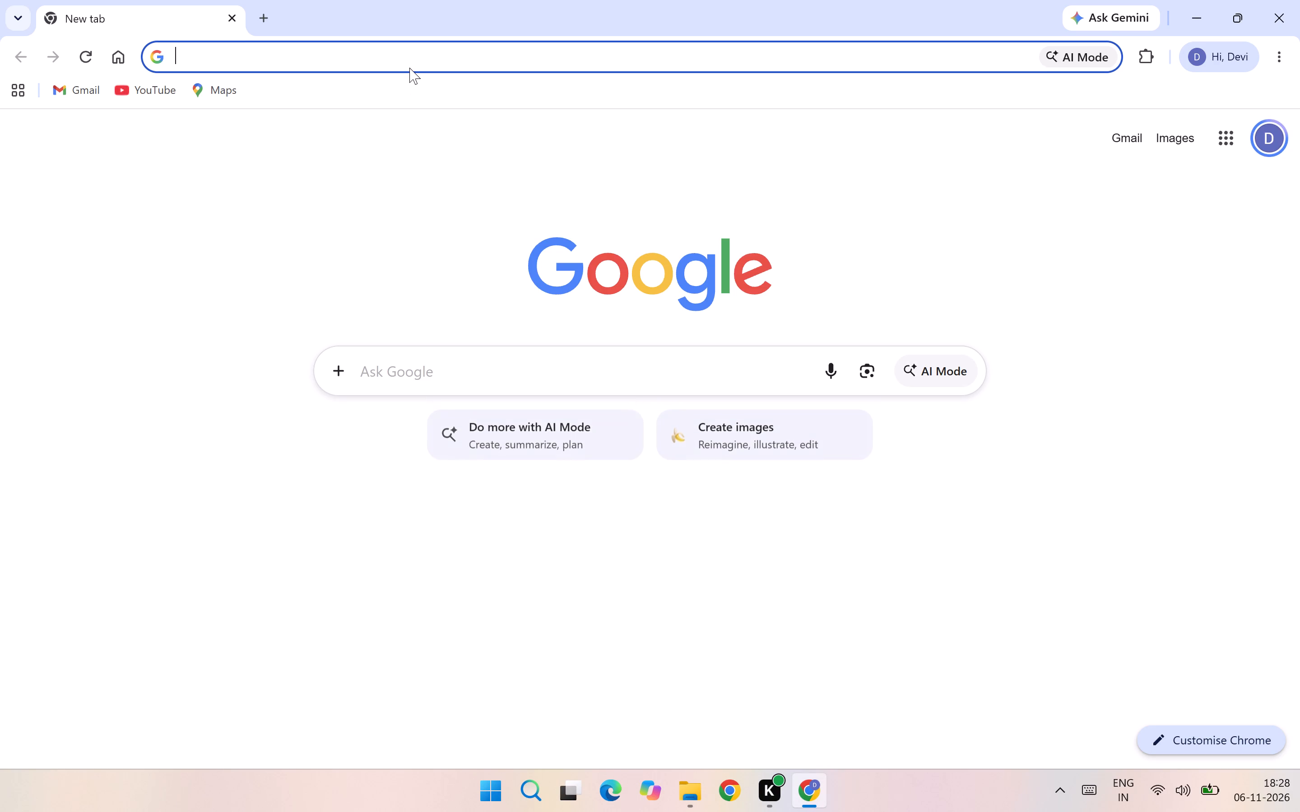
pyautogui.click(409, 68)
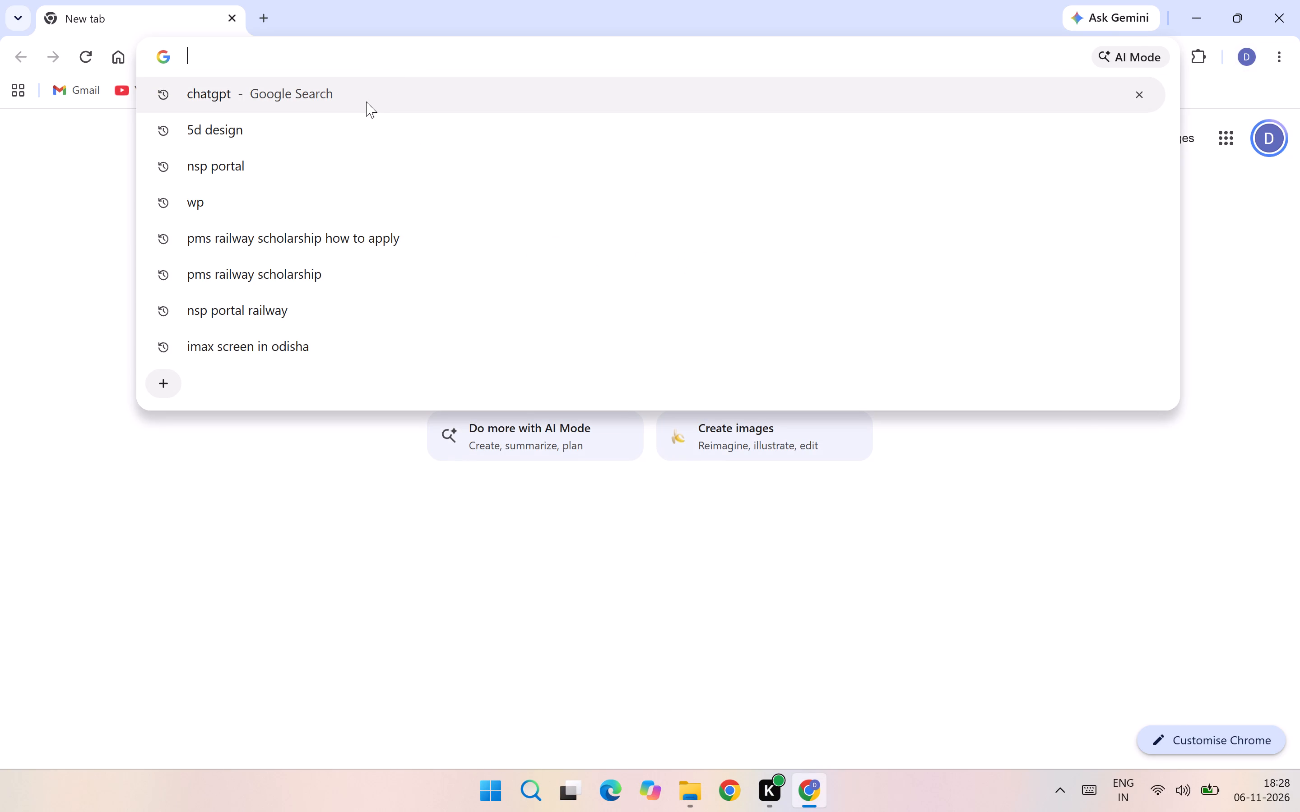
pyautogui.click(352, 116)
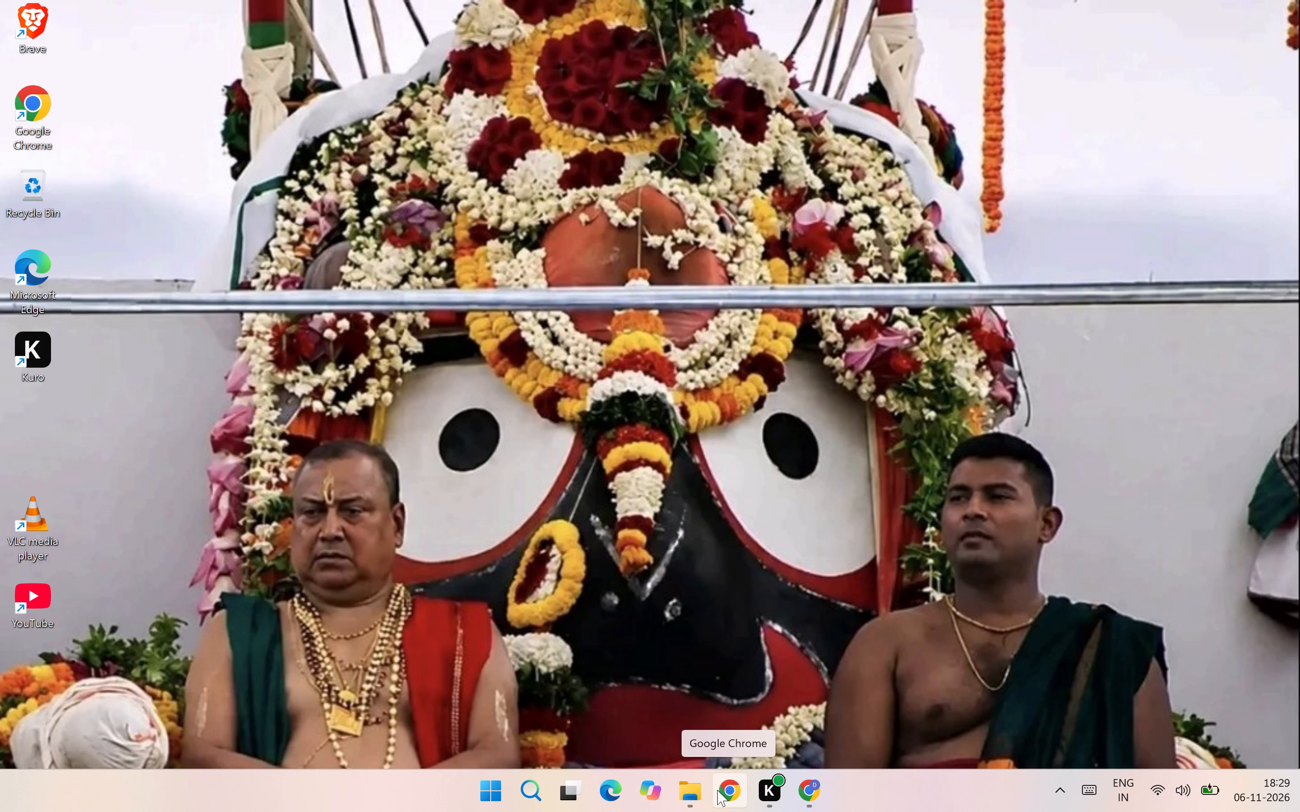
# Switch to File Explorer, open Seminar Report Format 2026 (1) from Downloads in Word, and enable editing.
pyautogui.click(706, 792)
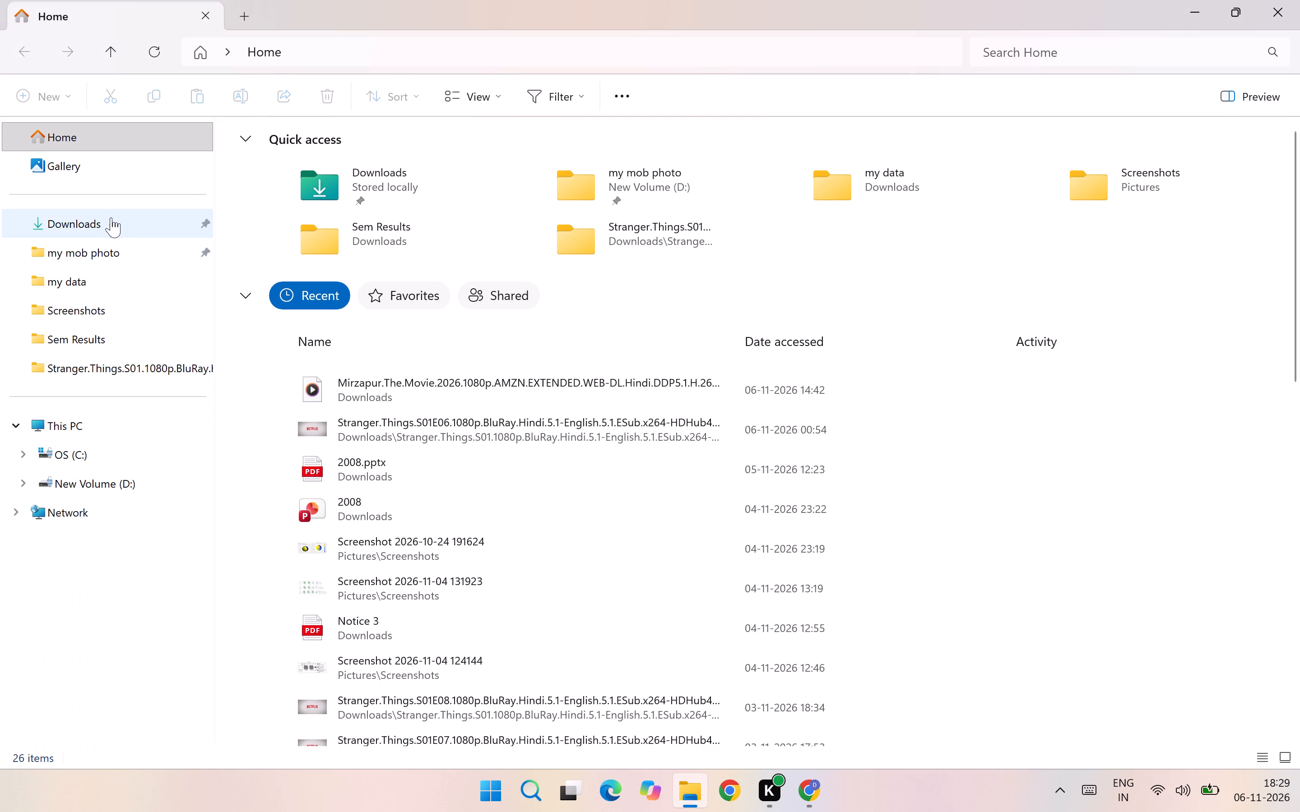
pyautogui.click(113, 225)
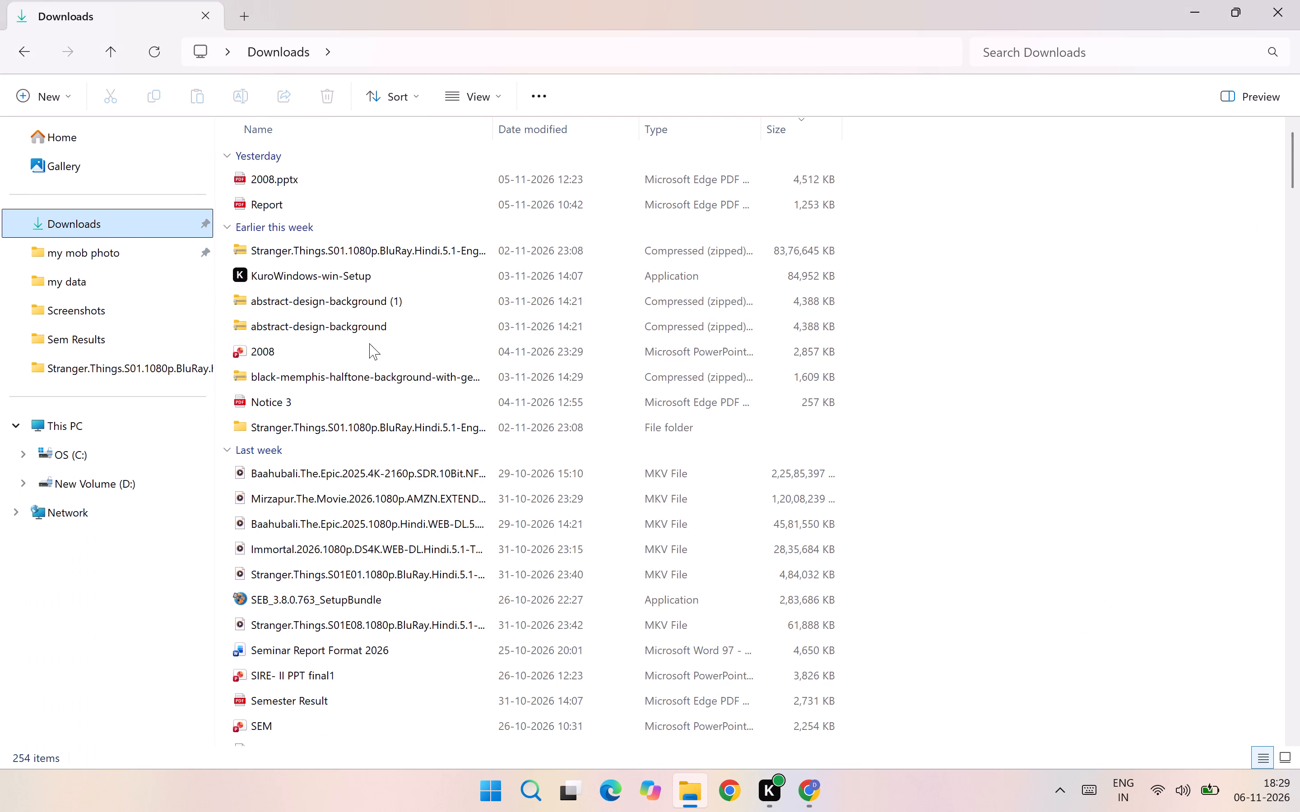
pyautogui.scroll(-1, 393, 430)
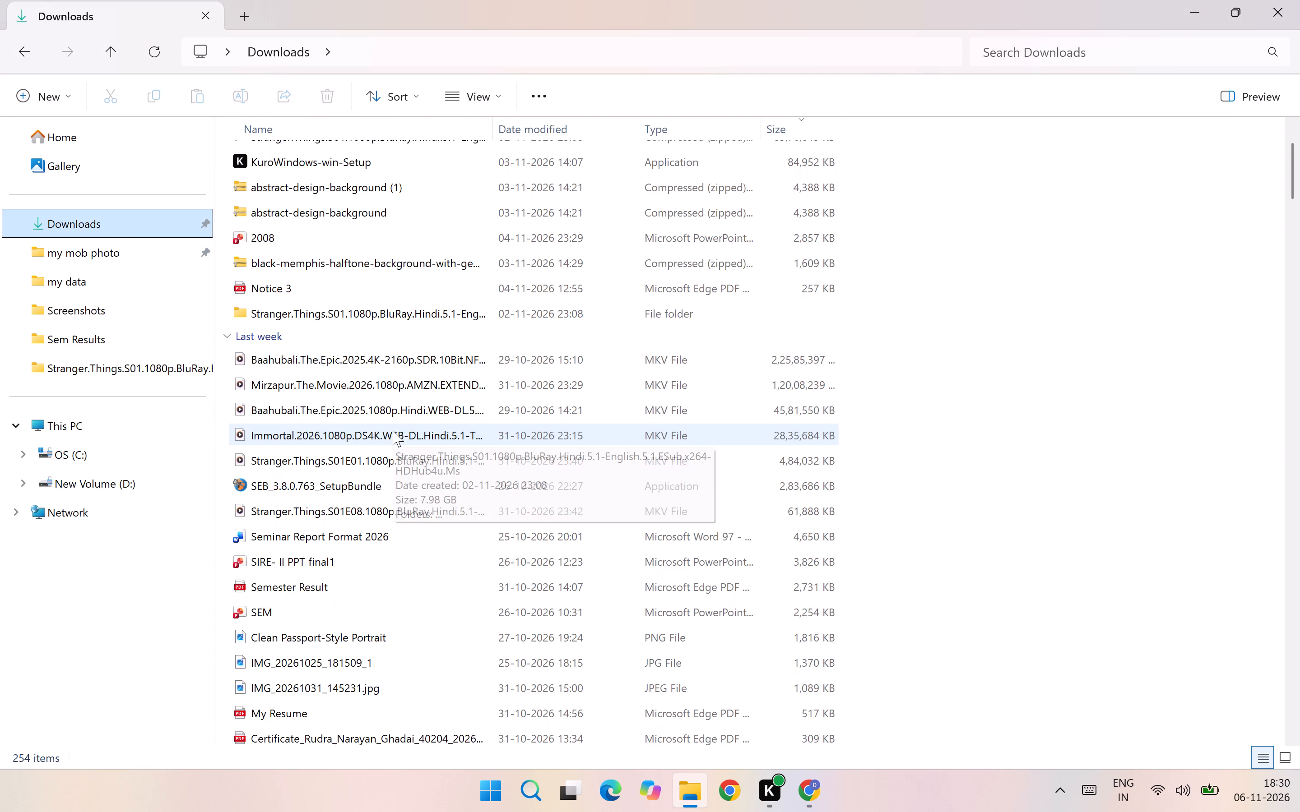
pyautogui.scroll(-1, 393, 430)
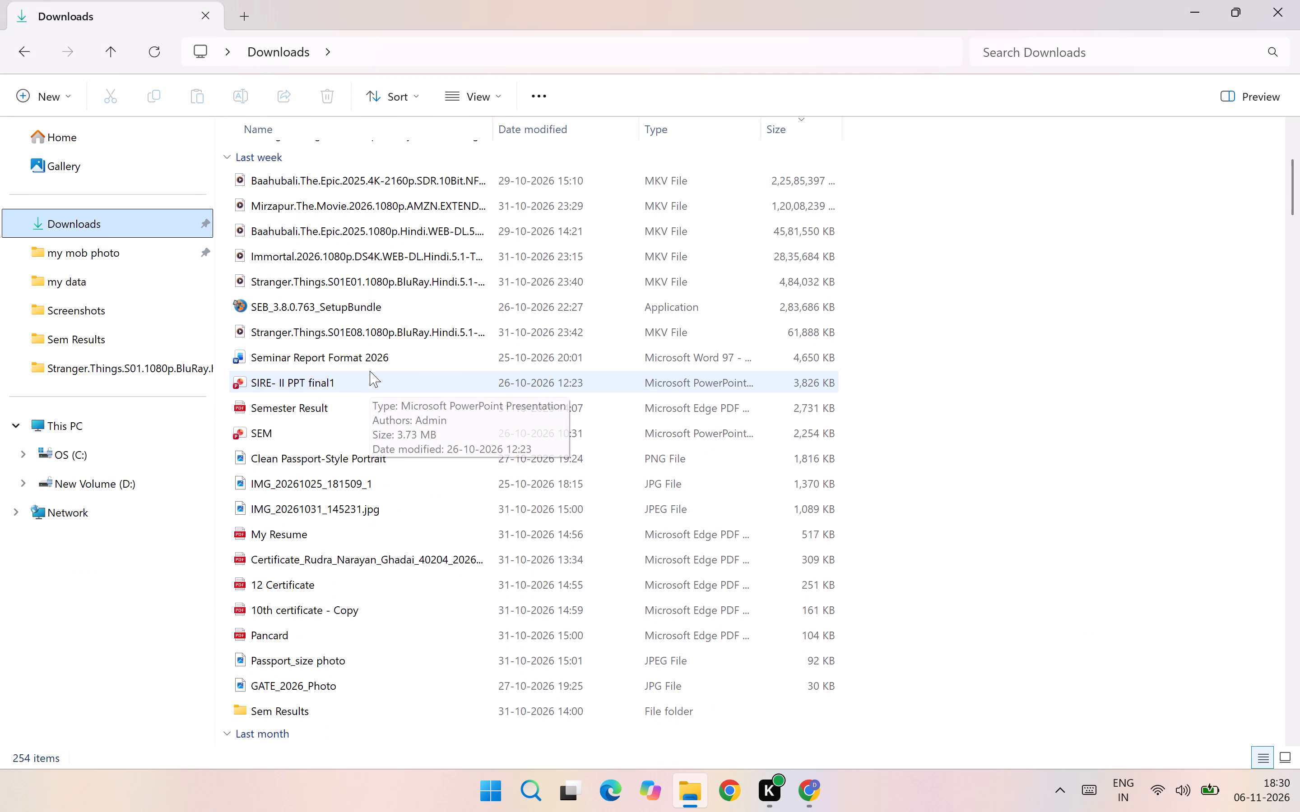
pyautogui.scroll(-3, 387, 556)
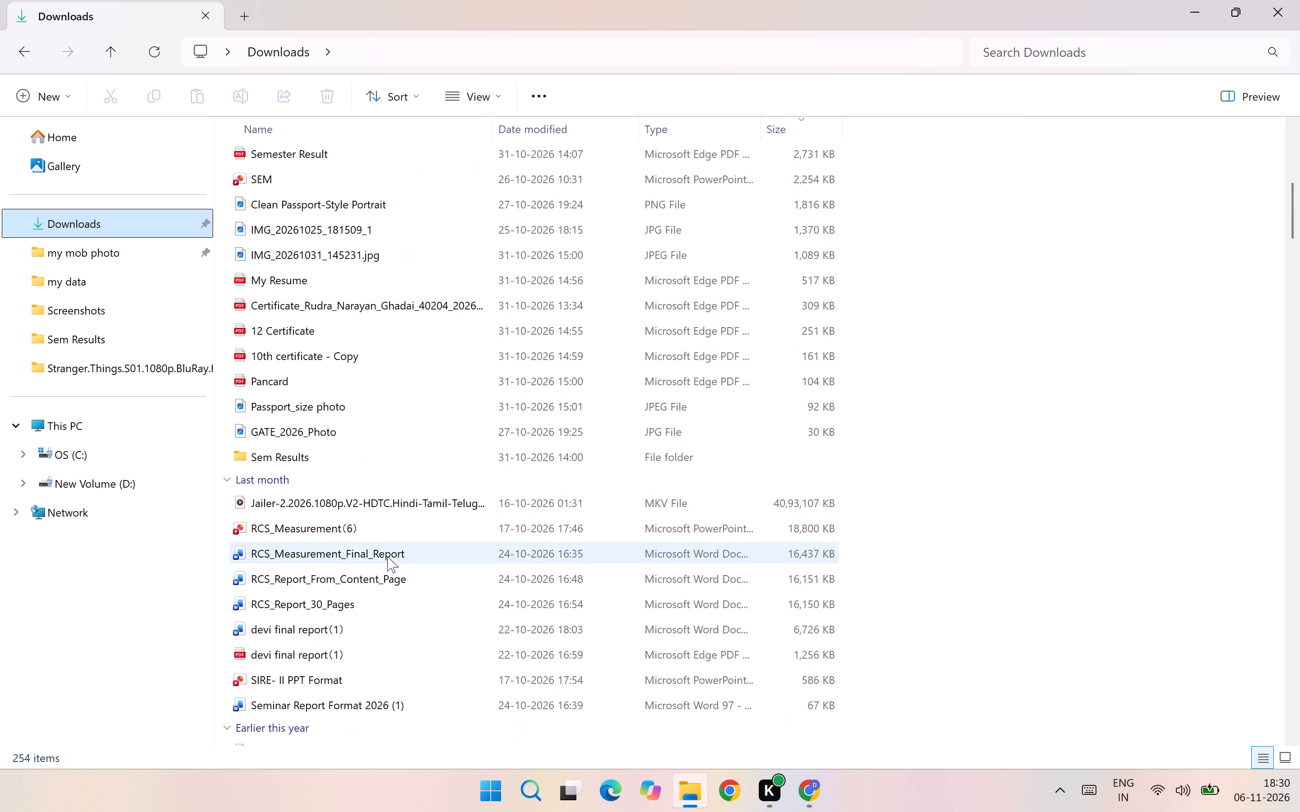
pyautogui.scroll(-3, 387, 556)
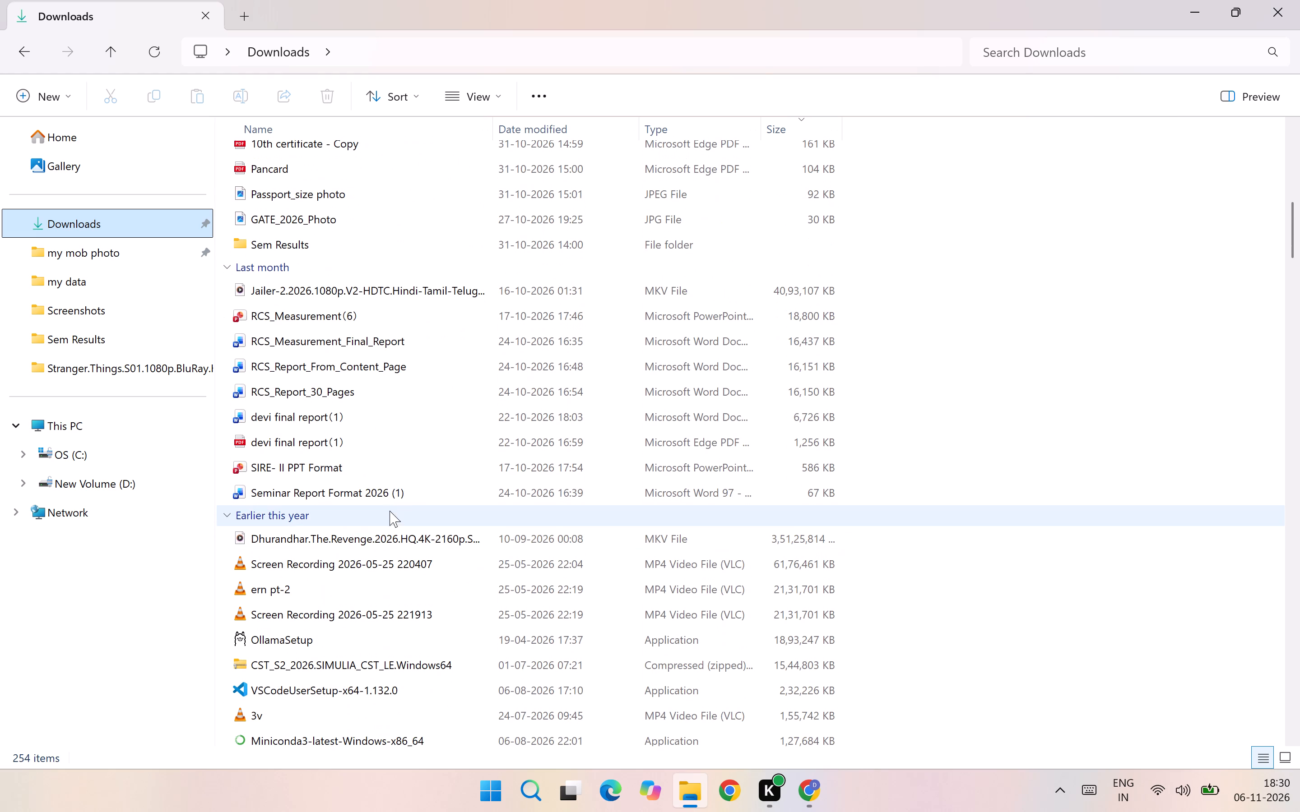
pyautogui.doubleClick(399, 487)
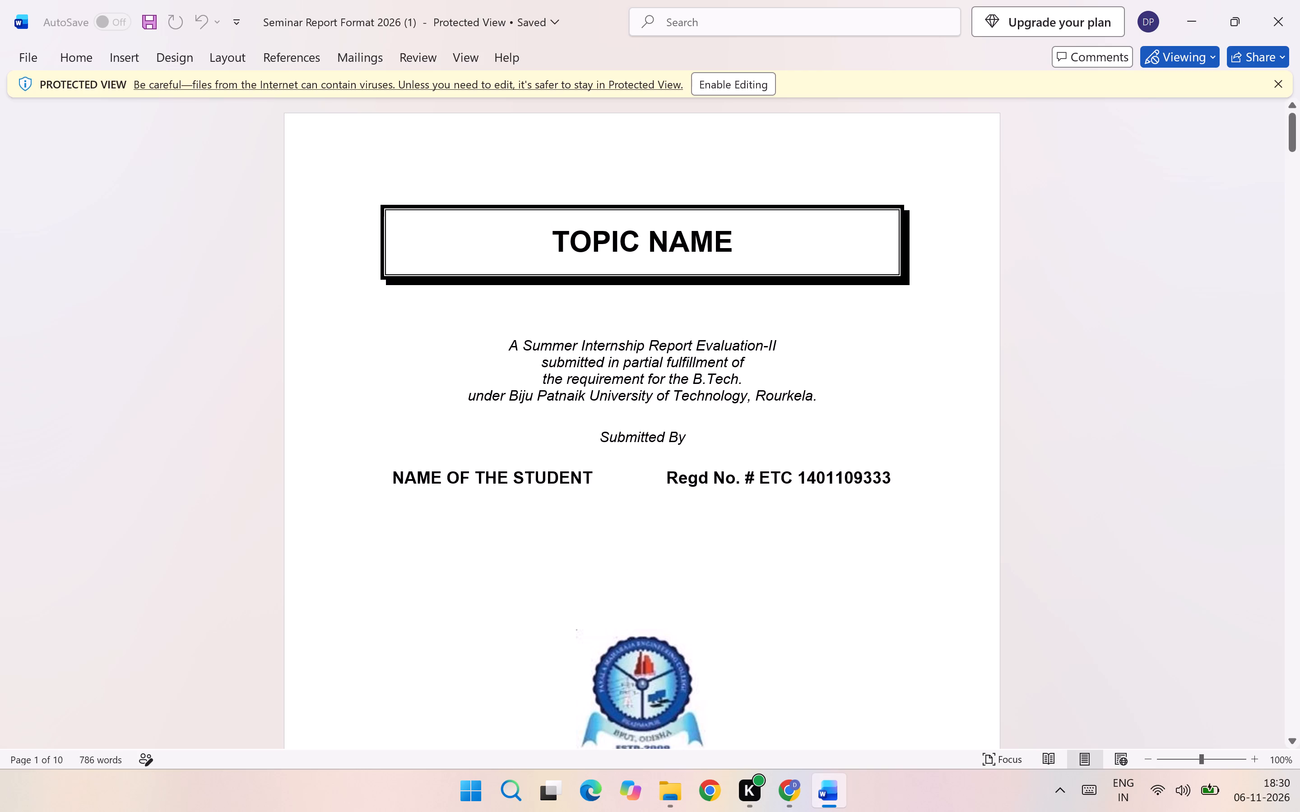
pyautogui.click(726, 76)
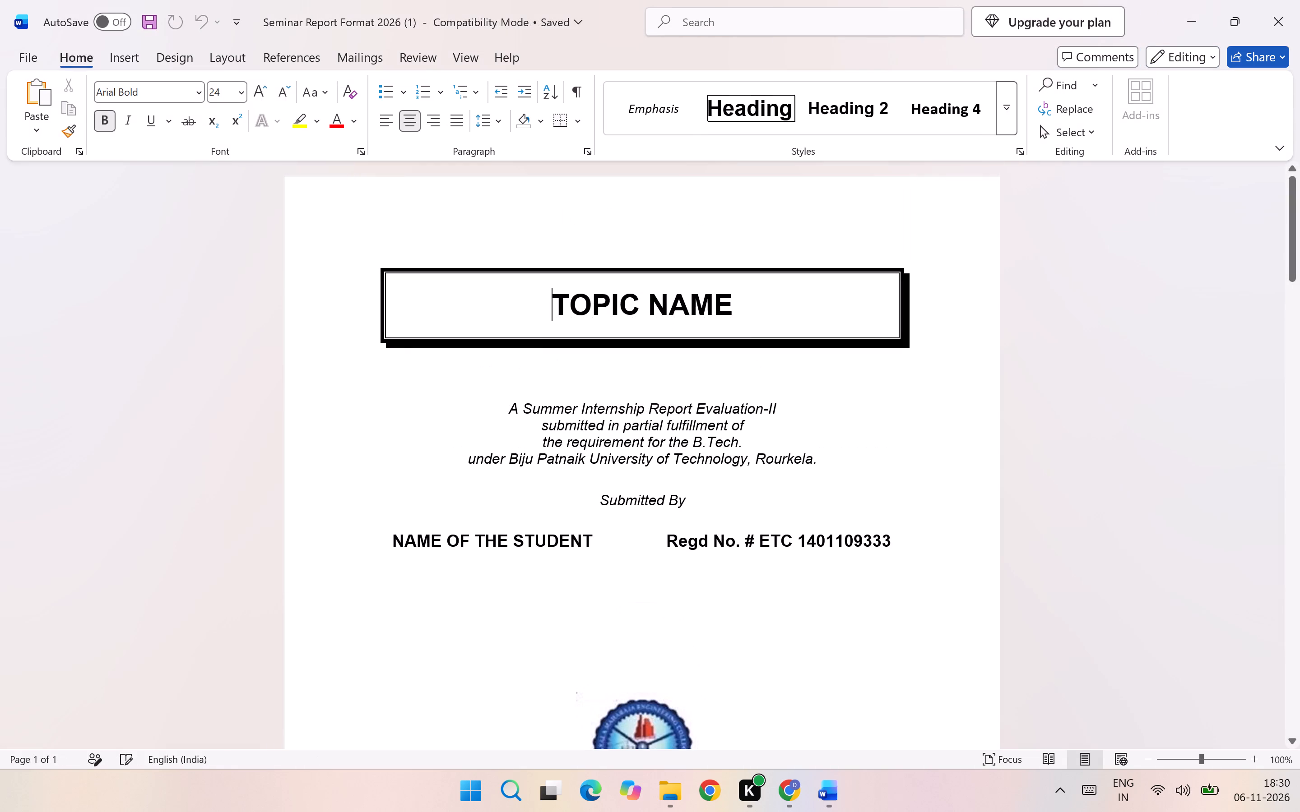
# Delete the TOPIC NAME placeholder from the bordered title box on the cover page.
pyautogui.doubleClick(718, 296)
pyautogui.click(738, 296)
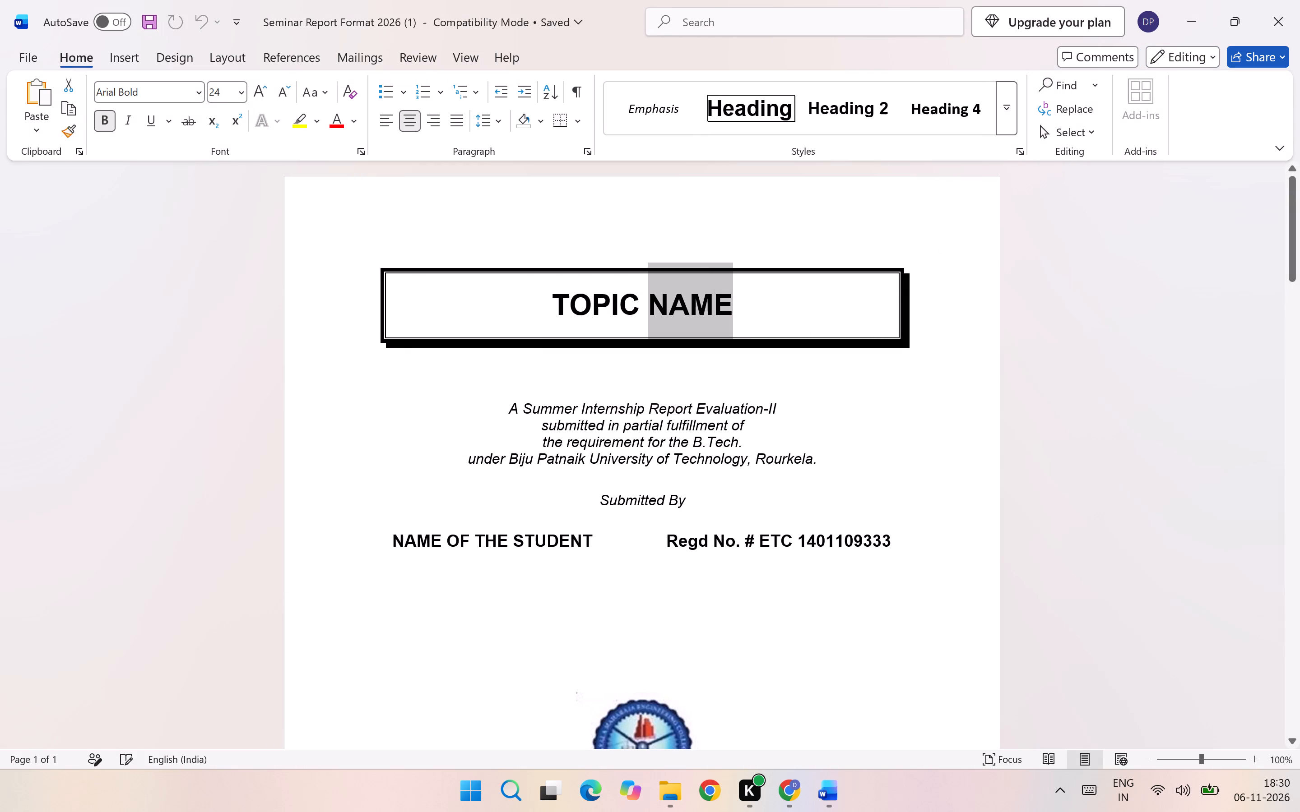
pyautogui.press('BackSpace')
pyautogui.press('BackSpace')
pyautogui.press('BackSpace')
pyautogui.press('BackSpace')
pyautogui.press('BackSpace')
pyautogui.press('BackSpace')
pyautogui.press('BackSpace')
pyautogui.press('BackSpace')
pyautogui.press('BackSpace')
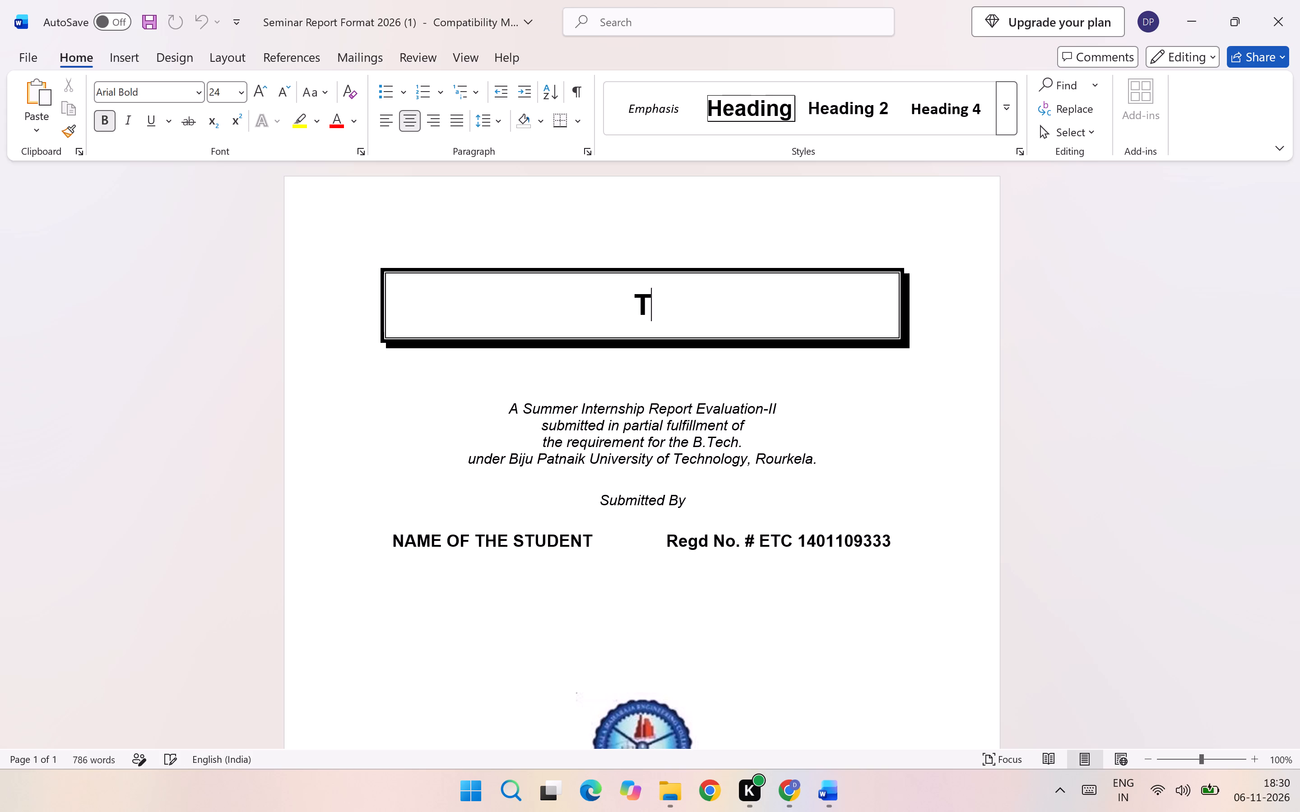
pyautogui.press('BackSpace')
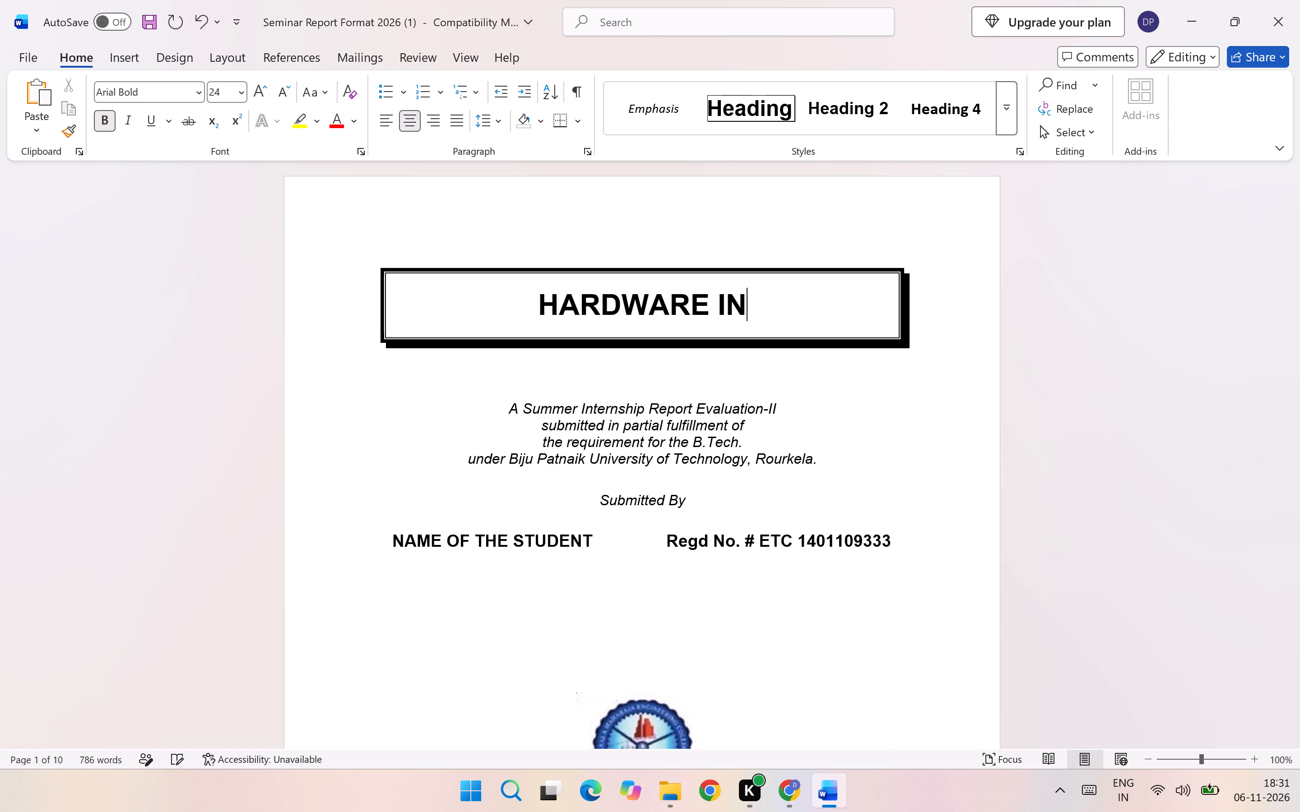
pyautogui.press('BackSpace')
pyautogui.press('BackSpace')
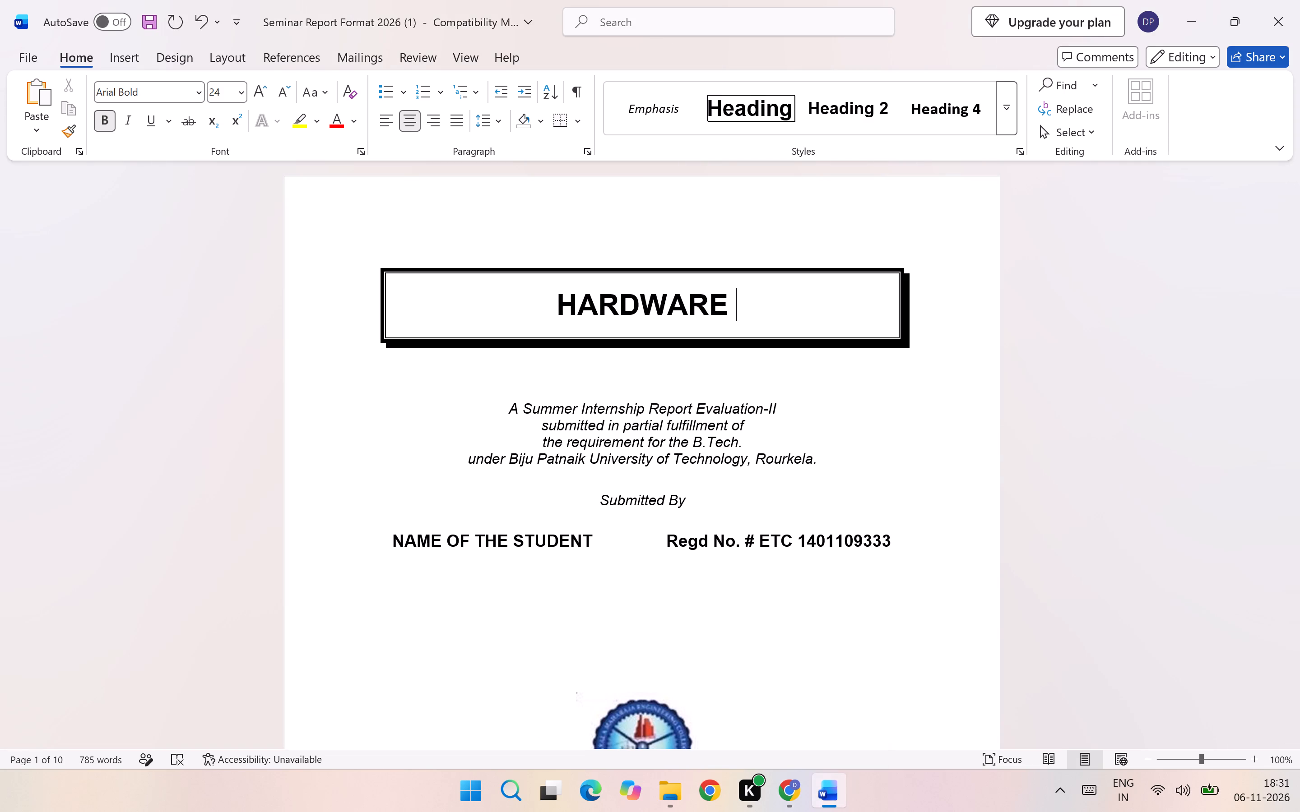
pyautogui.write('ACC')
pyautogui.write('ELE')
pyautogui.write('RATION OF LI')
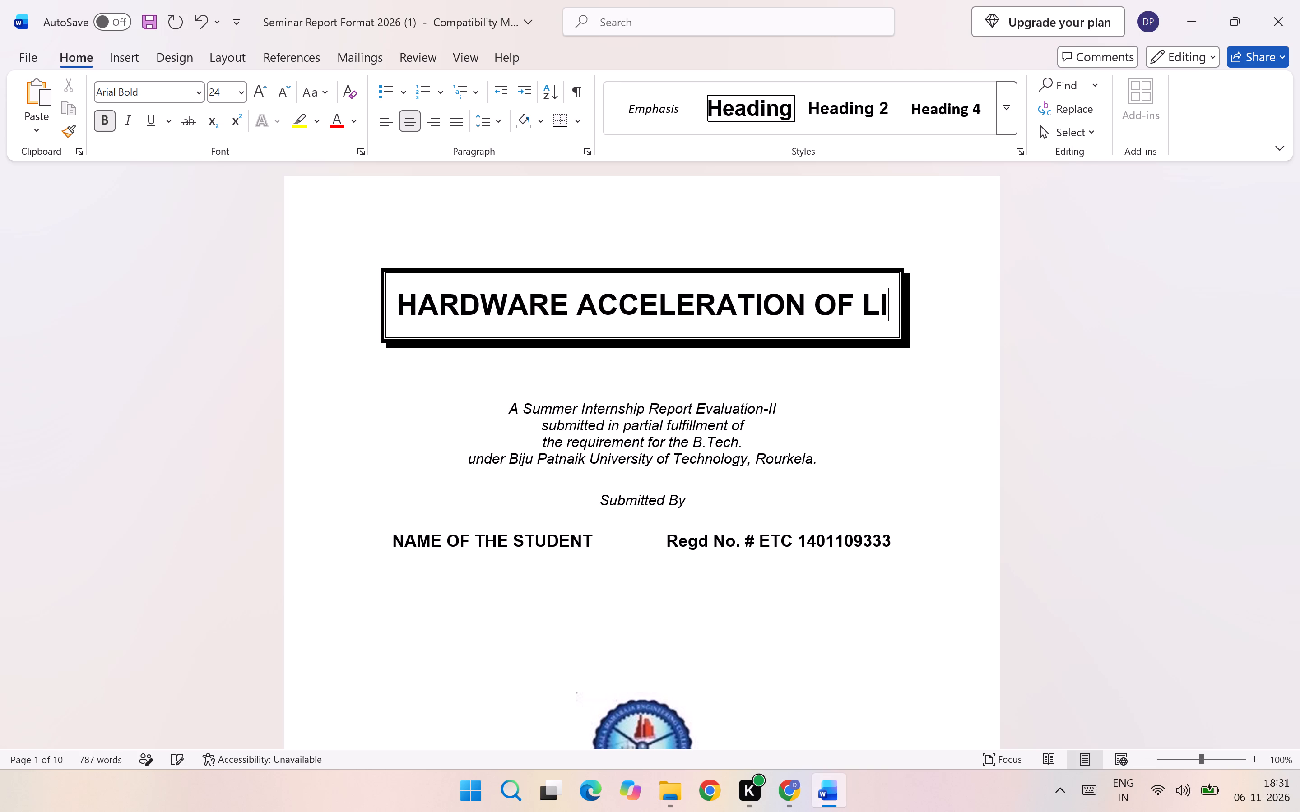
pyautogui.write('HTWEIGHT')
pyautogui.press('space')
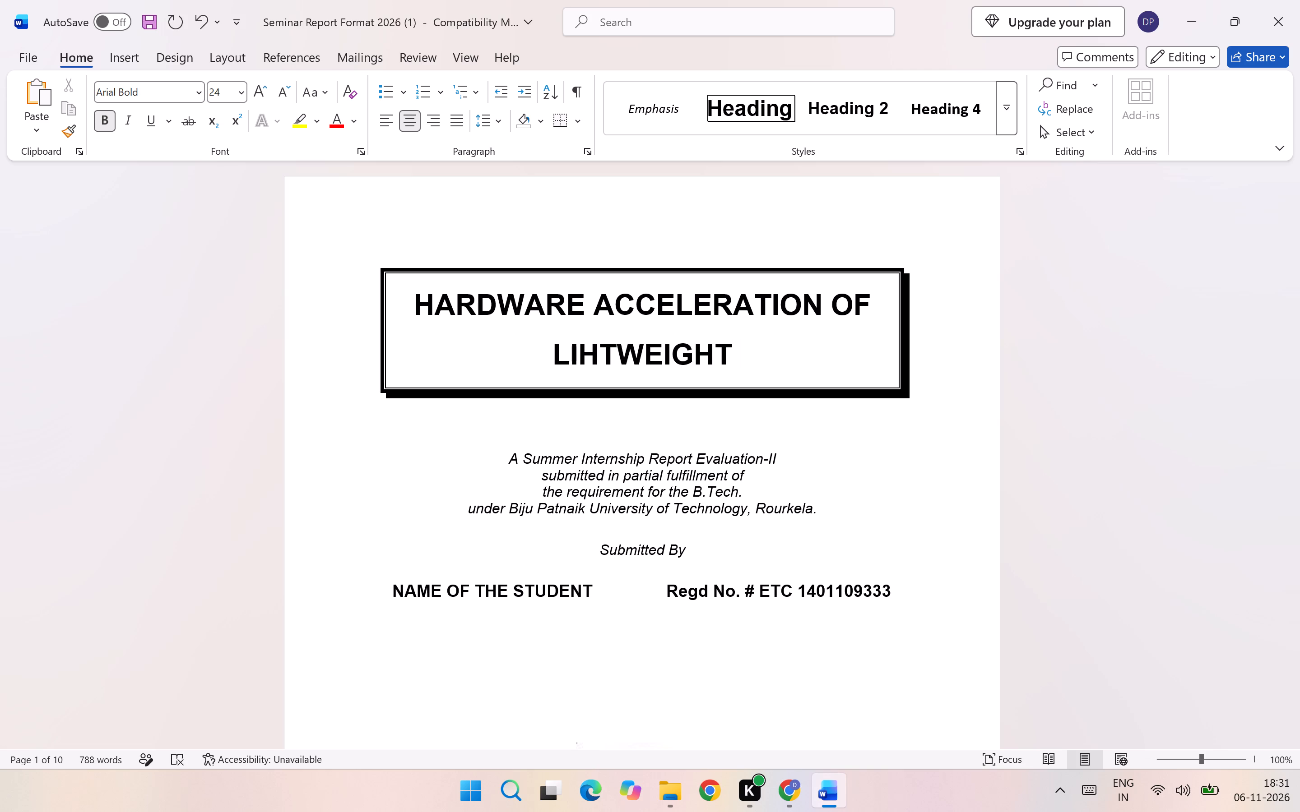
pyautogui.write('MTCNN')
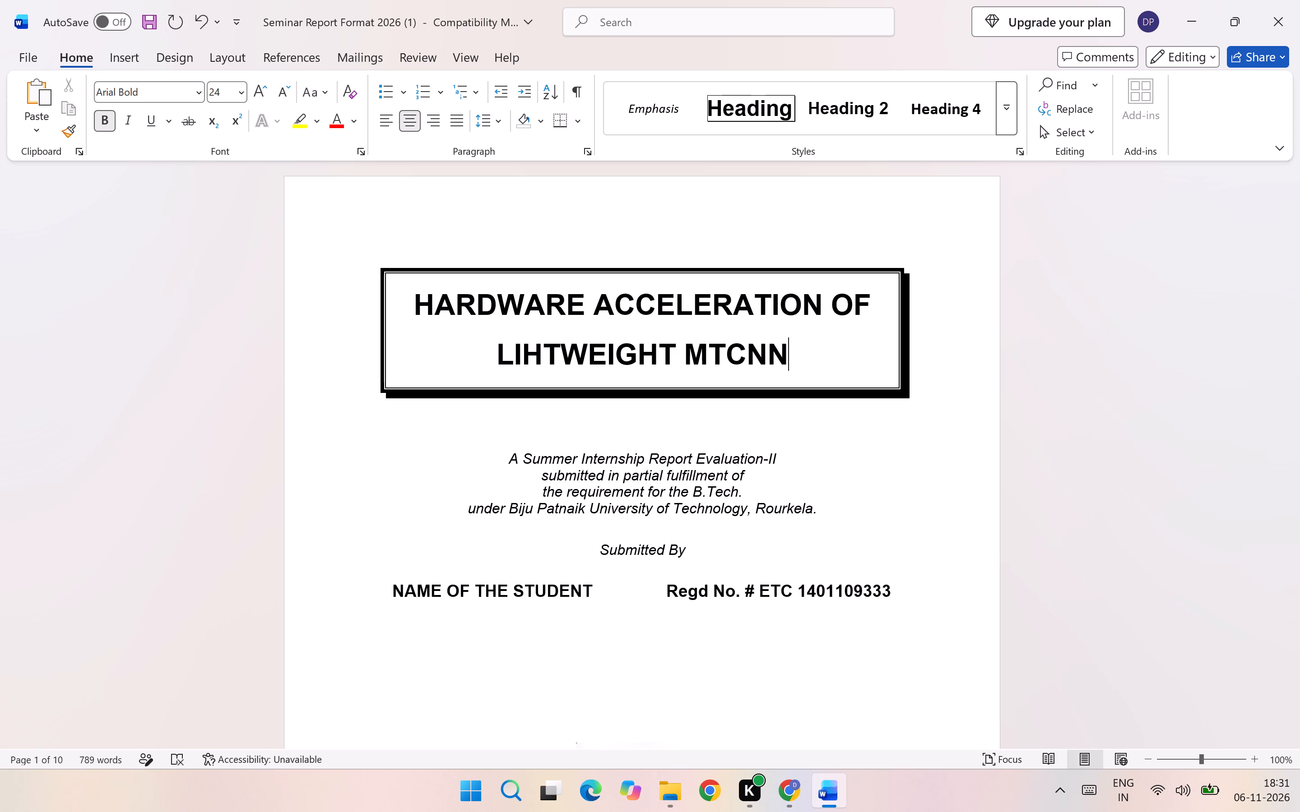
pyautogui.press('space')
pyautogui.write('EAGED BASED')
pyautogui.press('space')
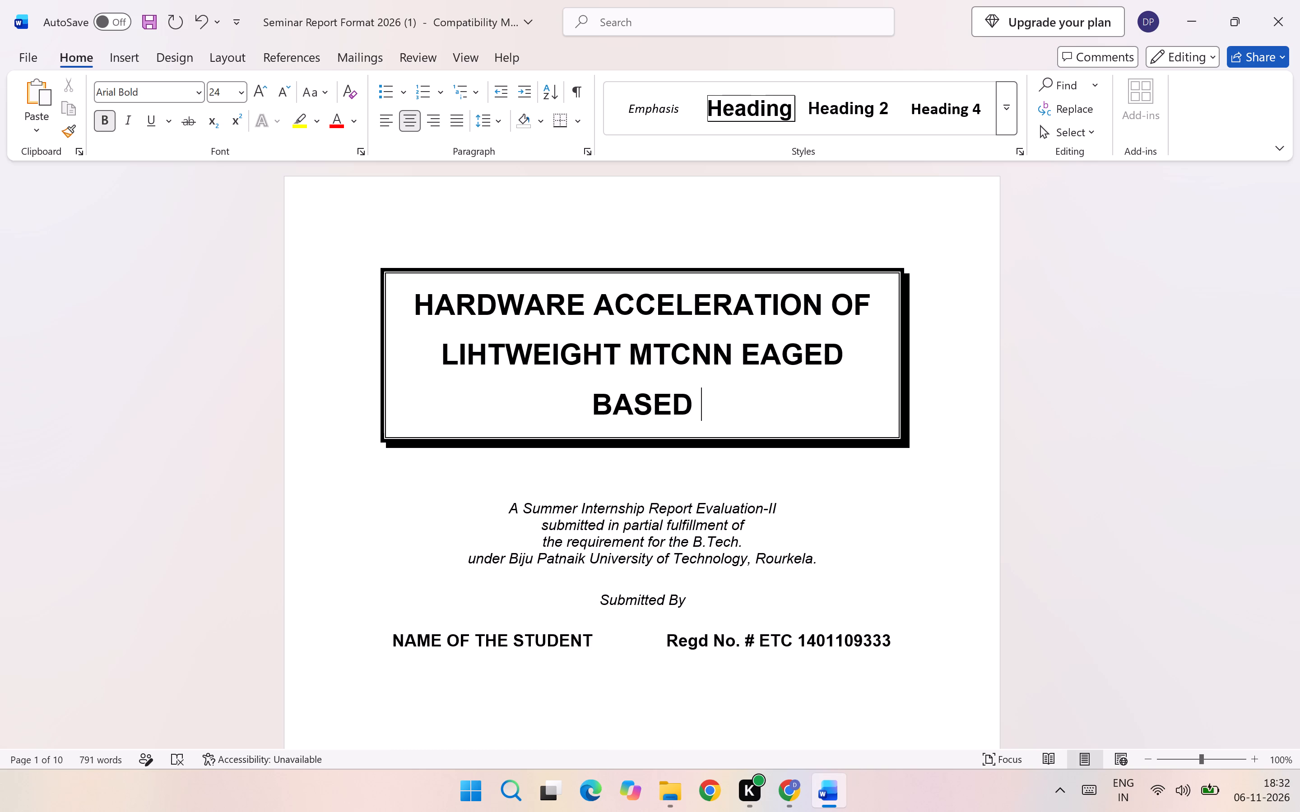
pyautogui.write('FACE')
pyautogui.press('space')
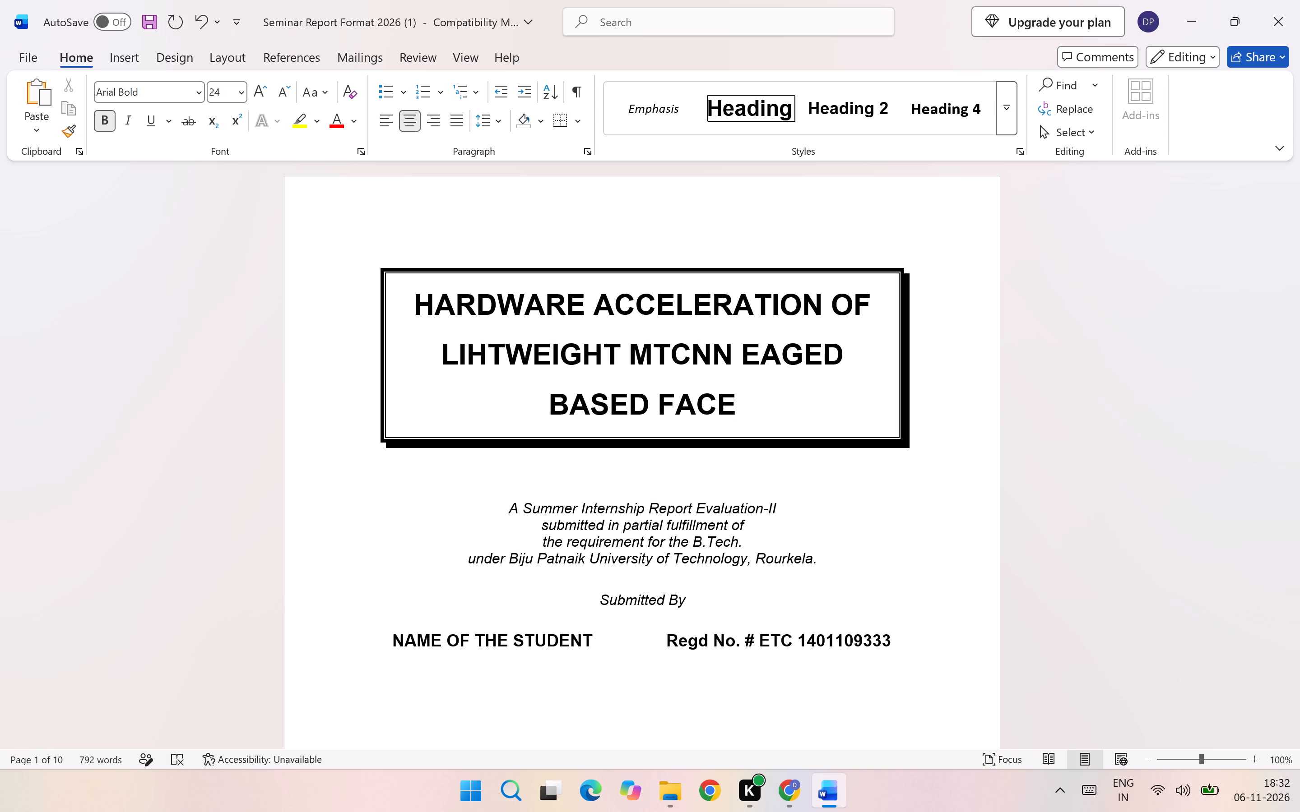
pyautogui.write('RECG')
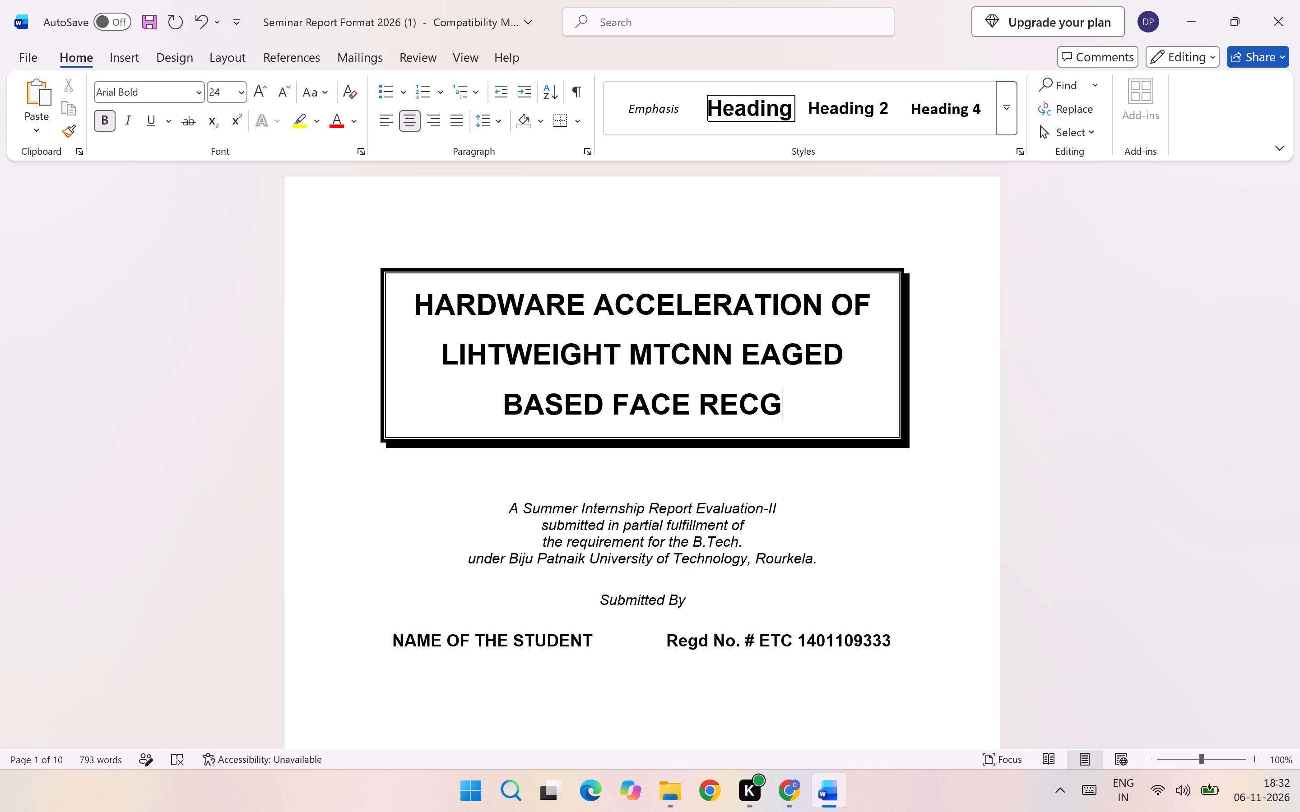
pyautogui.write('INTION')
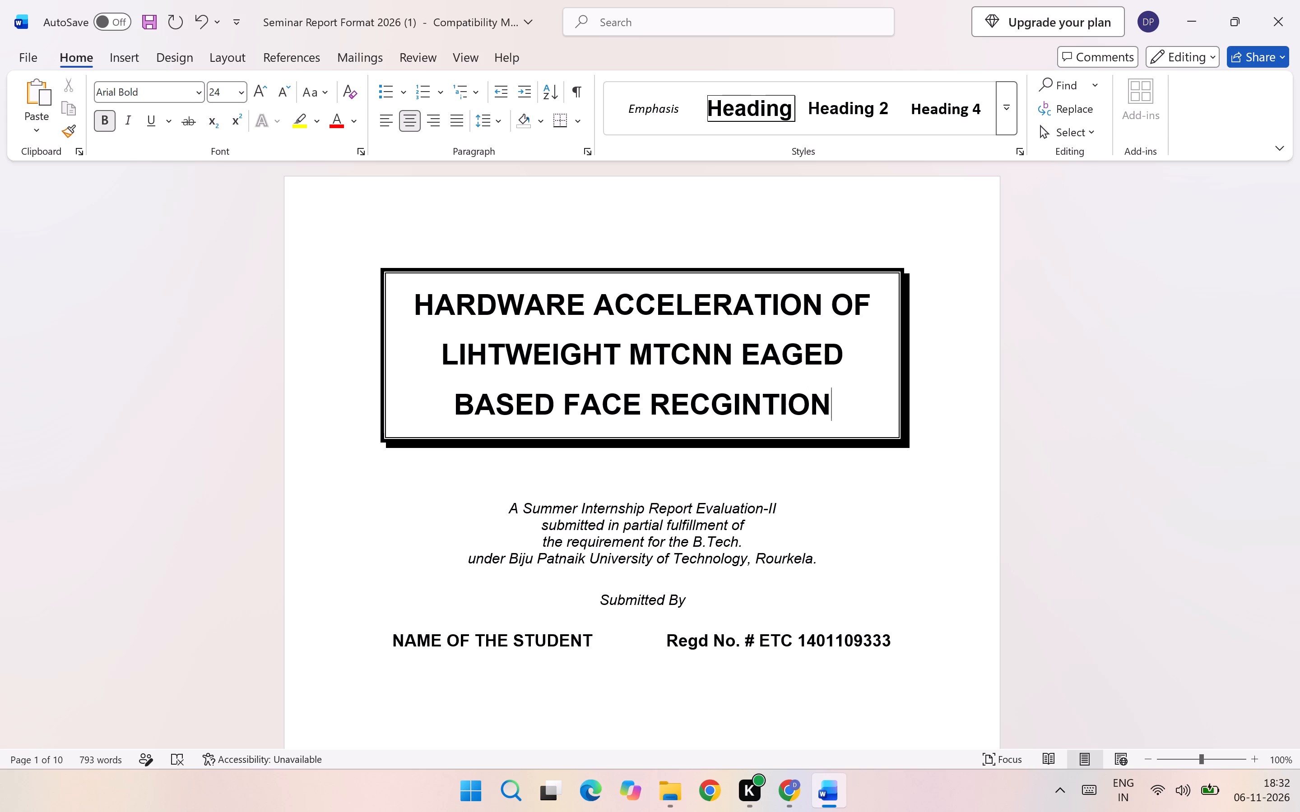
# Insert the missing O after REC in the last word of the cover title so it reads RECOGINTION.
pyautogui.press('Left')
pyautogui.press('Left')
pyautogui.press('Left')
pyautogui.press('Left')
pyautogui.press('Left')
pyautogui.press('Left')
pyautogui.press('Left')
pyautogui.press('o')
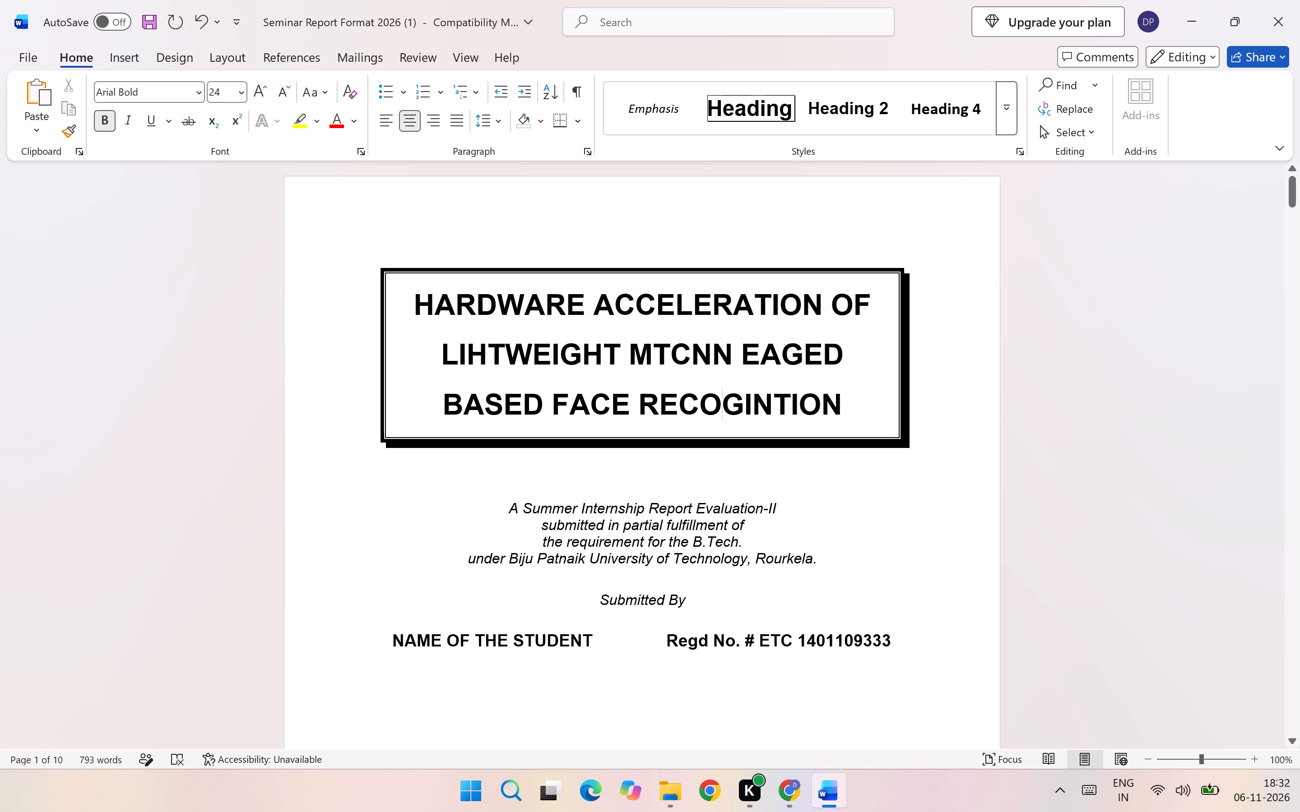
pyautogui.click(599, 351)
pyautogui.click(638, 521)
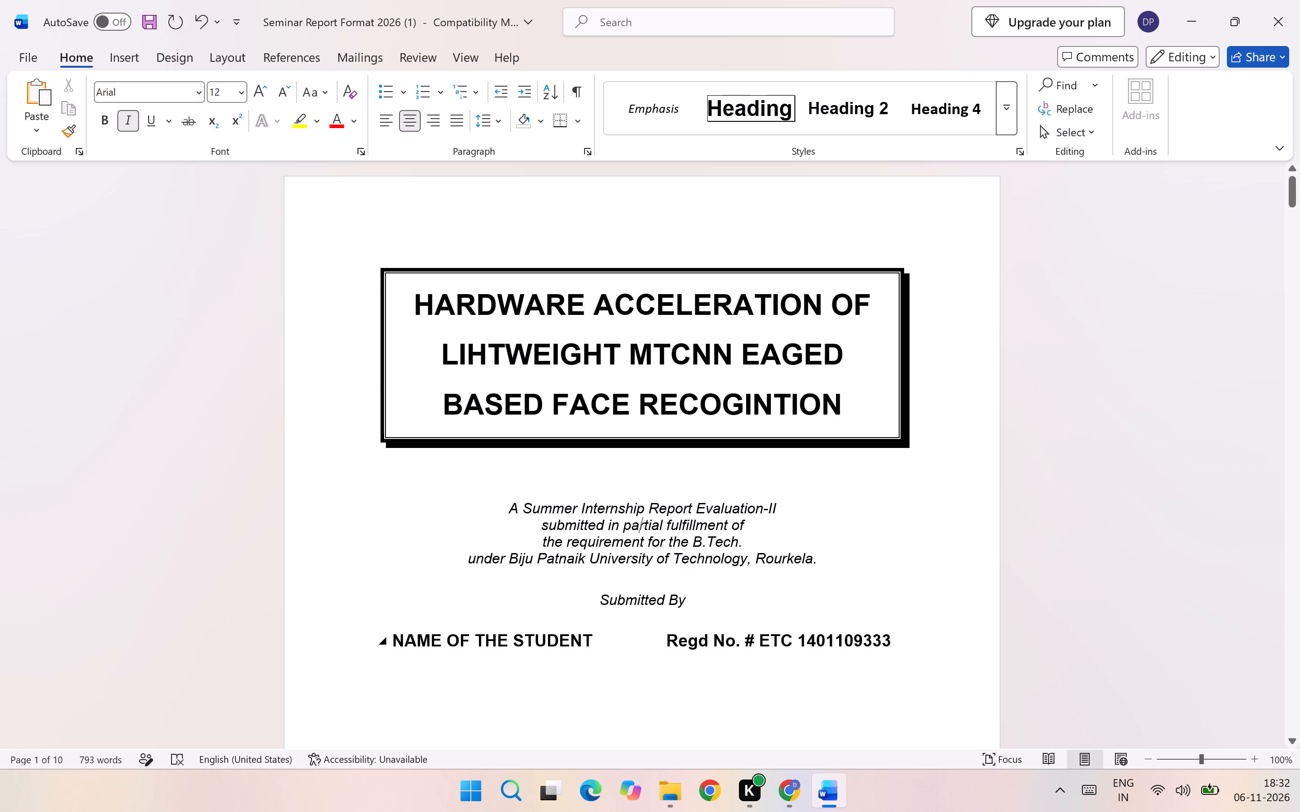
# Switch to File Explorer and change the Wi-Fi connection to the Falguni_Hostel_WiFI network.
pyautogui.click(676, 794)
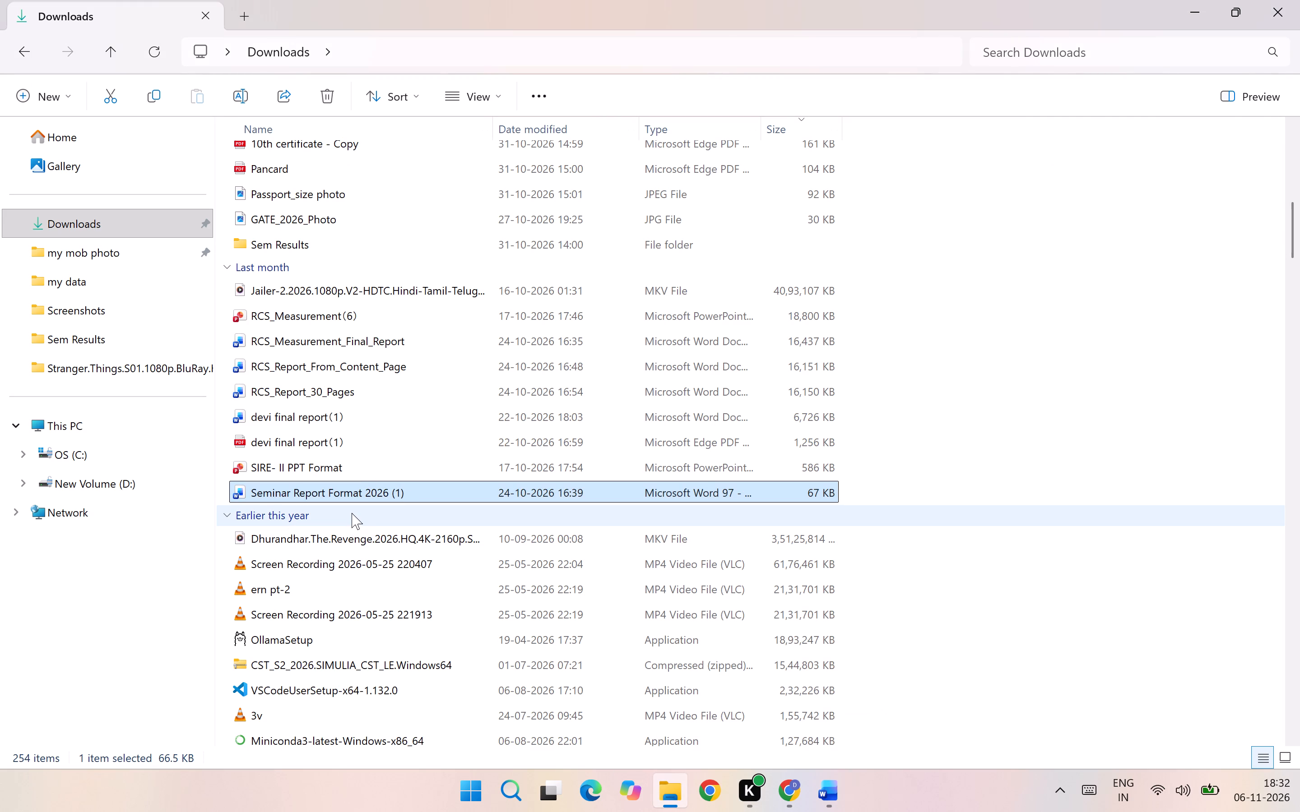
pyautogui.click(1184, 794)
pyautogui.click(1045, 456)
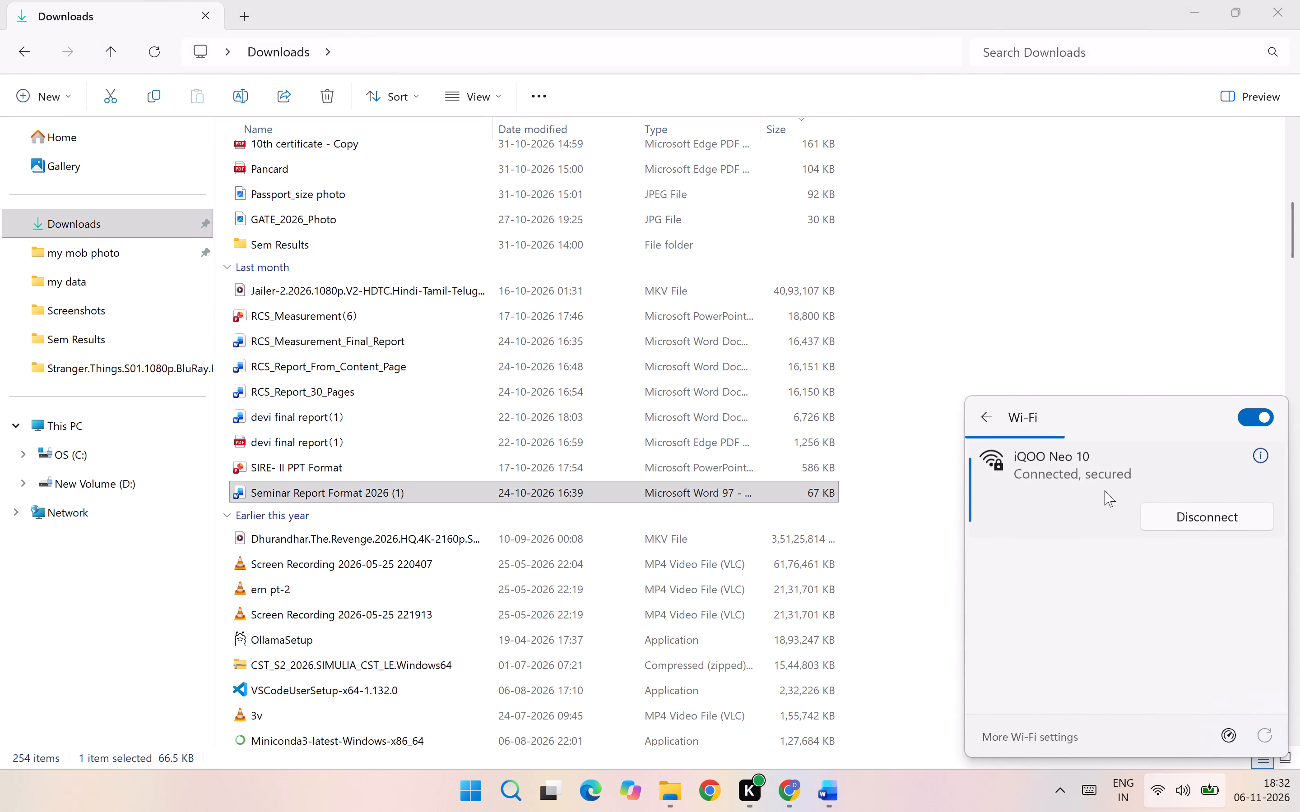
pyautogui.click(1042, 569)
pyautogui.click(1156, 583)
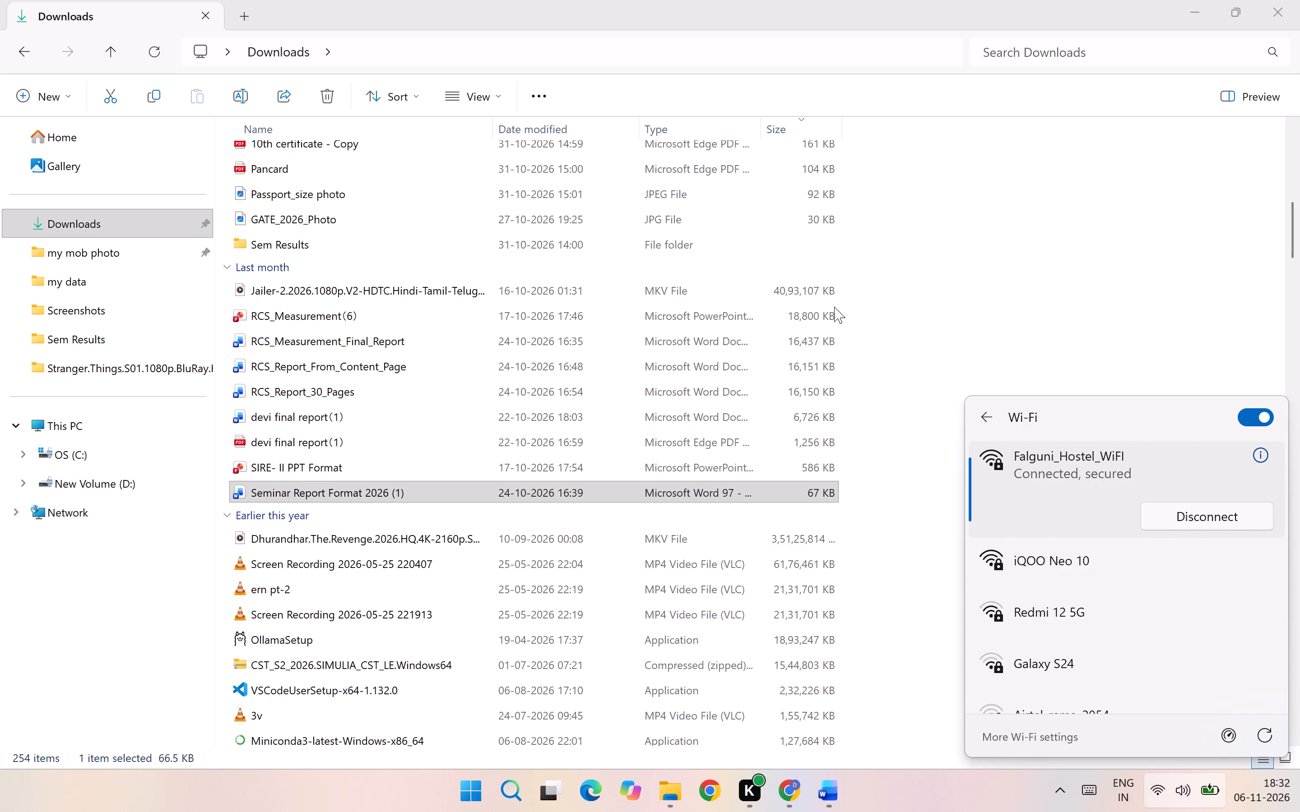
pyautogui.click(929, 272)
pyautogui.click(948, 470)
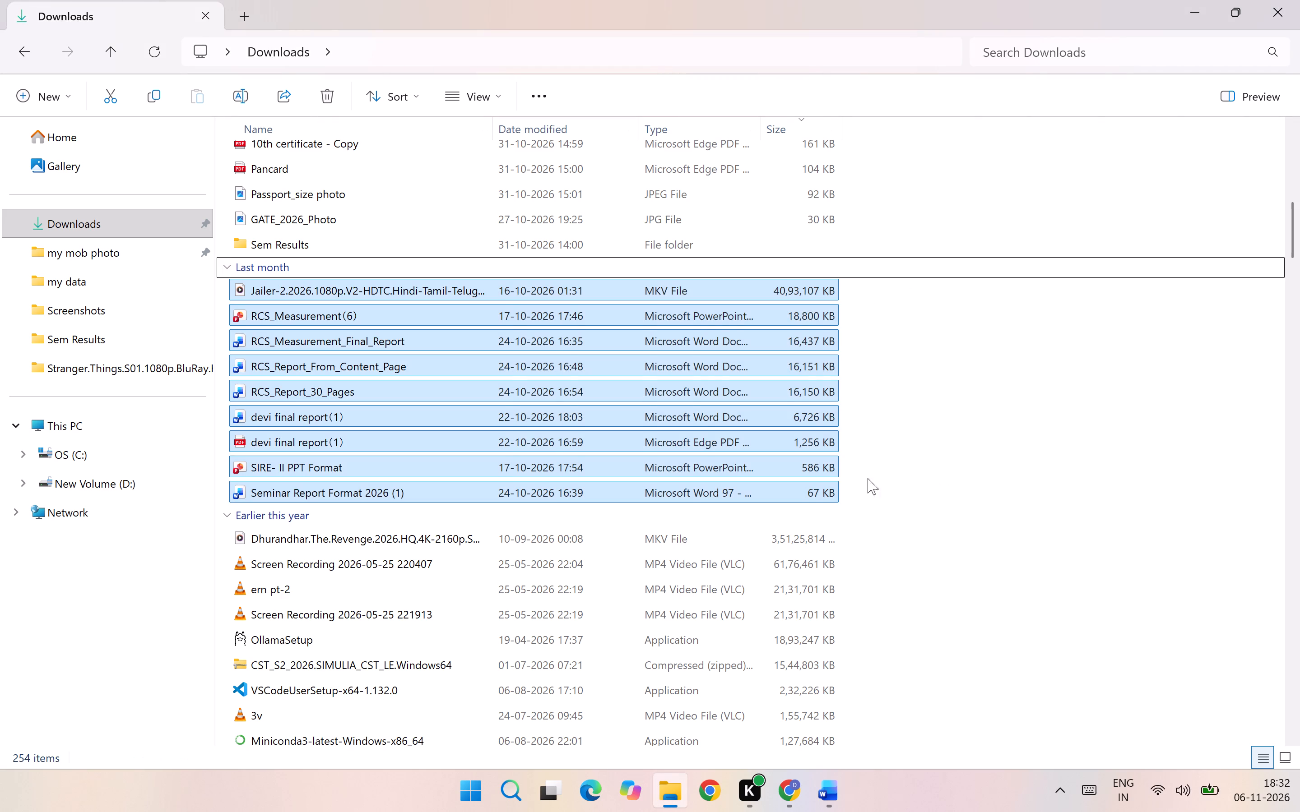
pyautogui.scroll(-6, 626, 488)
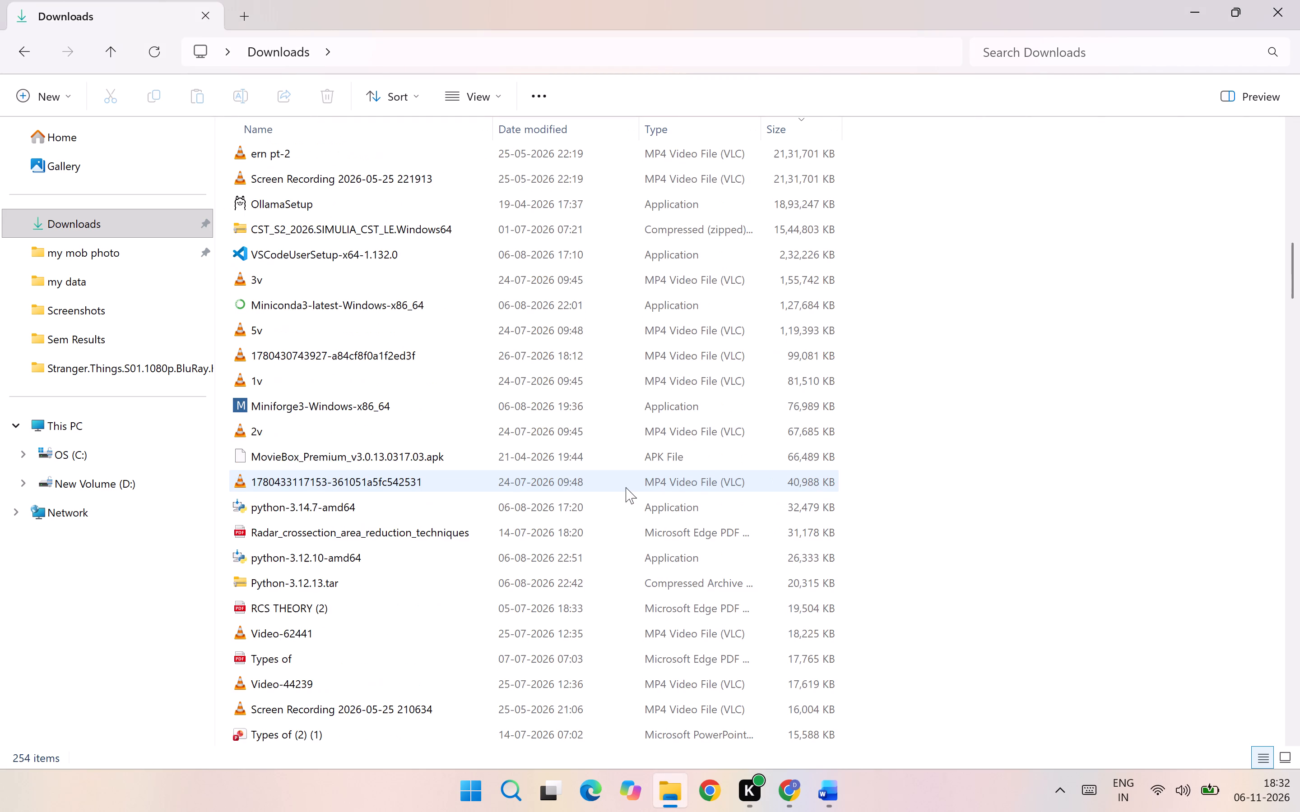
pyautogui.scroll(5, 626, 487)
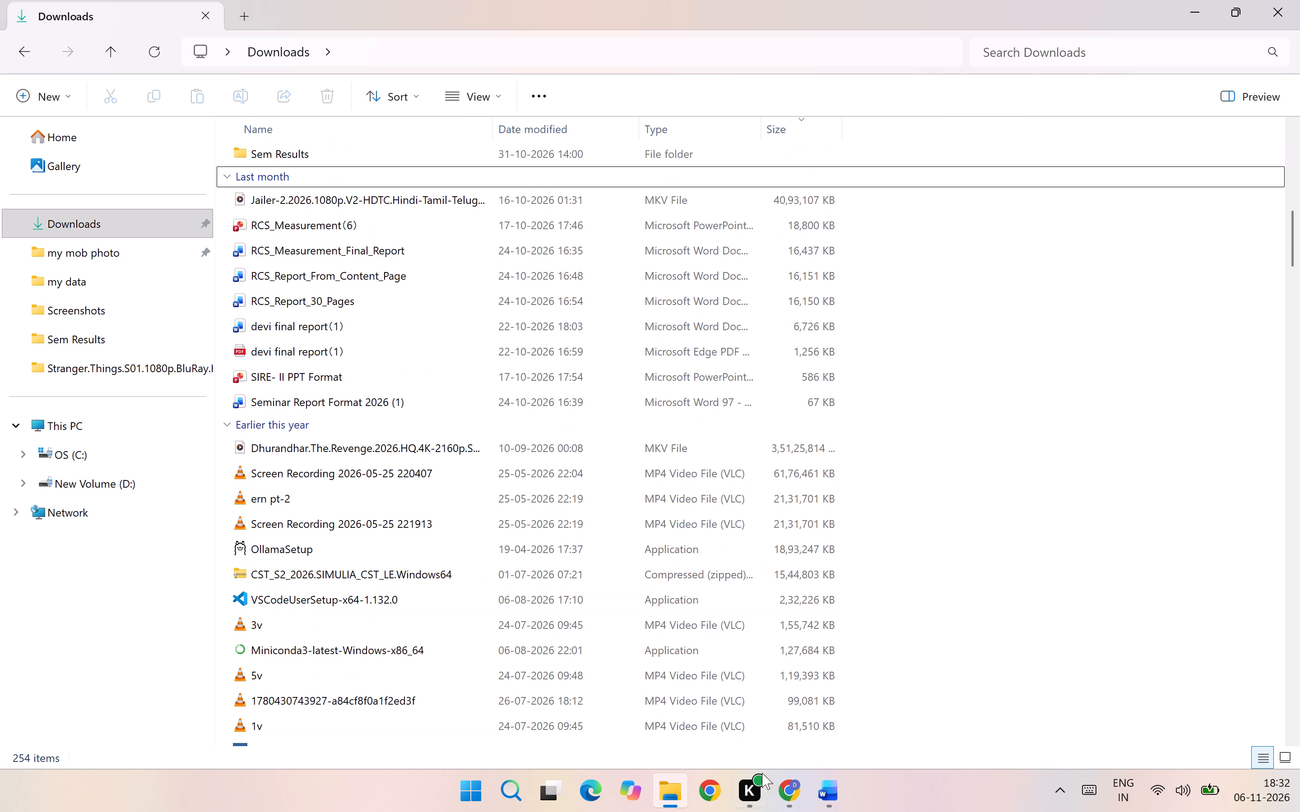
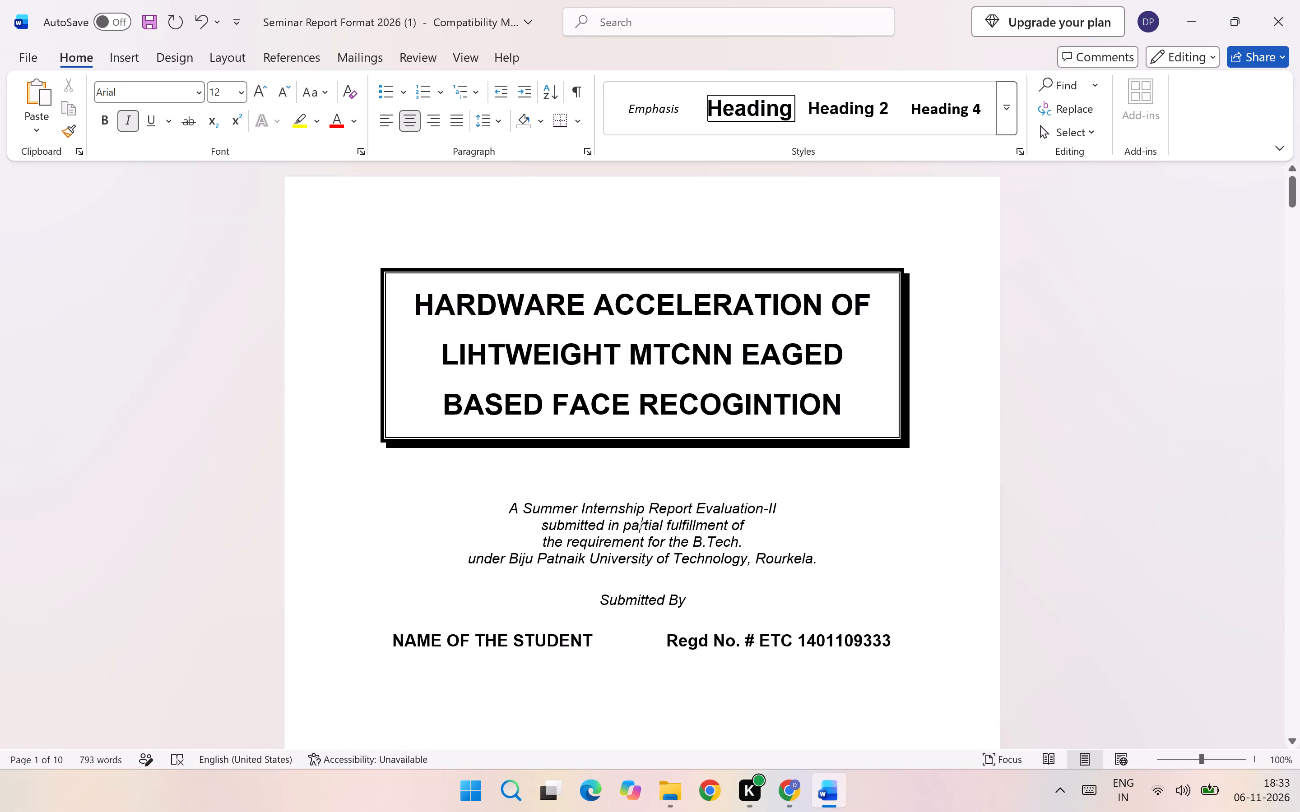
# Switch to Chrome, search for wp in a new tab, and open WhatsApp Web from the results.
pyautogui.click(802, 799)
pyautogui.click(477, 19)
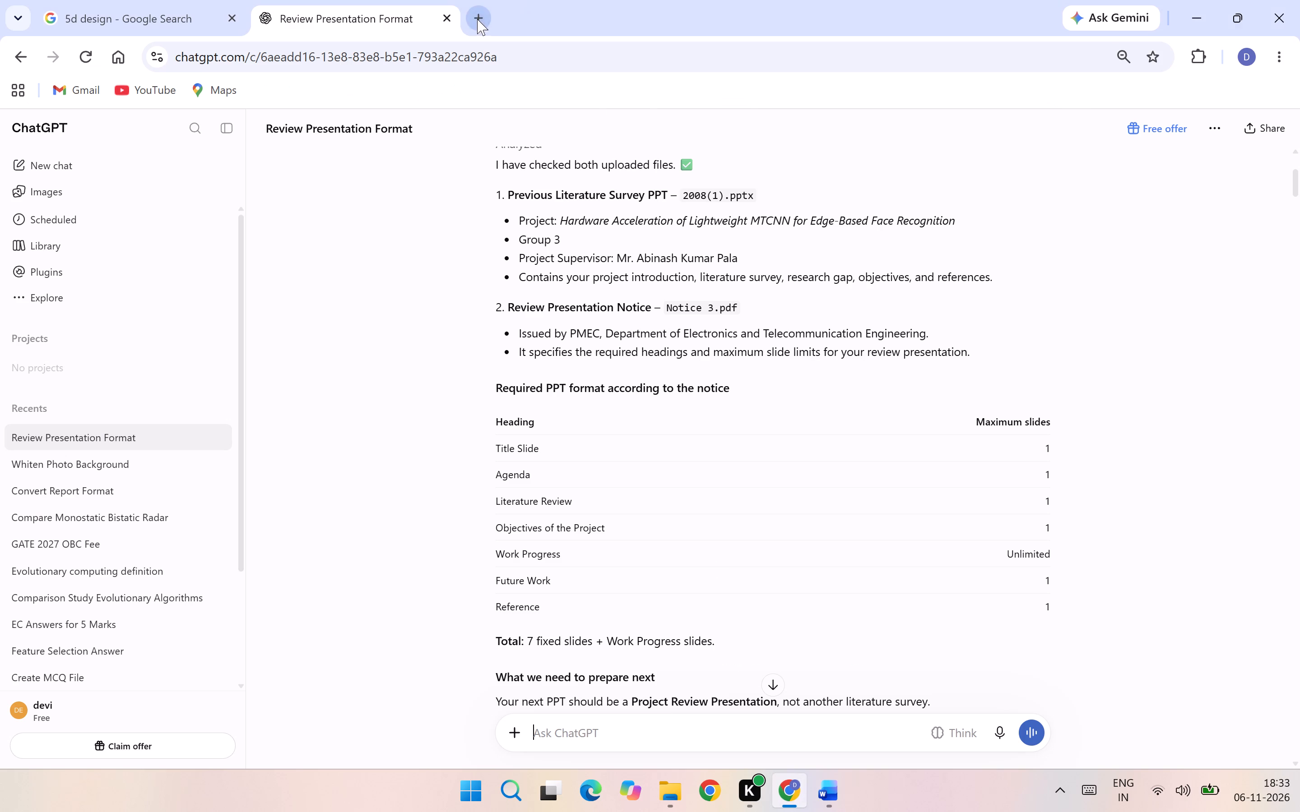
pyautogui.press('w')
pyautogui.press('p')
pyautogui.press('Return')
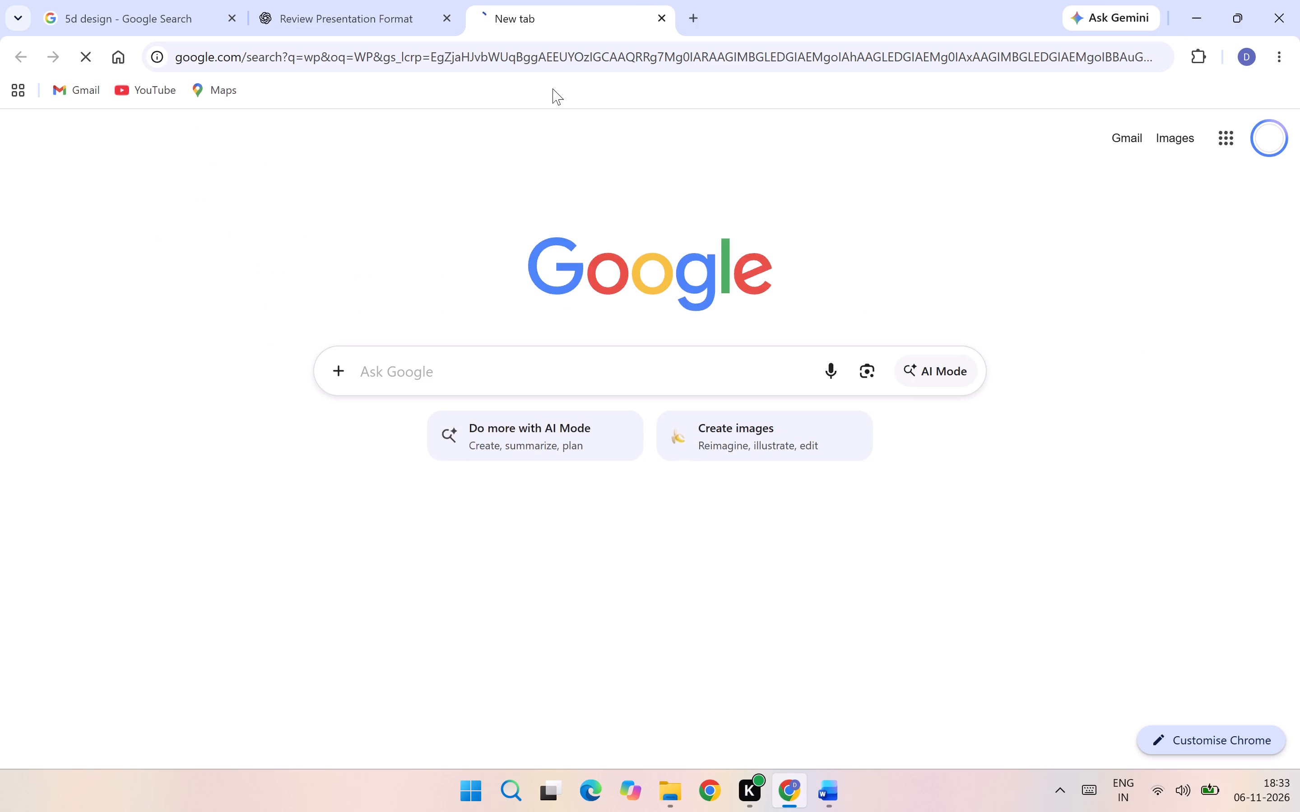
pyautogui.click(169, 344)
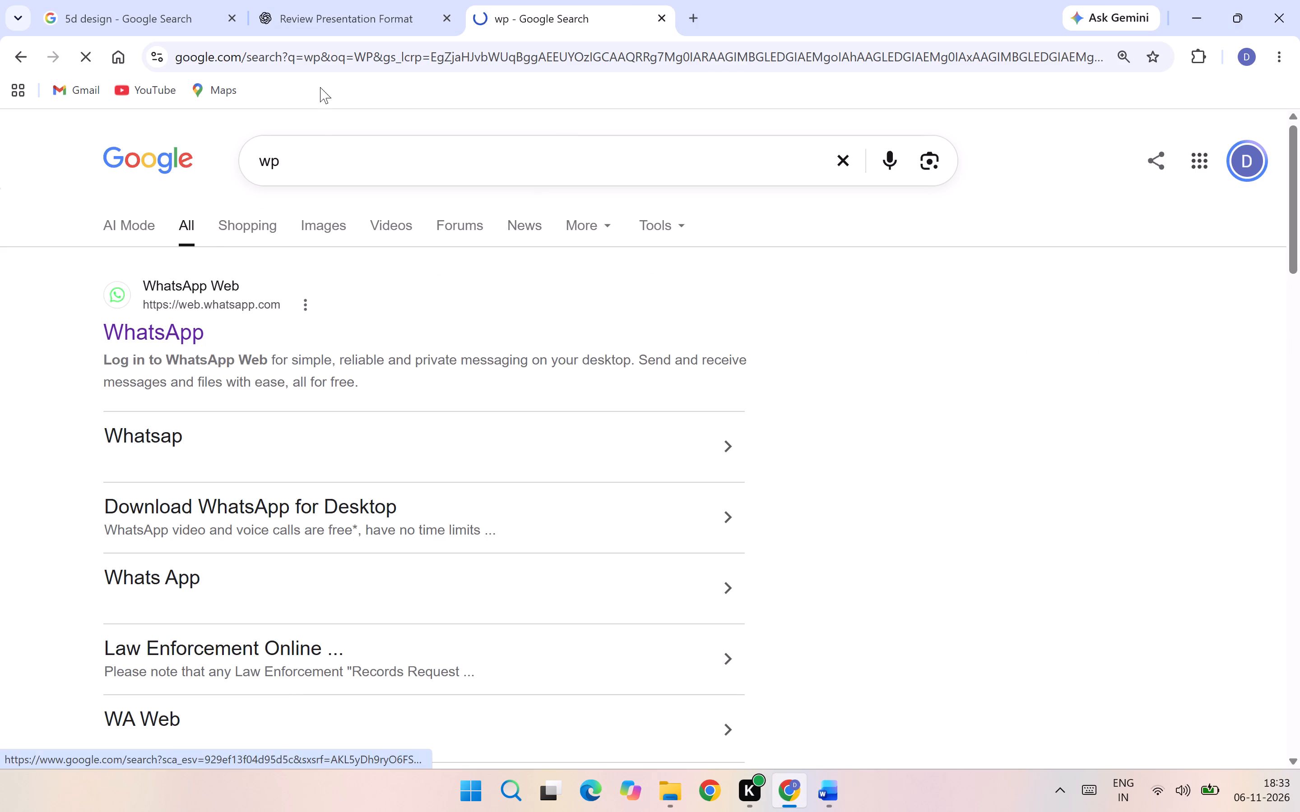
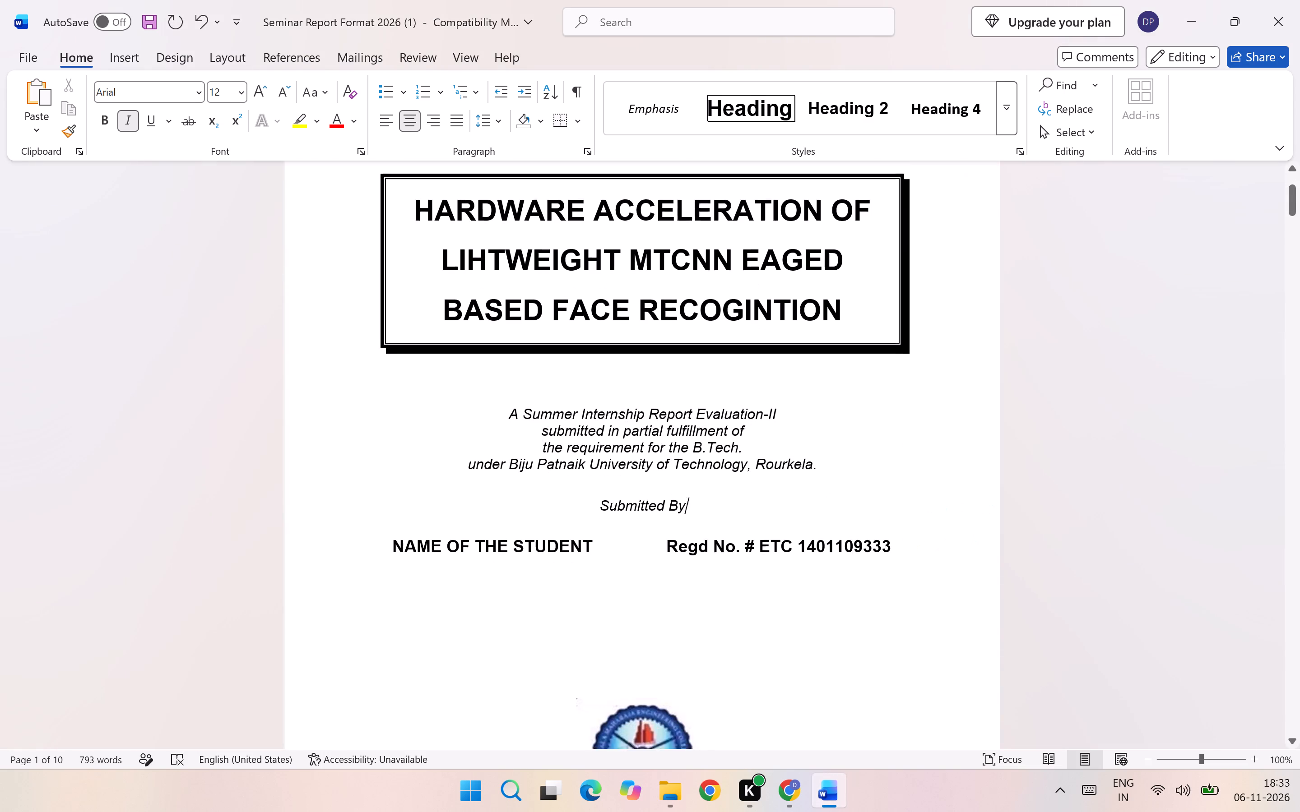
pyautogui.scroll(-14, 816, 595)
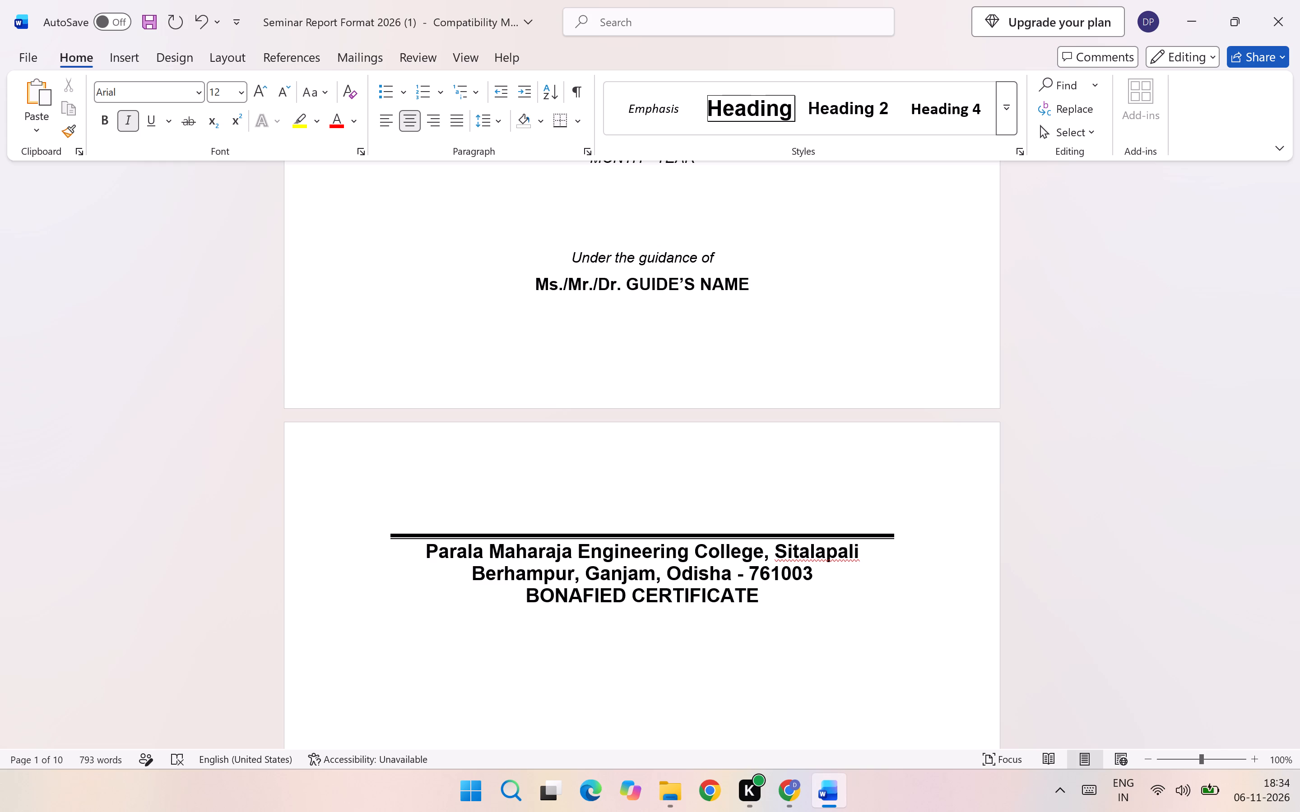
# Switch to File Explorer and search the Downloads folder for seminar.
pyautogui.click(676, 795)
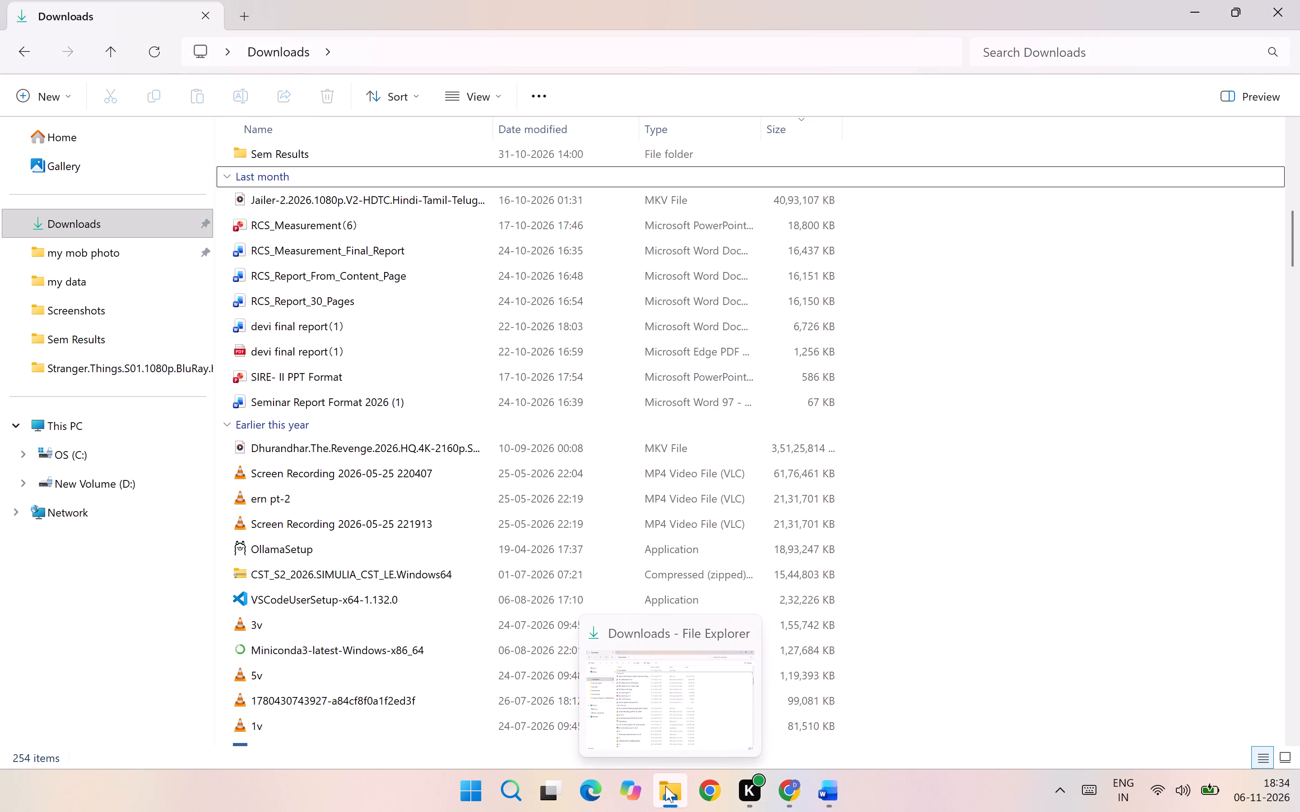
pyautogui.click(1017, 44)
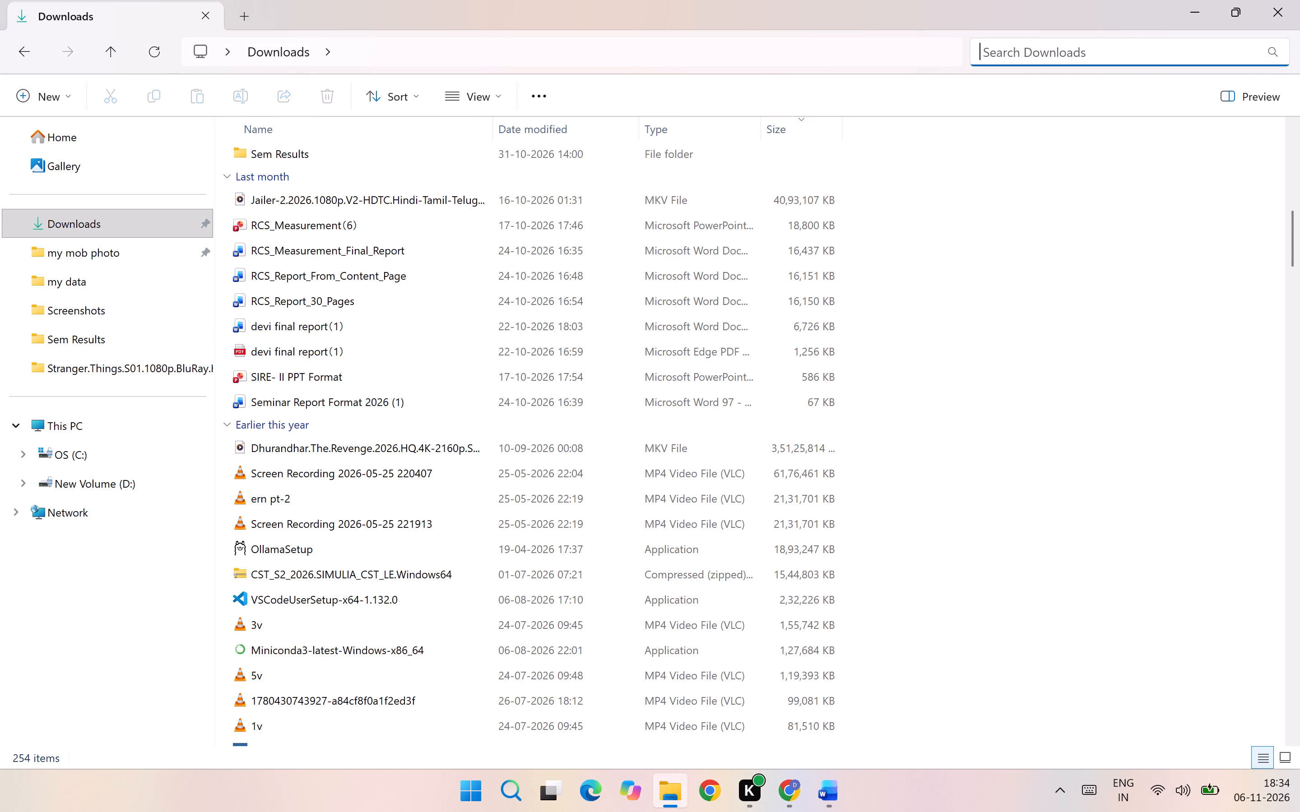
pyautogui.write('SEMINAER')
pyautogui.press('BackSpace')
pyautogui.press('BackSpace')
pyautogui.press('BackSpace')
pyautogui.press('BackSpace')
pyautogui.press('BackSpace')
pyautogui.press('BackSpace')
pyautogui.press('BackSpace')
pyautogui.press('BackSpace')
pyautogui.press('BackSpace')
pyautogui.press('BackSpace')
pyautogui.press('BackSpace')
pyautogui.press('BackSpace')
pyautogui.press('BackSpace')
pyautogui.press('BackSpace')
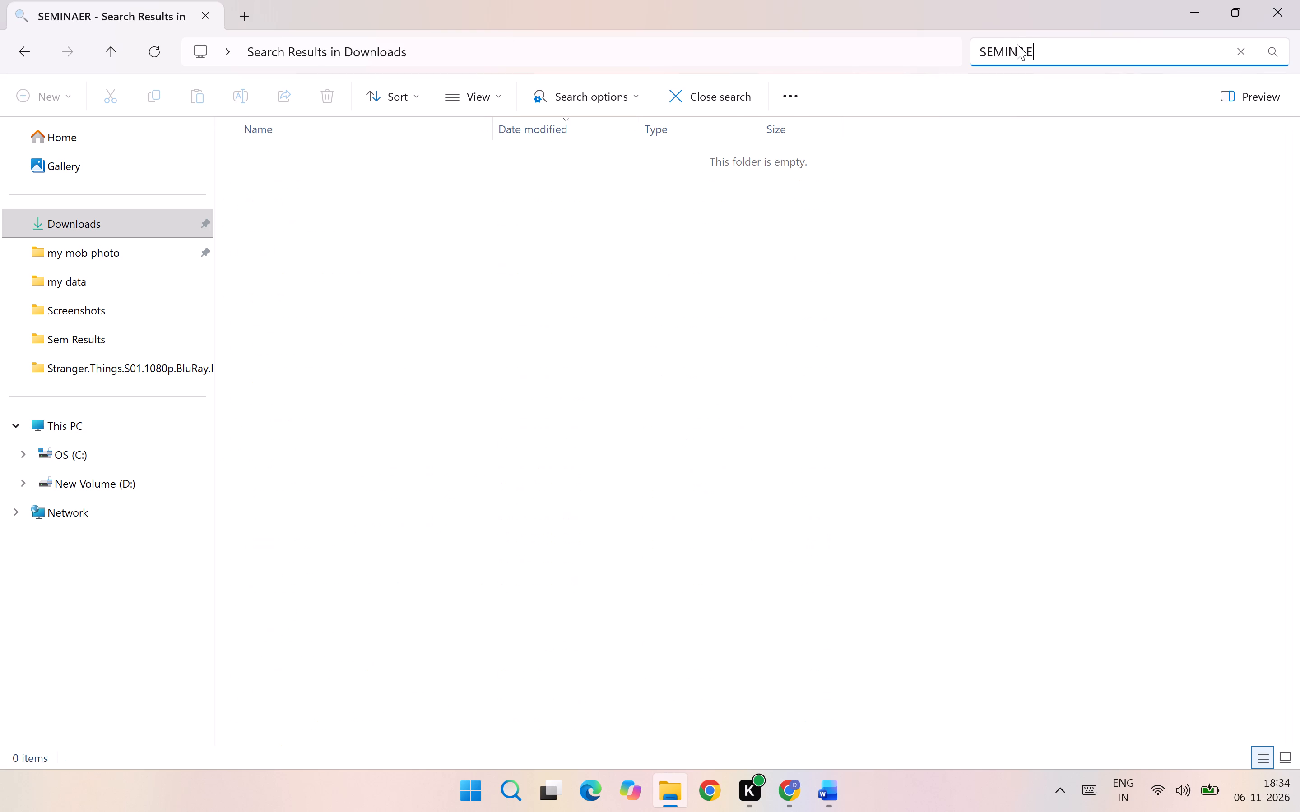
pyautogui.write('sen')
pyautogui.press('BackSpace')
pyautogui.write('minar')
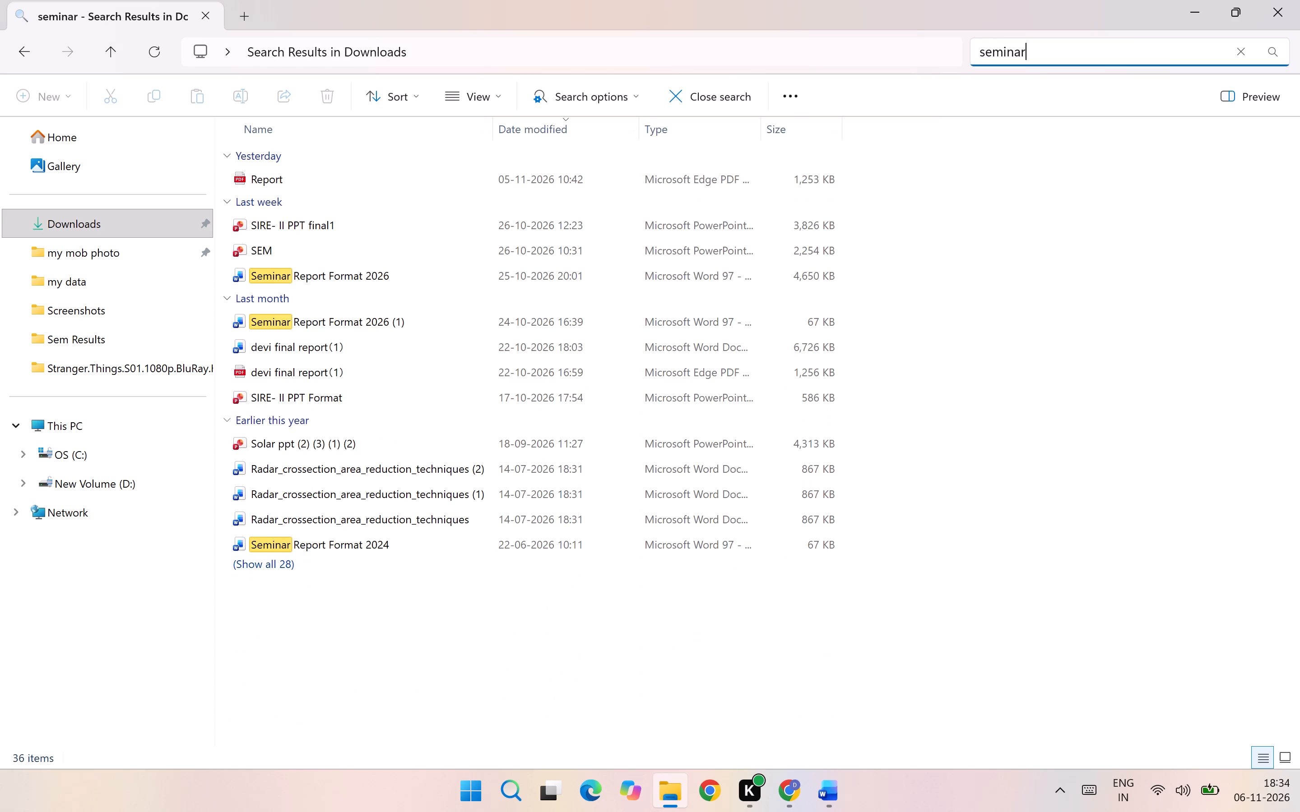
# Open Seminar Report Format 2026 and compare its completed cover page with the Seminar Report Format 2026 (1) template.
pyautogui.doubleClick(787, 266)
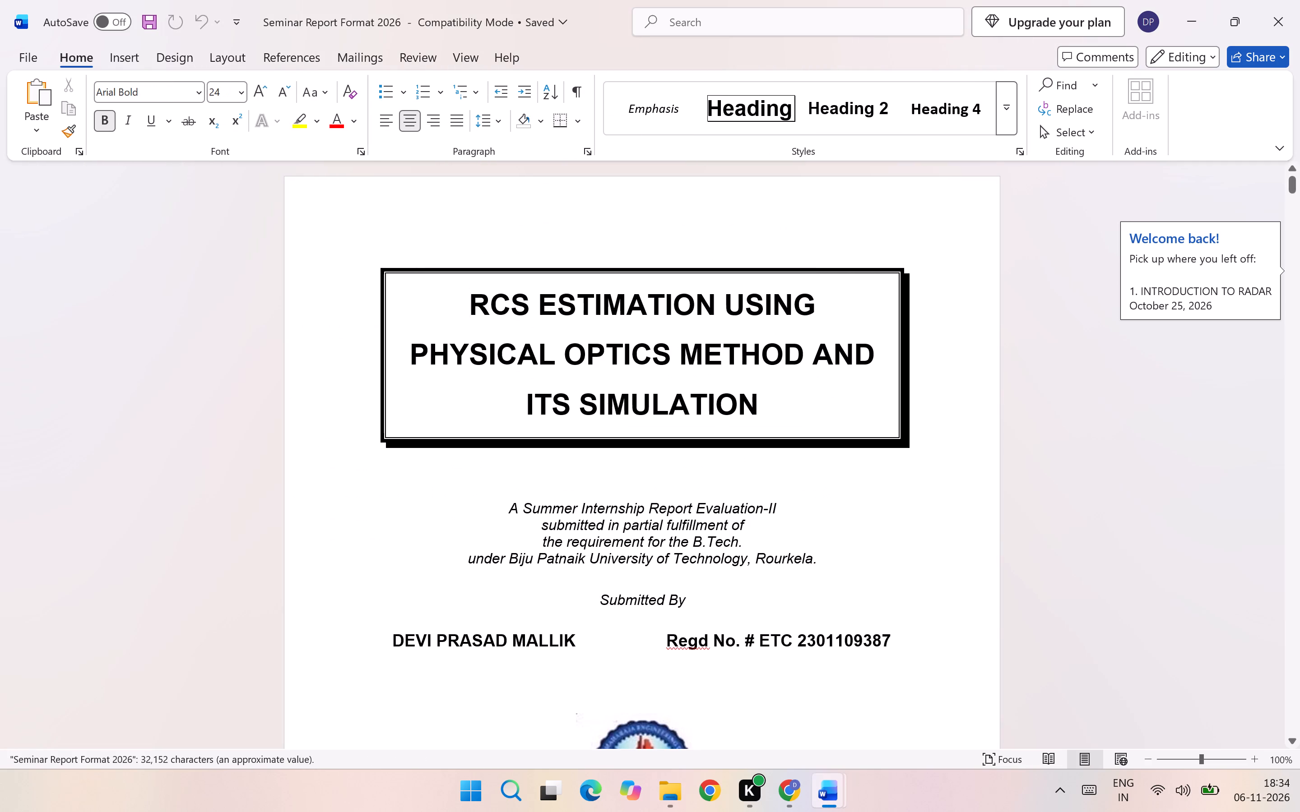
pyautogui.scroll(-4, 826, 411)
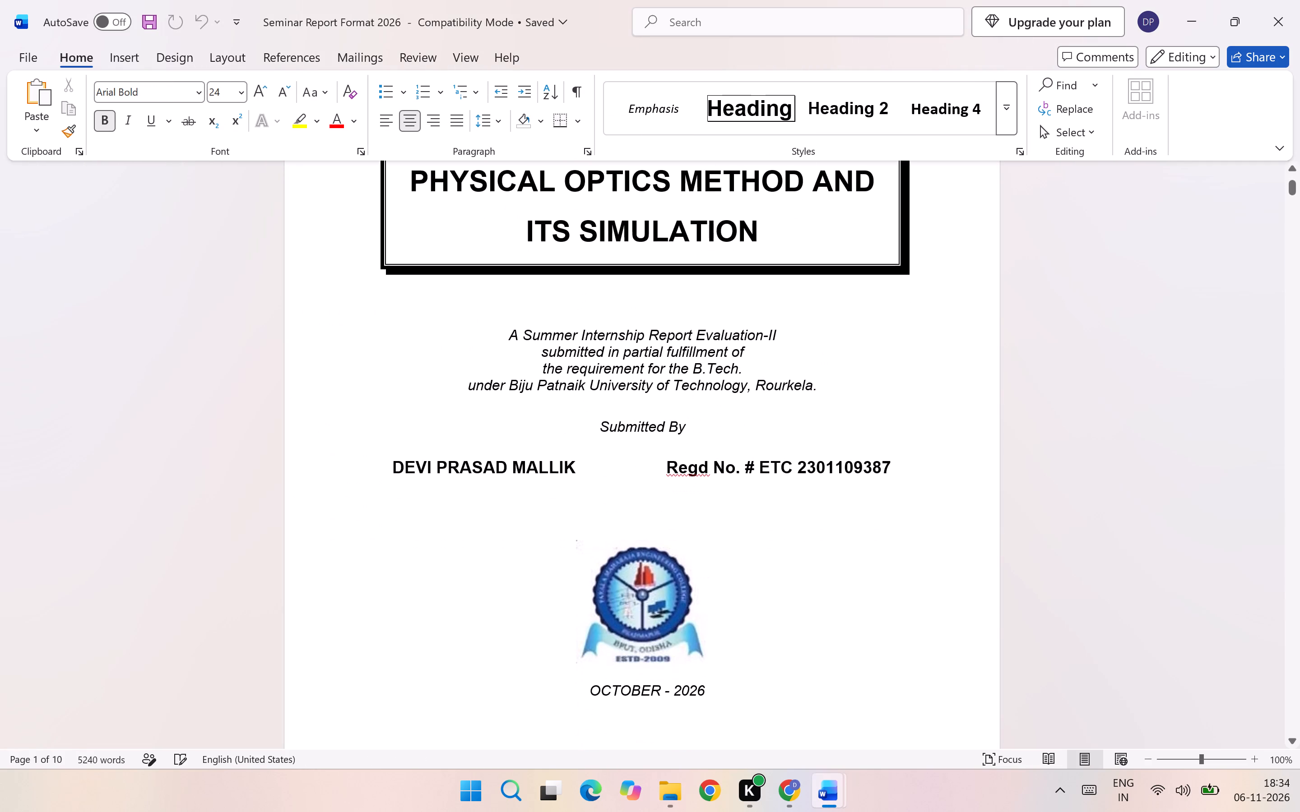
pyautogui.scroll(-3, 776, 551)
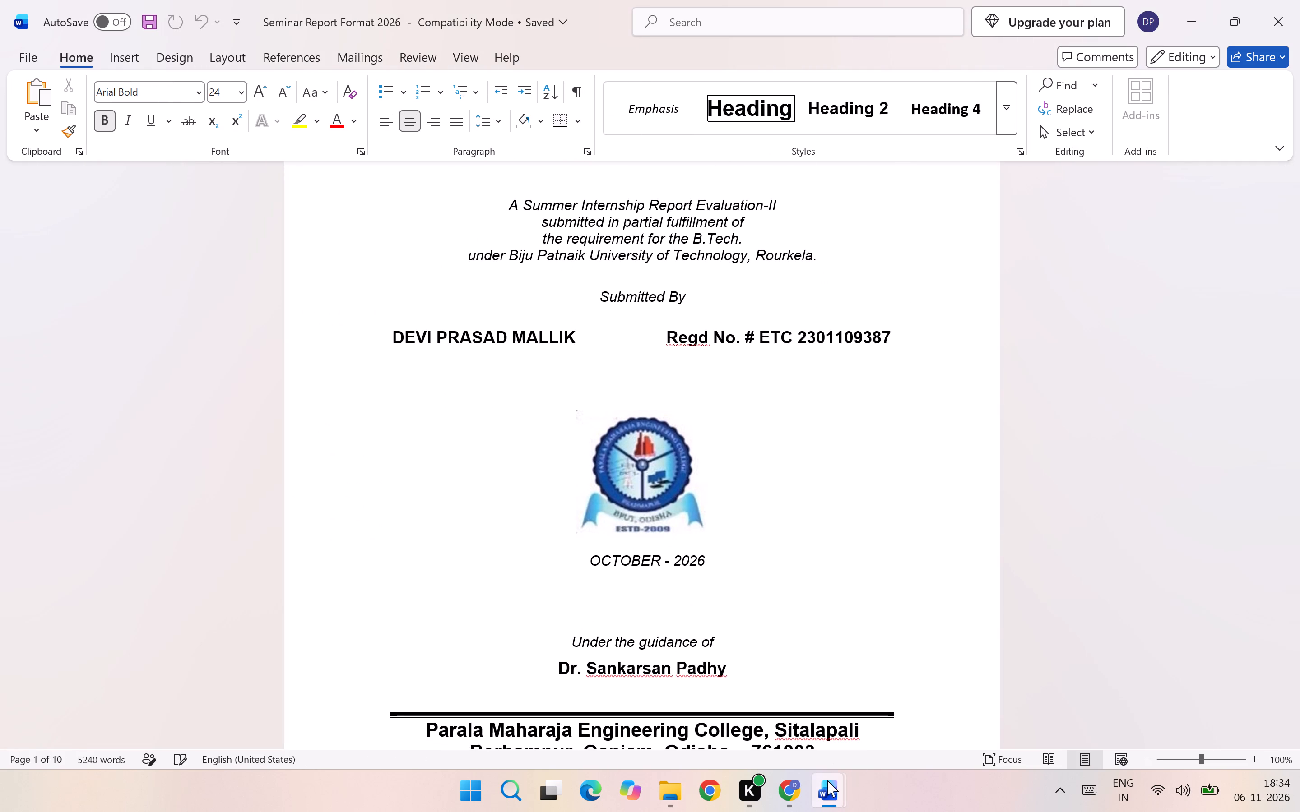
pyautogui.click(788, 713)
pyautogui.click(828, 782)
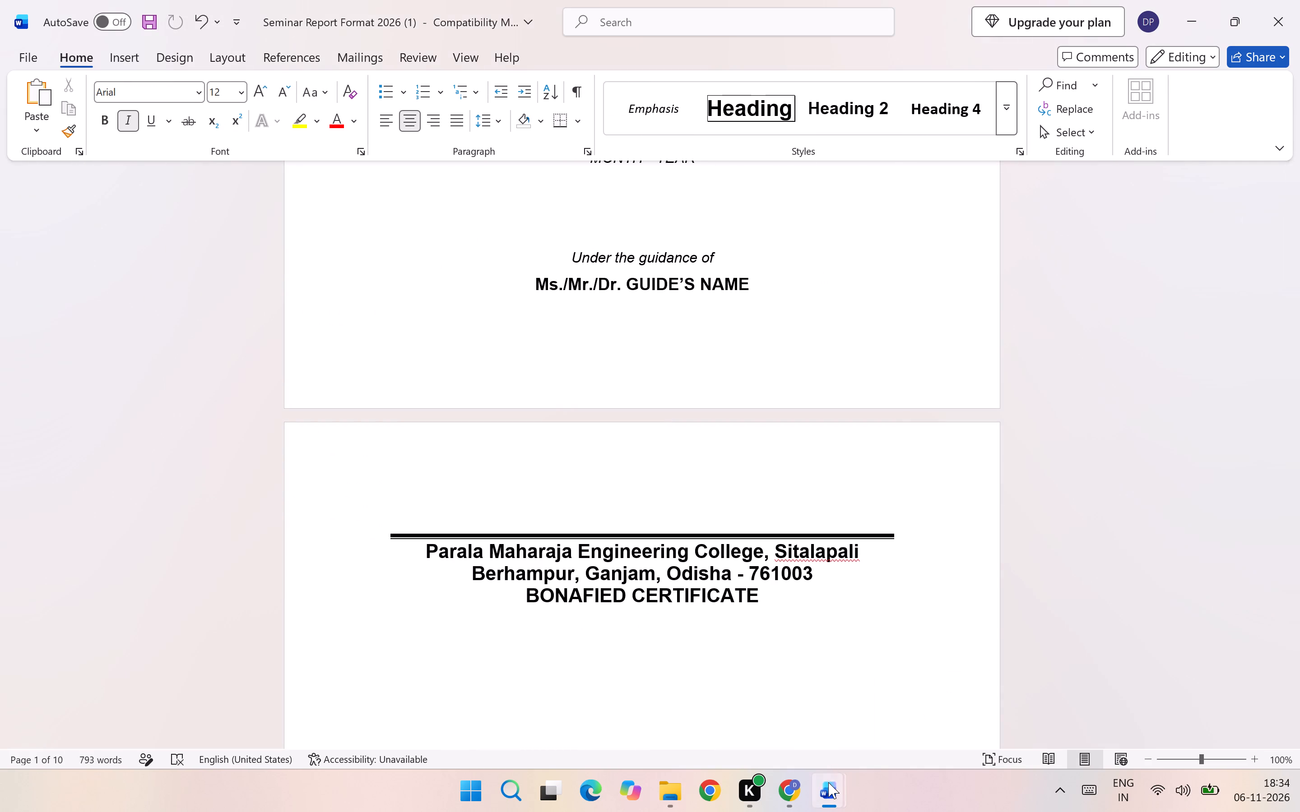
pyautogui.click(926, 685)
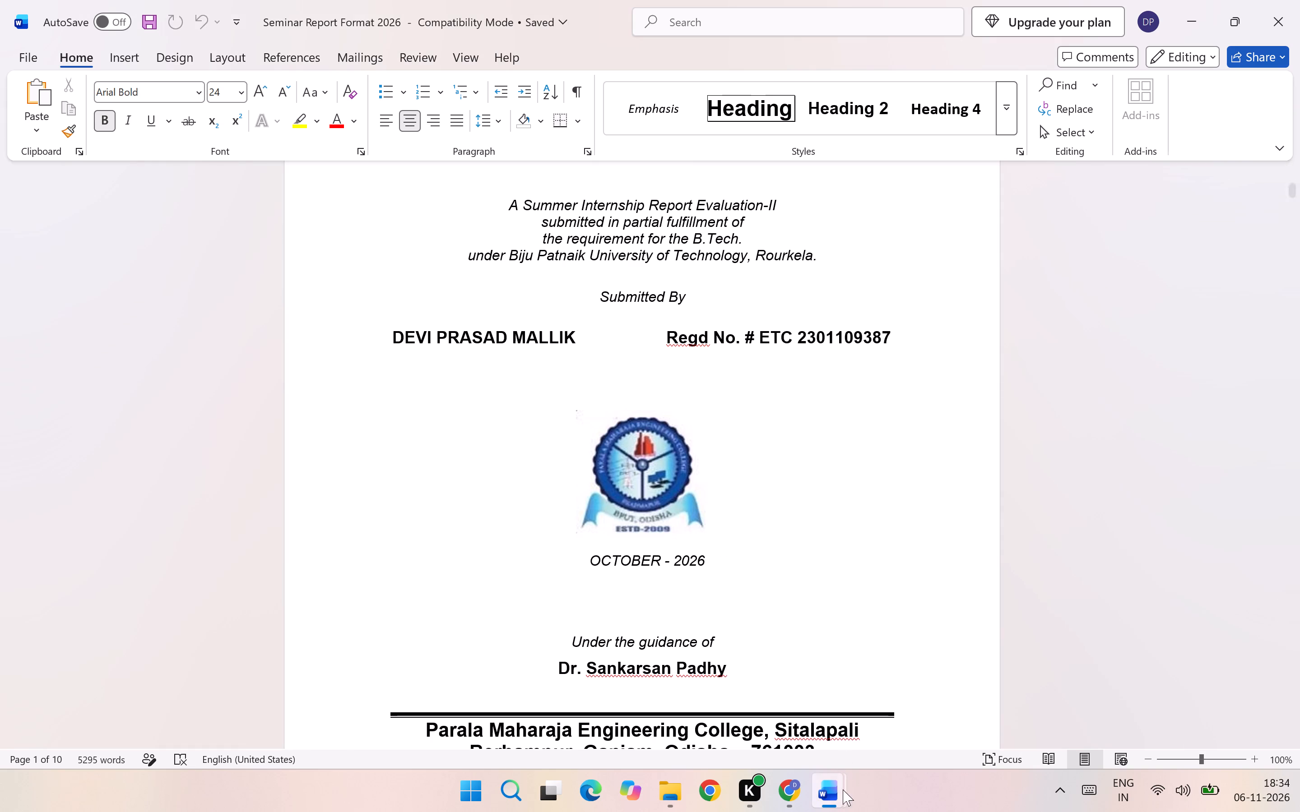
pyautogui.click(837, 792)
pyautogui.click(759, 736)
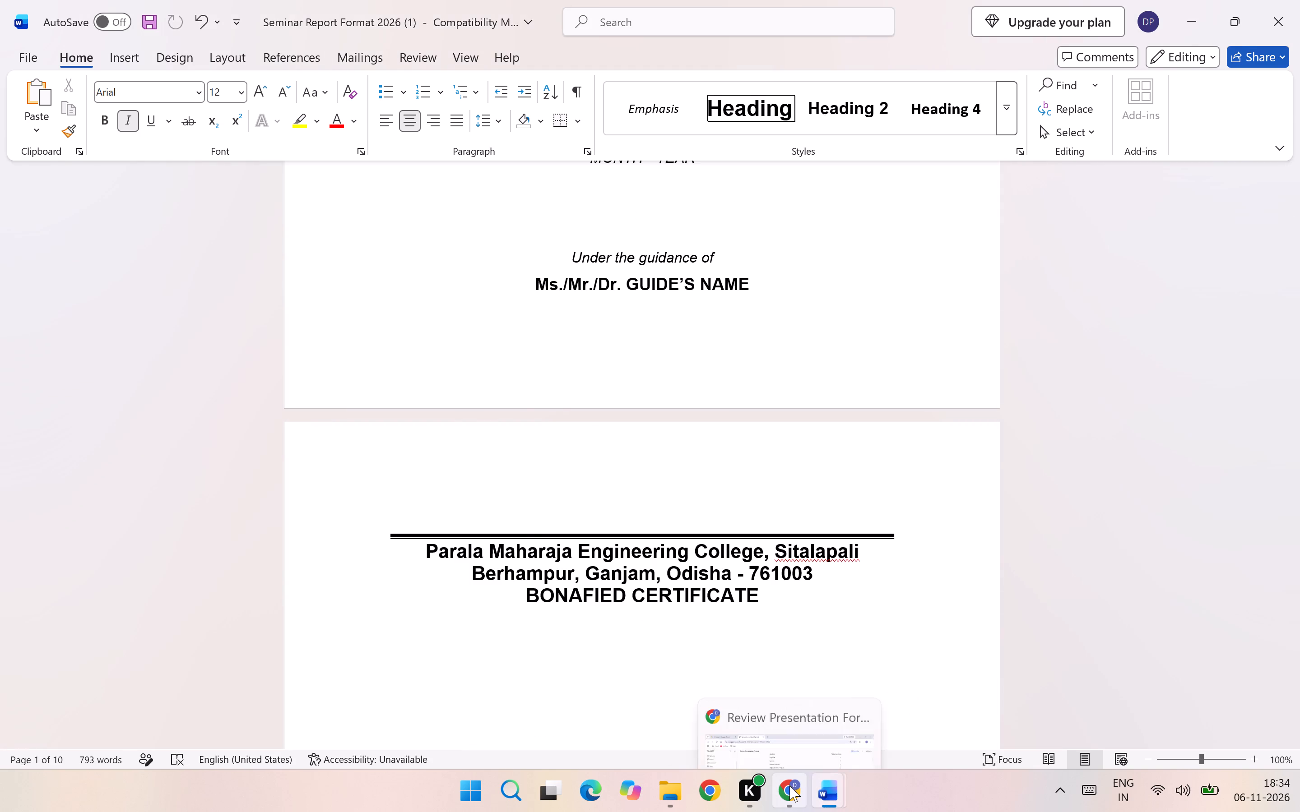
# Return to the seminar search results in File Explorer, show all of the earlier-this-year files and open Seminar Report Format 2024.
pyautogui.click(789, 785)
pyautogui.click(668, 788)
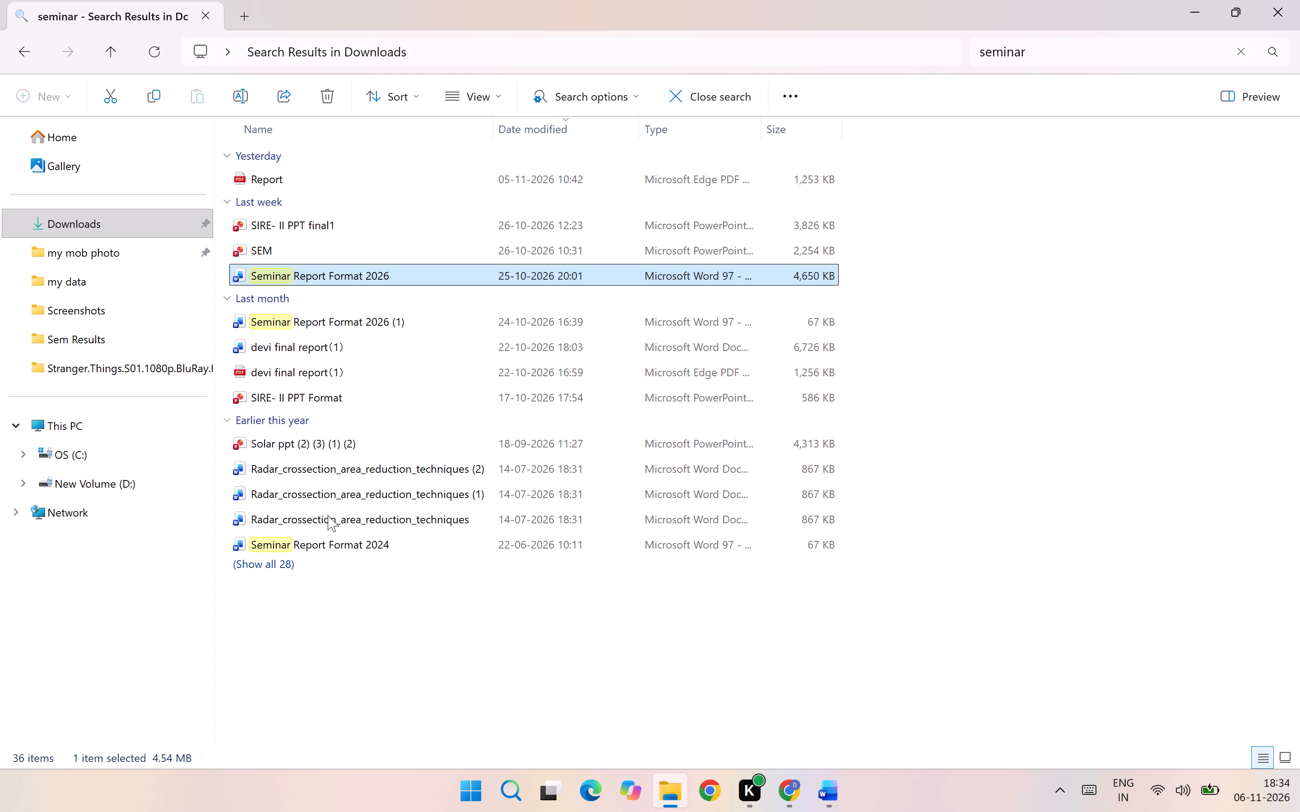
pyautogui.click(294, 562)
pyautogui.scroll(-1, 368, 524)
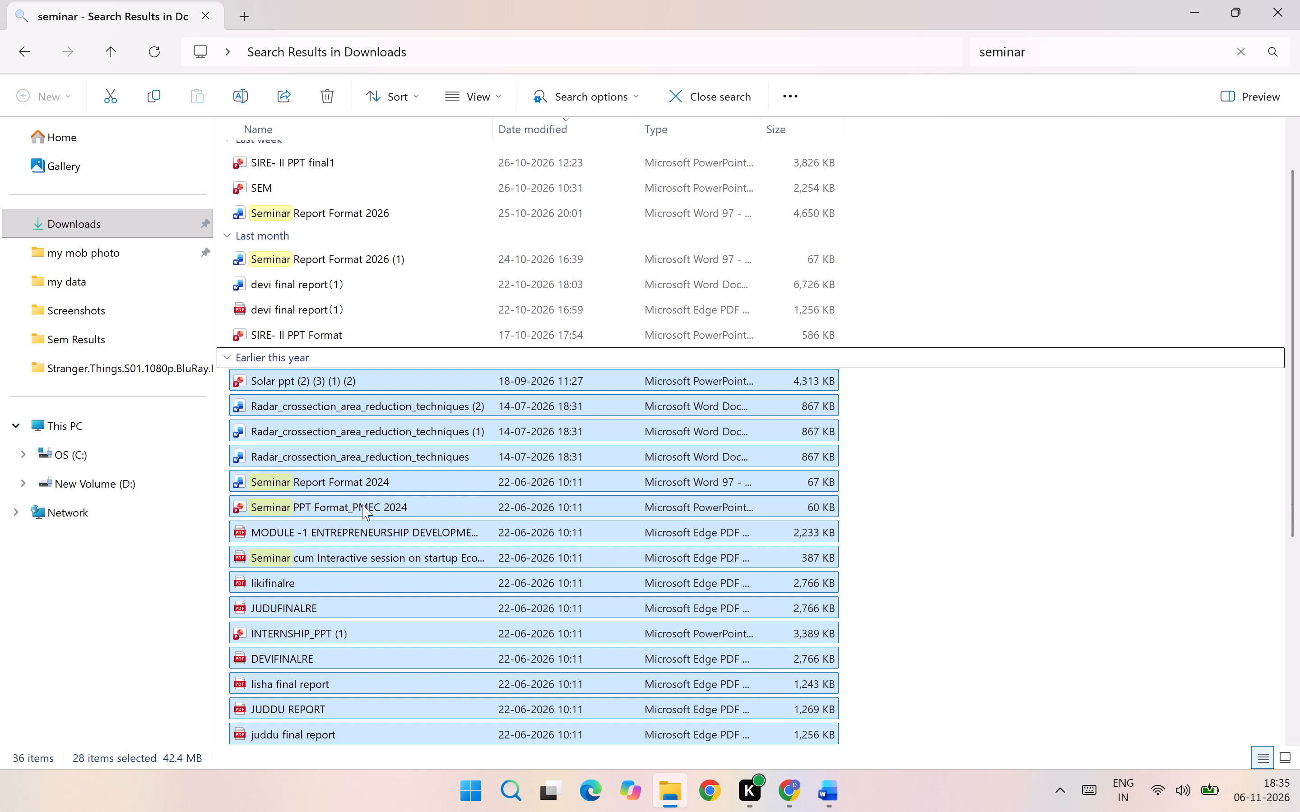
pyautogui.click(355, 477)
pyautogui.click(355, 477)
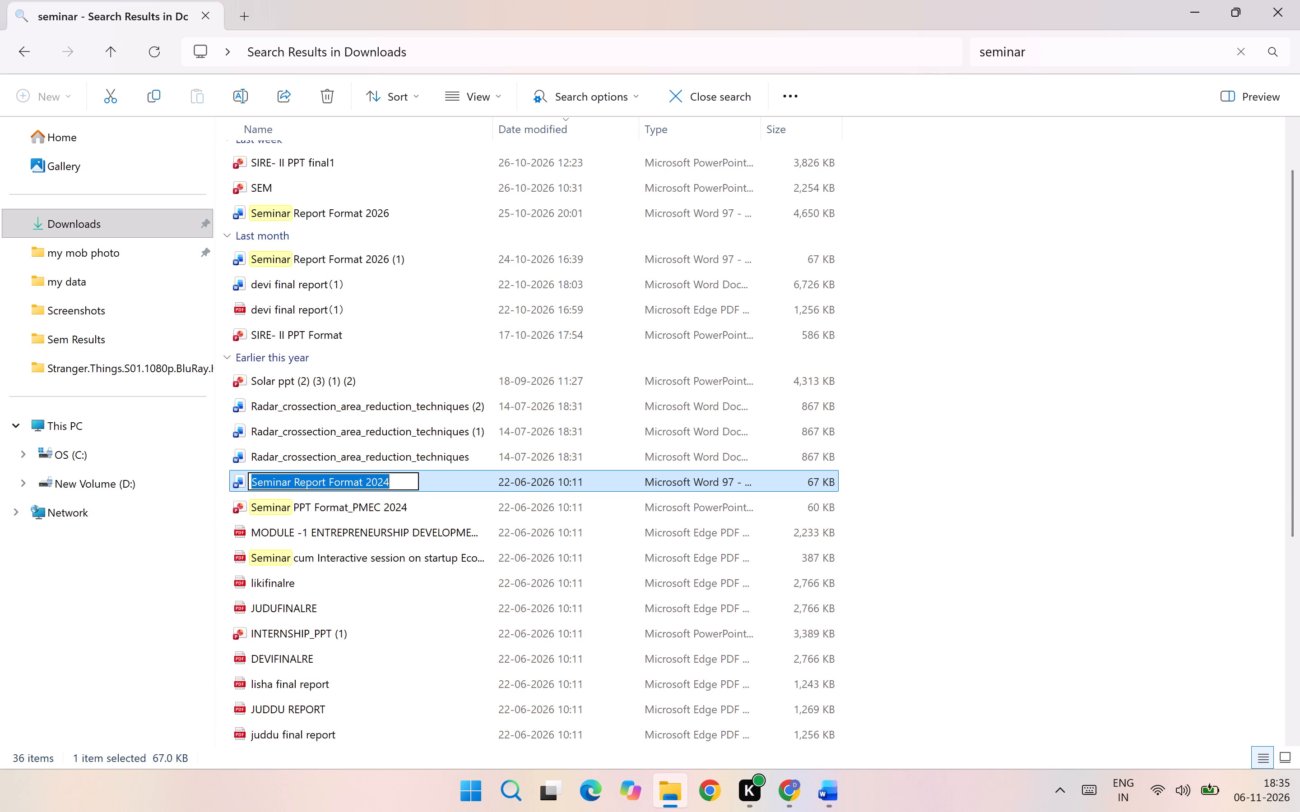
pyautogui.click(426, 486)
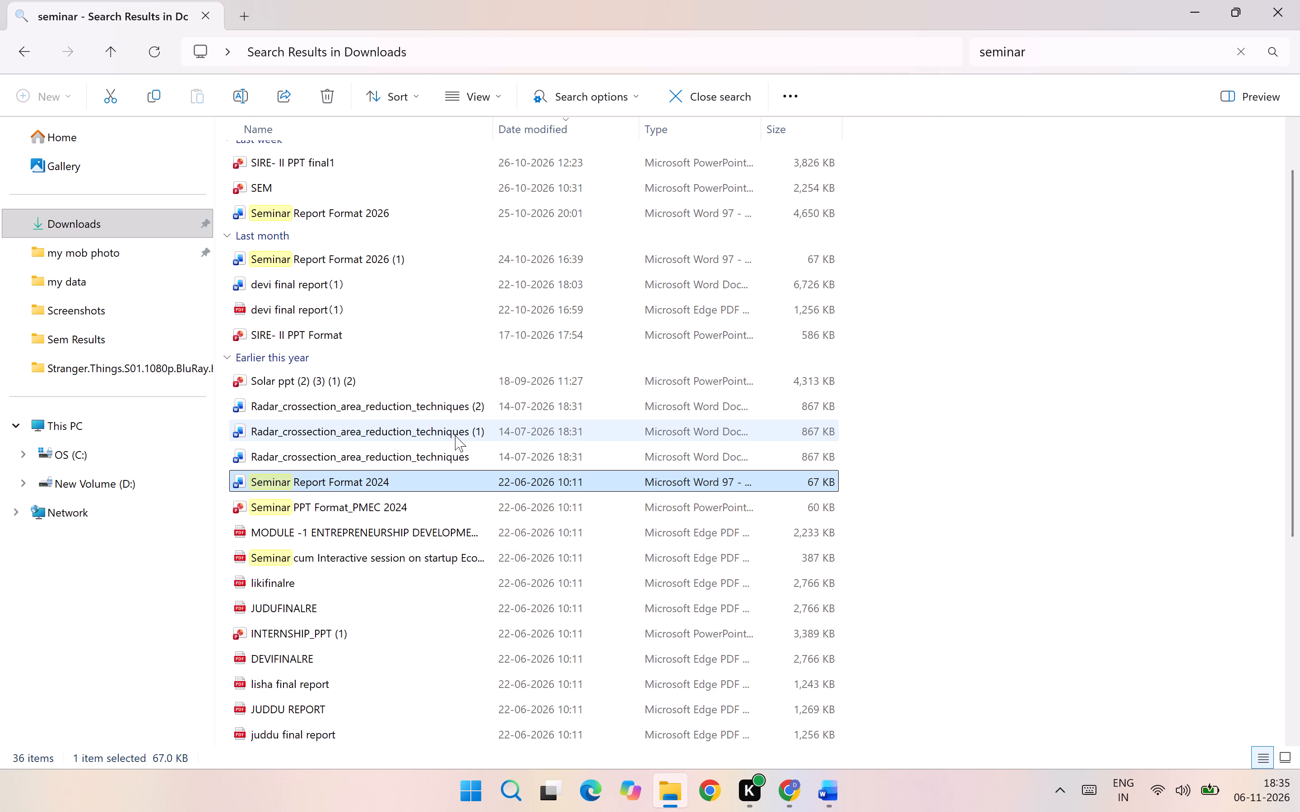
pyautogui.scroll(4, 450, 427)
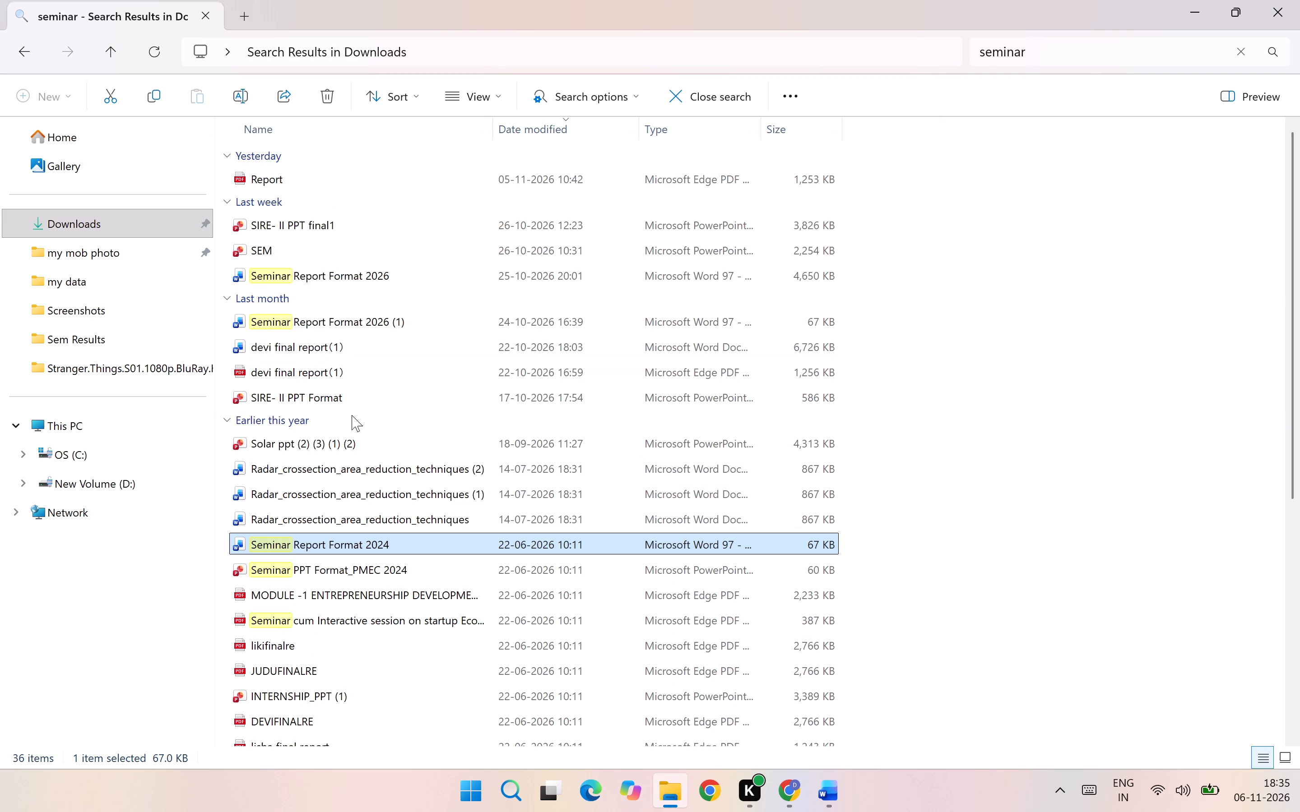
pyautogui.scroll(-2, 391, 443)
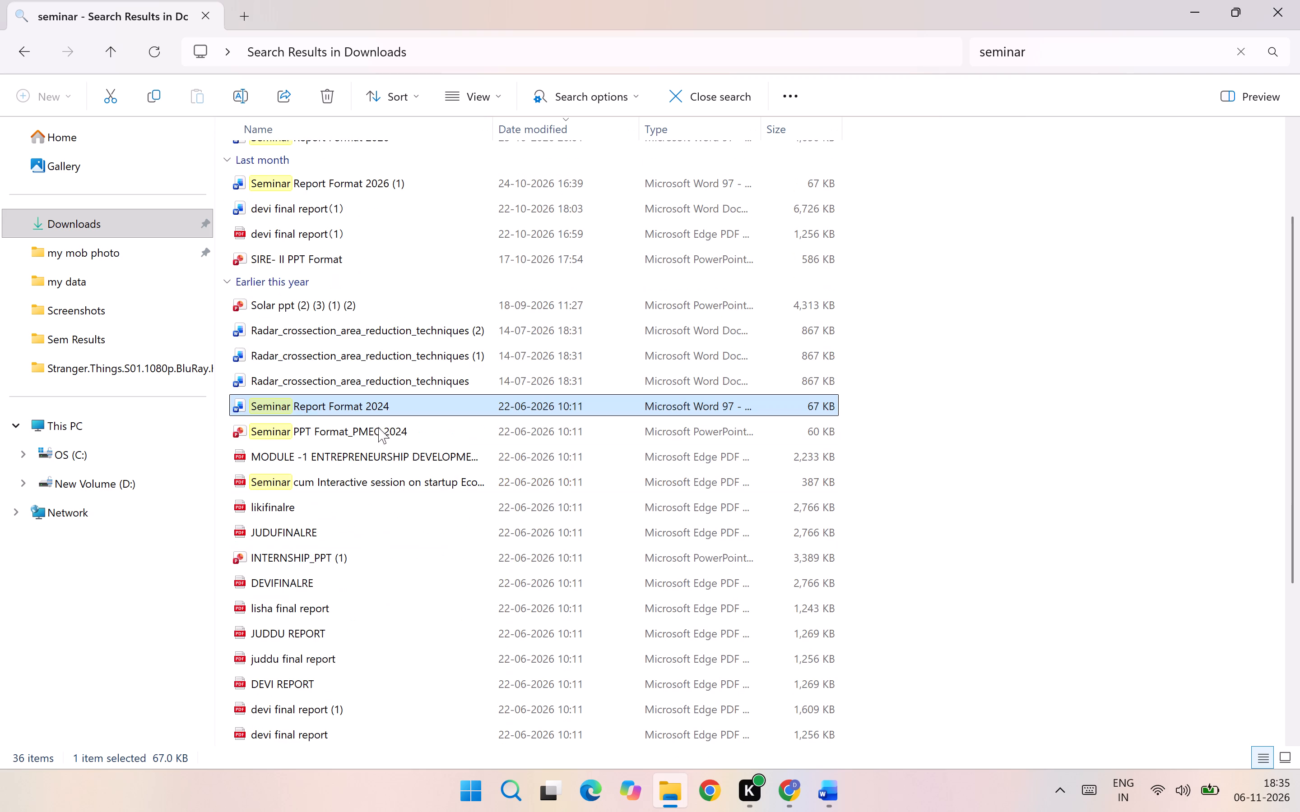
pyautogui.doubleClick(378, 411)
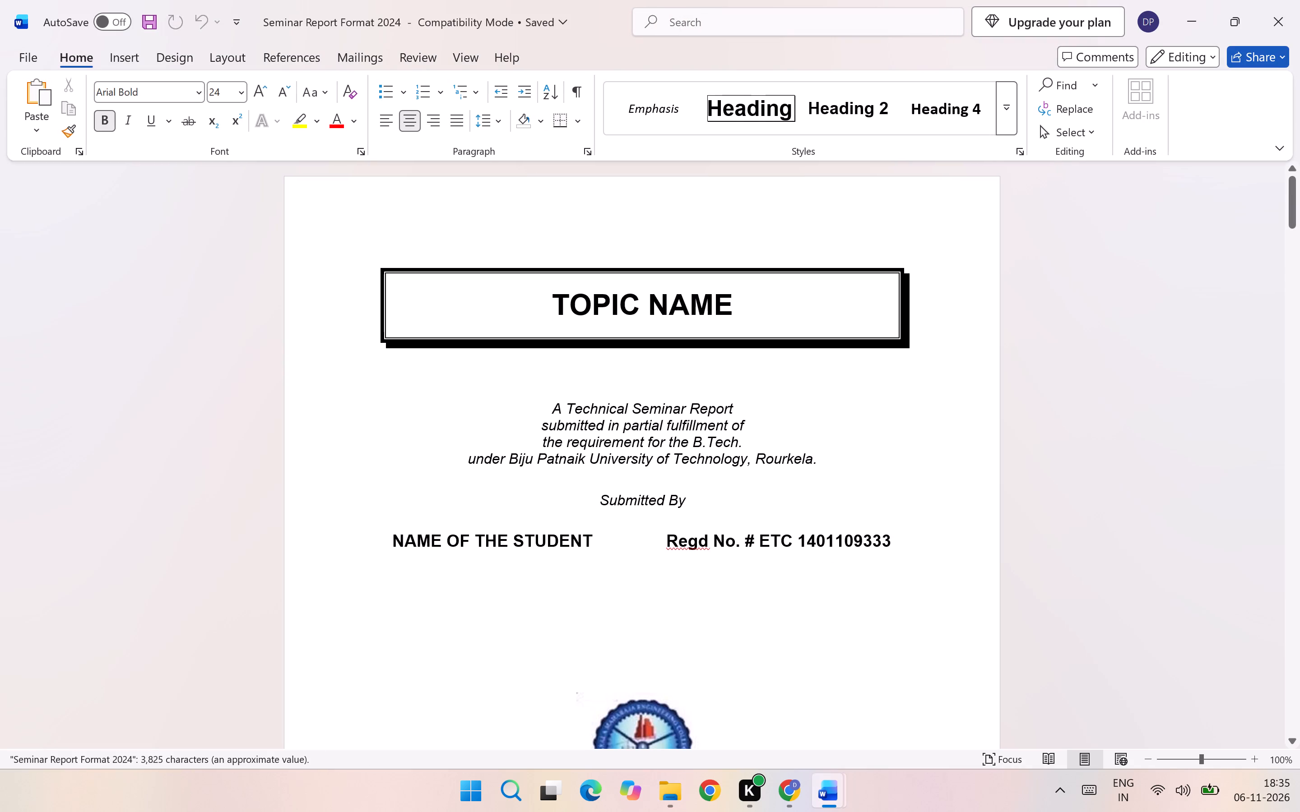
# Look through the 2024 template's cover, certificate, abstract and acknowledgement pages, and close the document.
pyautogui.scroll(-8, 609, 456)
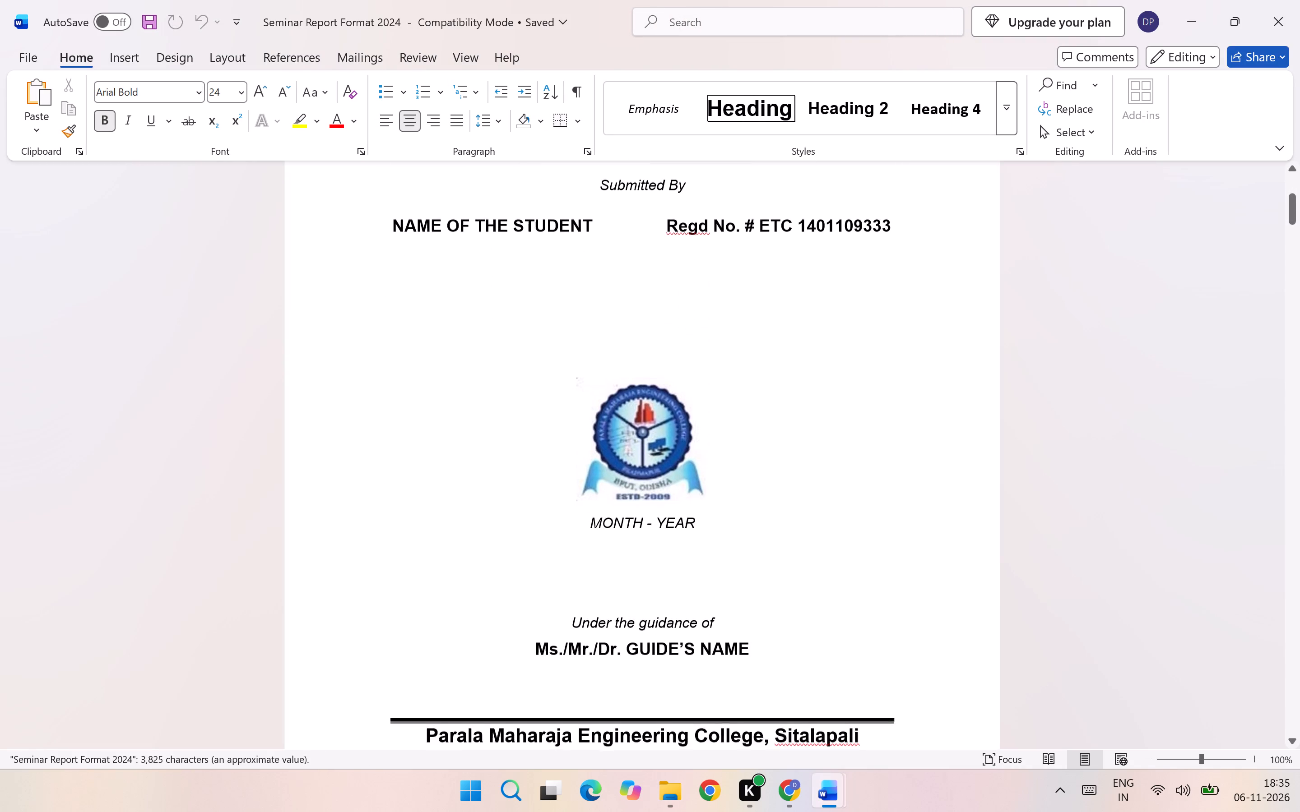
pyautogui.scroll(-2, 610, 426)
pyautogui.scroll(8, 610, 419)
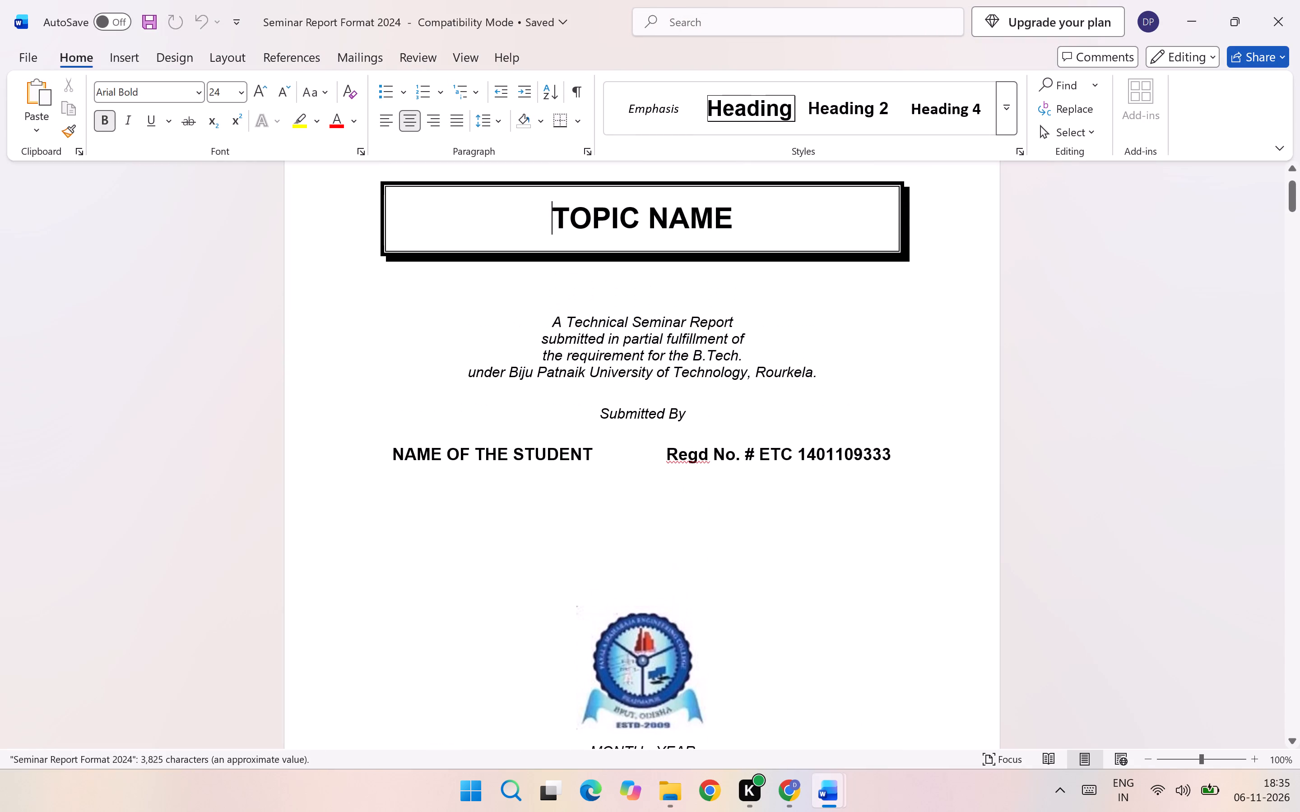
pyautogui.scroll(-20, 610, 409)
pyautogui.scroll(-1, 610, 409)
pyautogui.scroll(6, 607, 378)
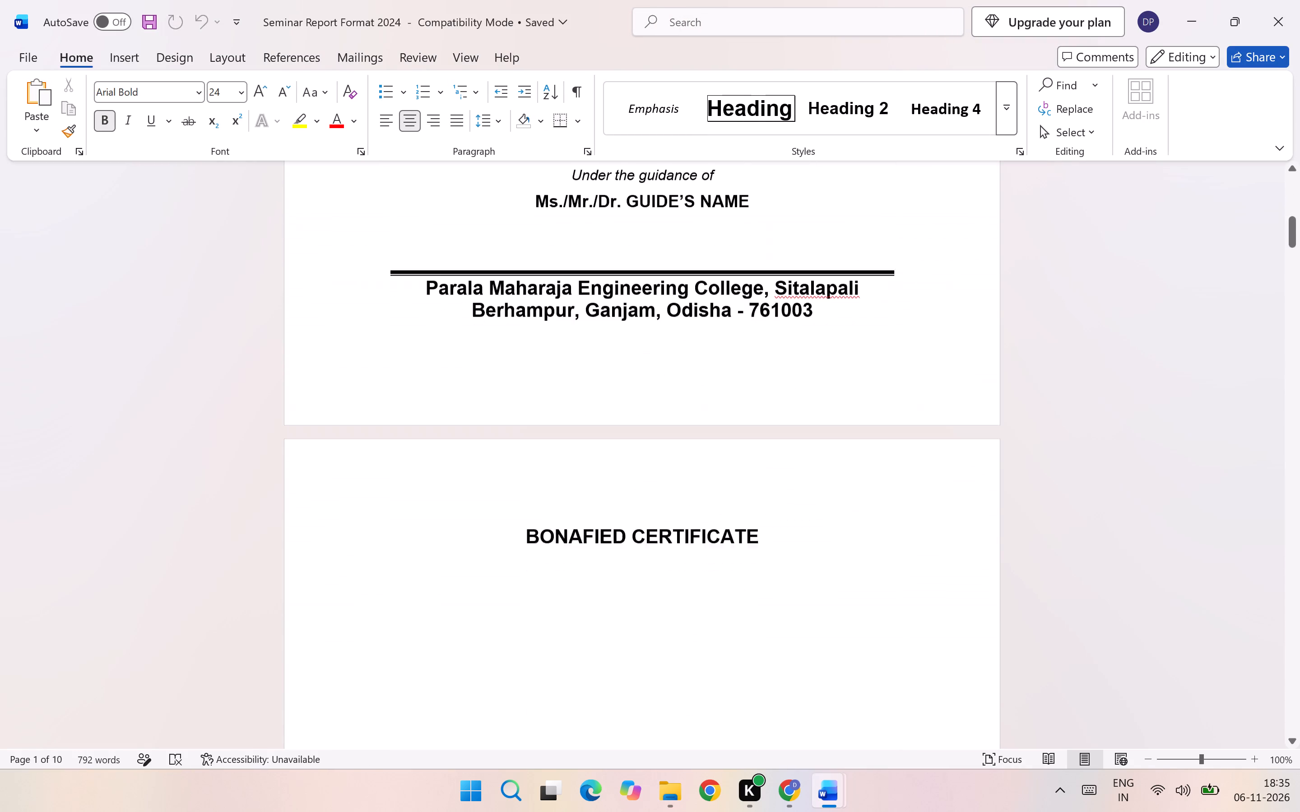
pyautogui.scroll(3, 607, 378)
pyautogui.scroll(-20, 607, 378)
pyautogui.scroll(-12, 607, 378)
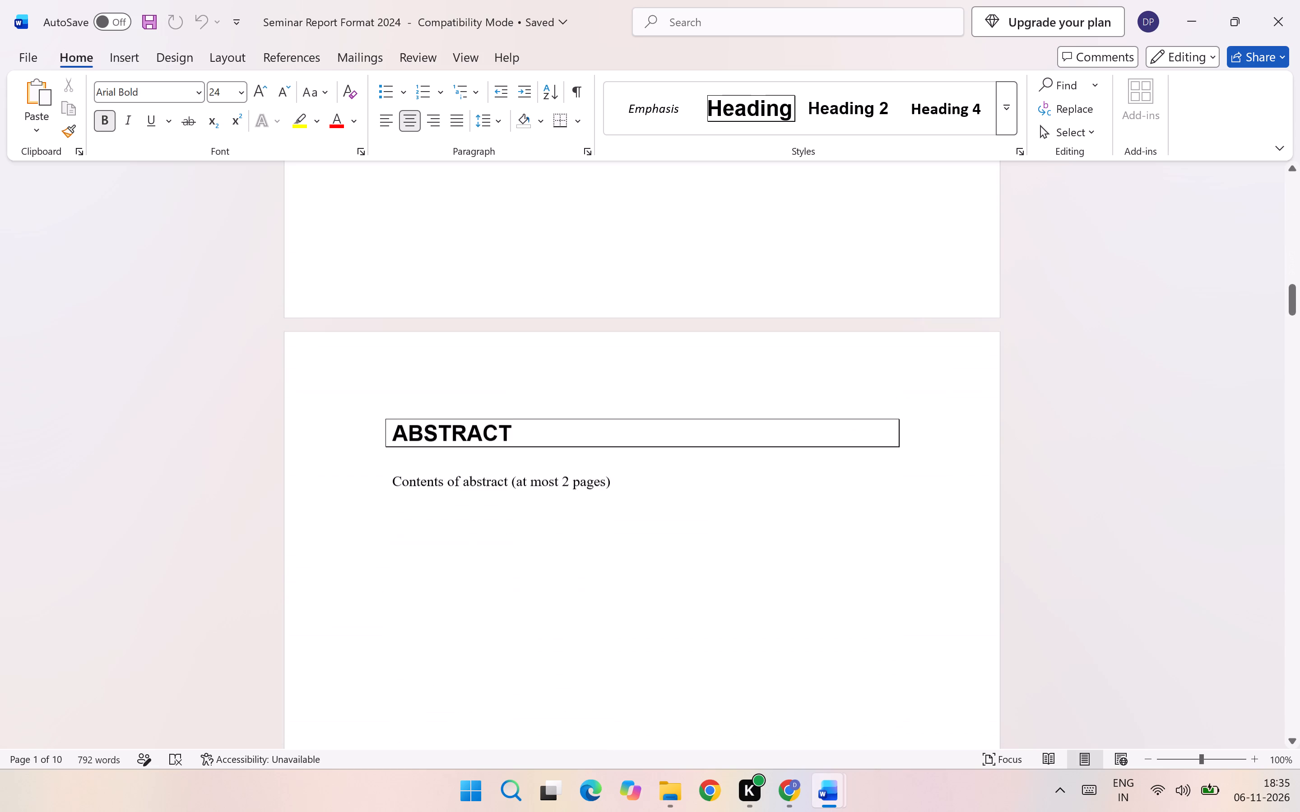
pyautogui.scroll(-17, 603, 369)
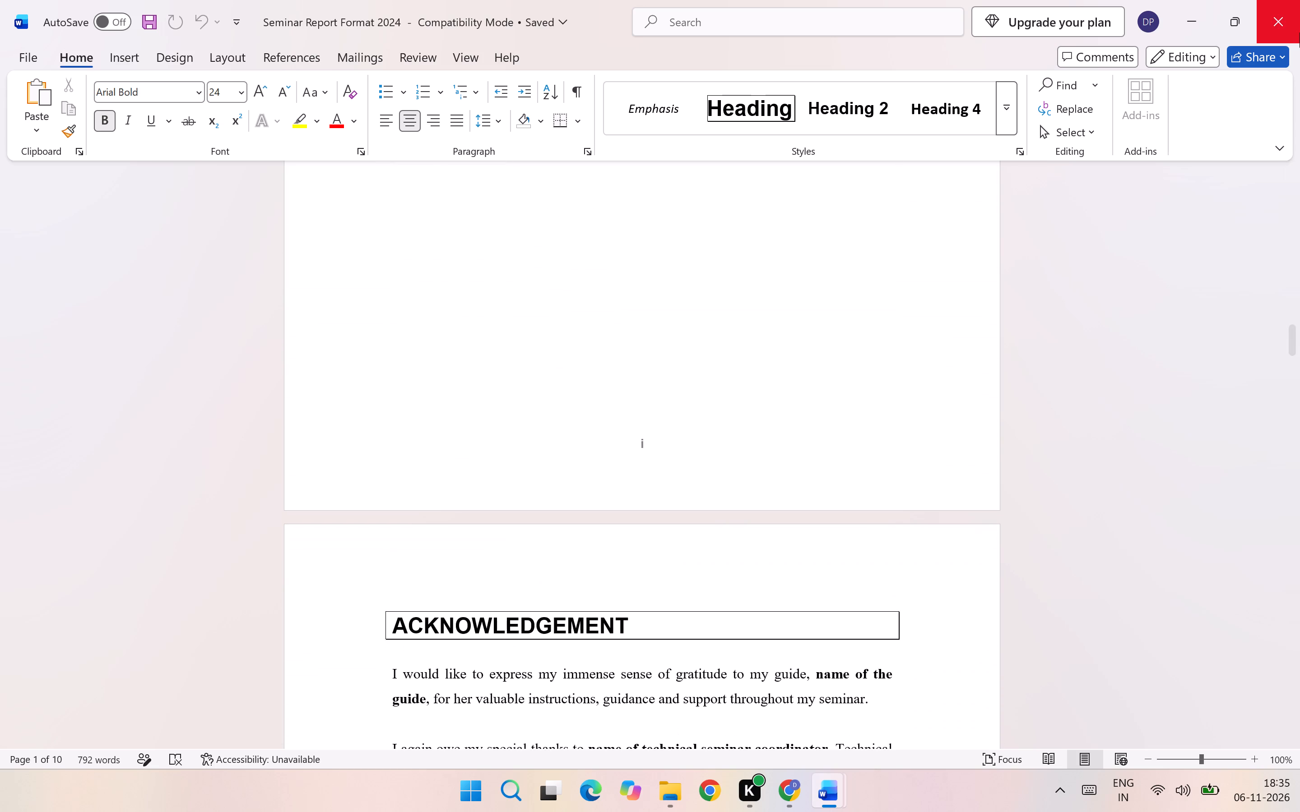
pyautogui.scroll(-8, 678, 384)
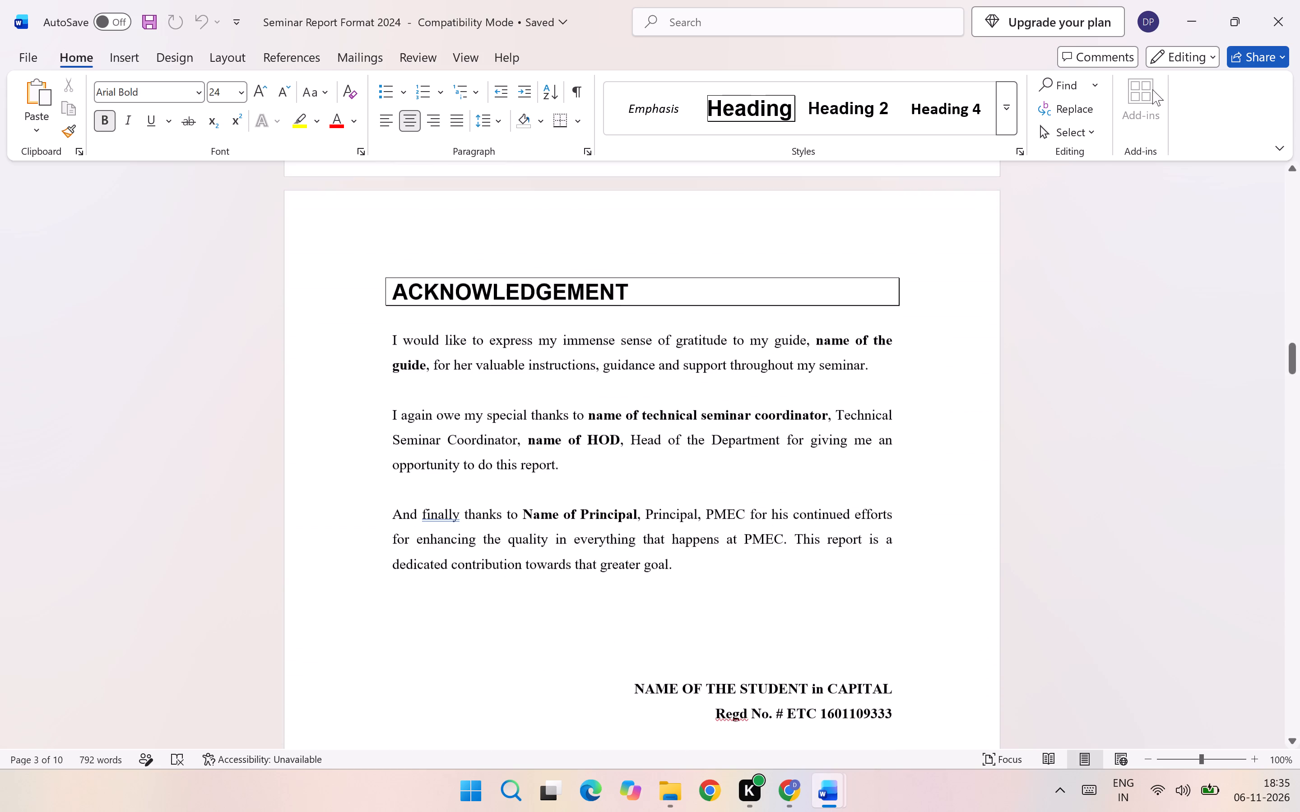
pyautogui.click(1299, 0)
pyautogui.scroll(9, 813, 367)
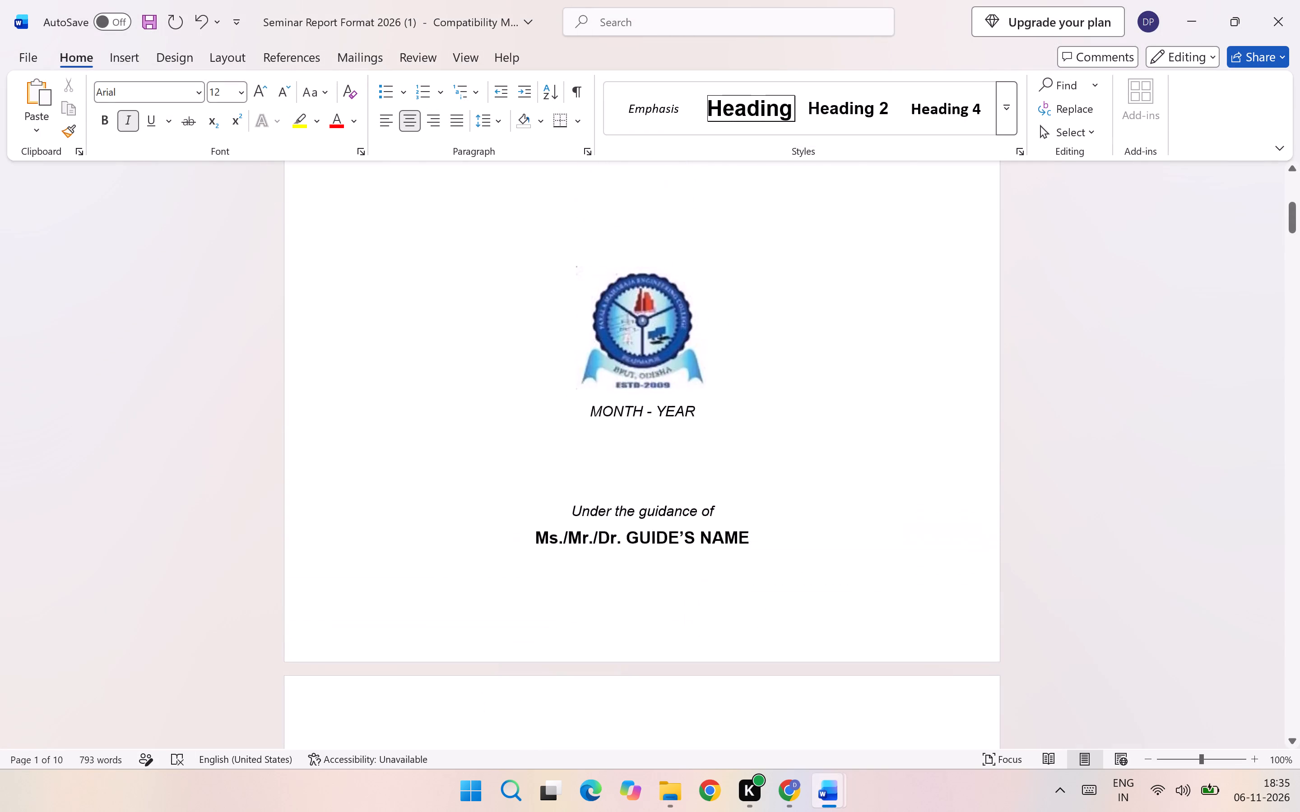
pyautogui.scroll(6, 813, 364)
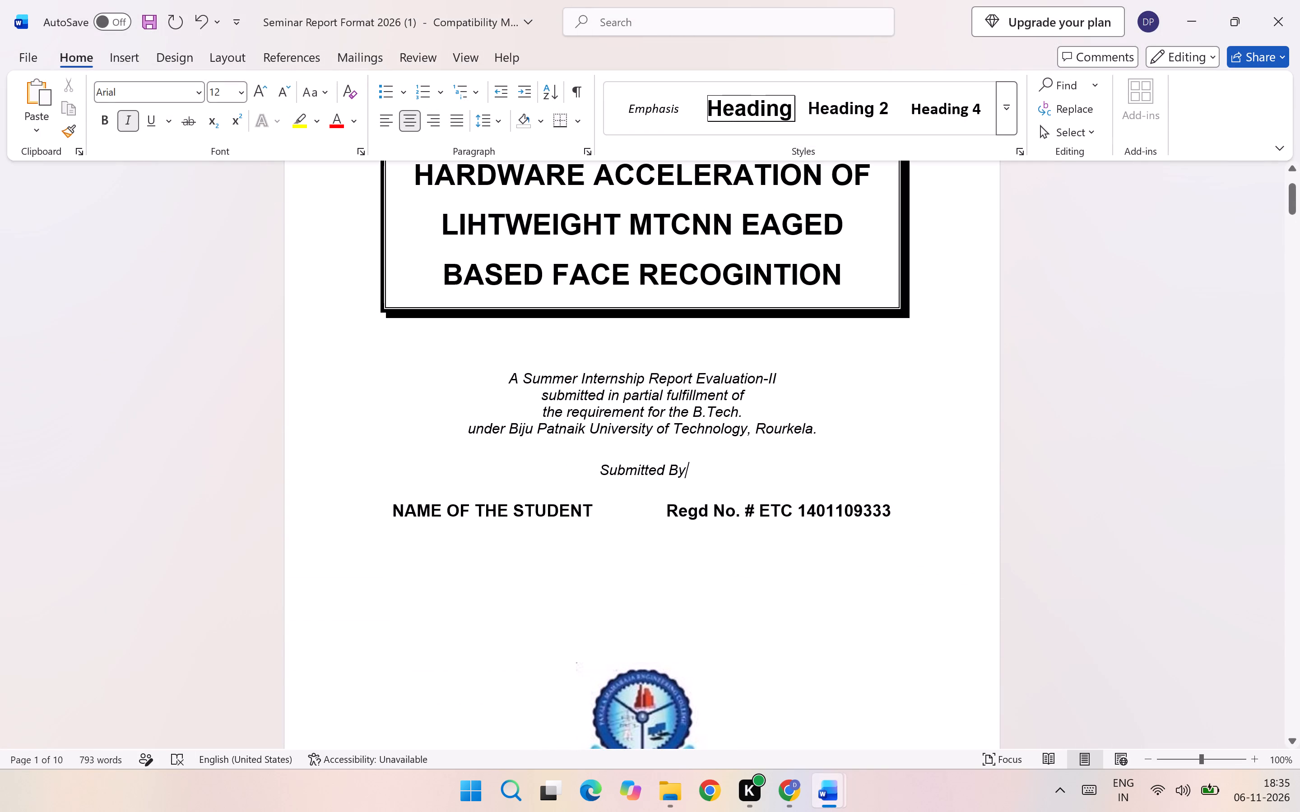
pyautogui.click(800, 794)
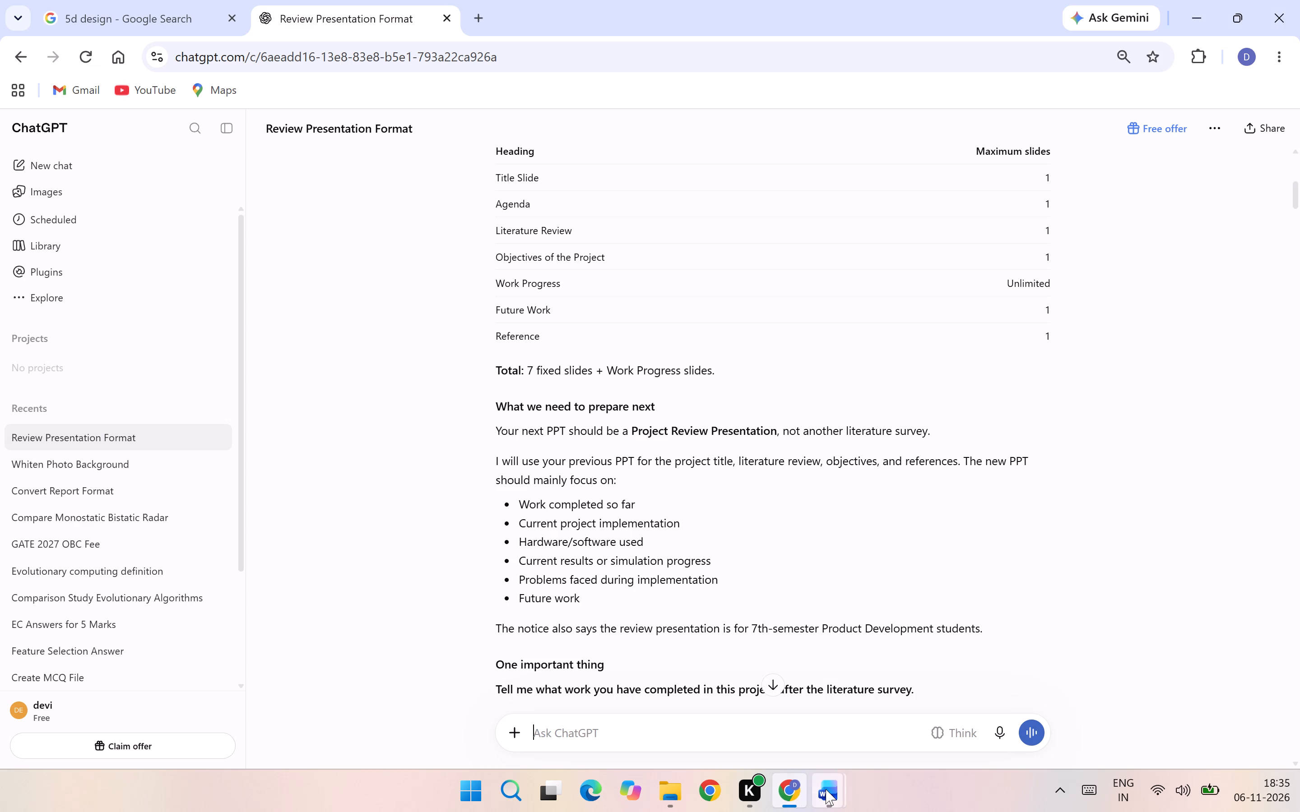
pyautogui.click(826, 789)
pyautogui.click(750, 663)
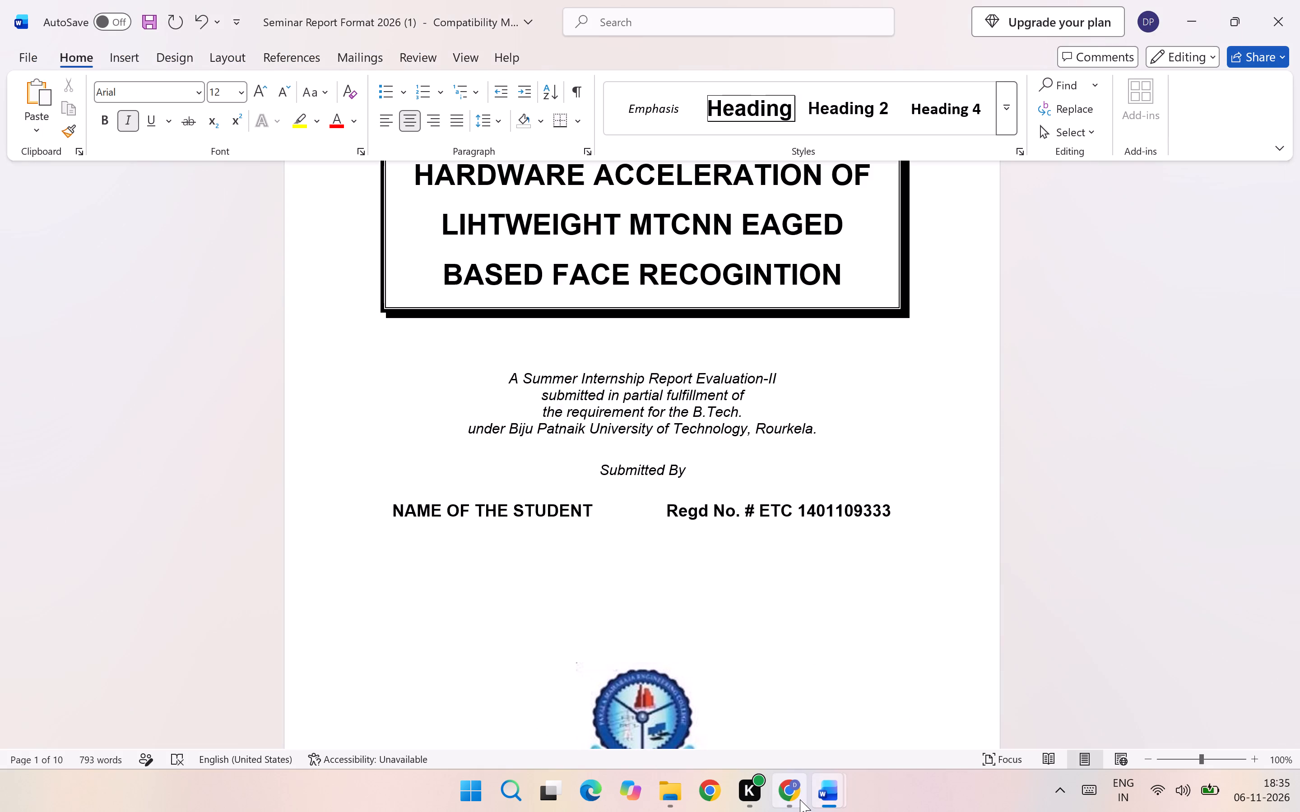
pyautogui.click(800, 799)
# Switch to the seminar search results in File Explorer and open the Group_02.2 Report Word document.
pyautogui.click(669, 790)
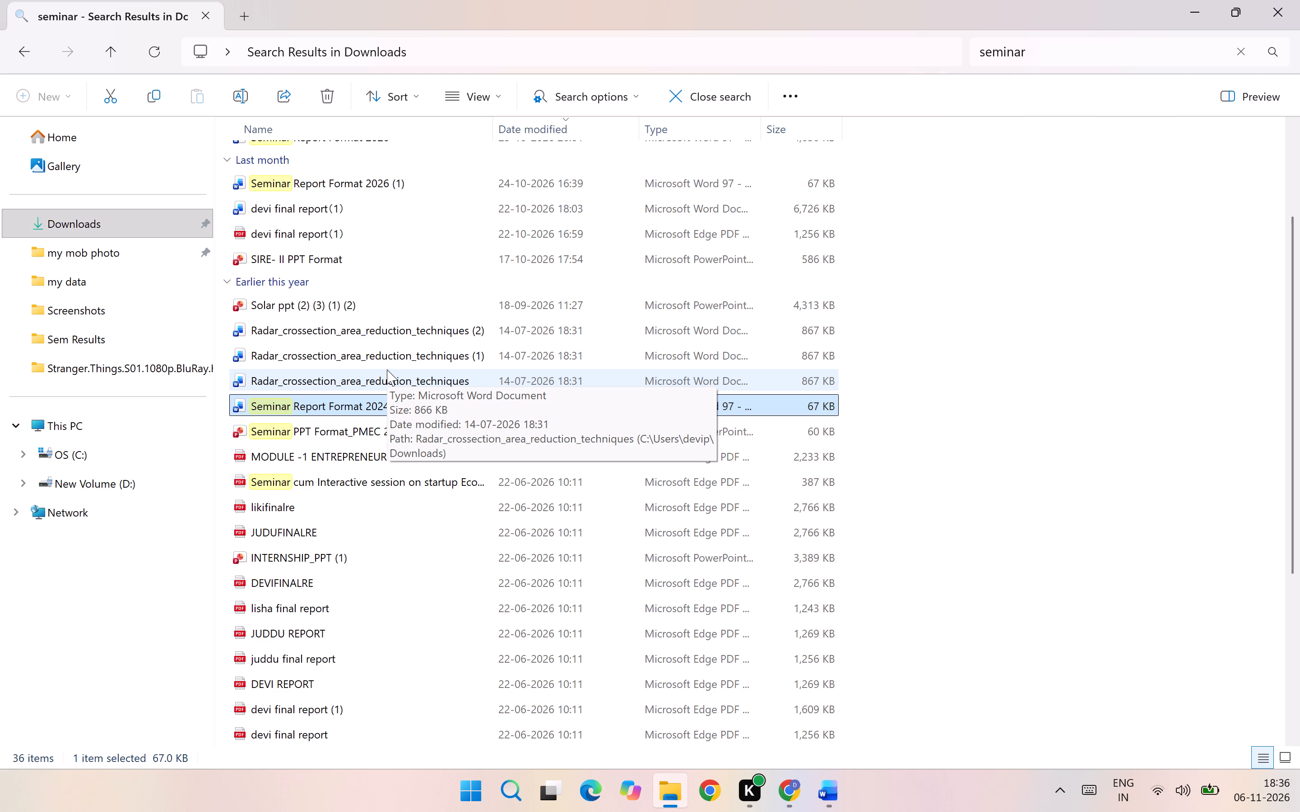
pyautogui.click(783, 342)
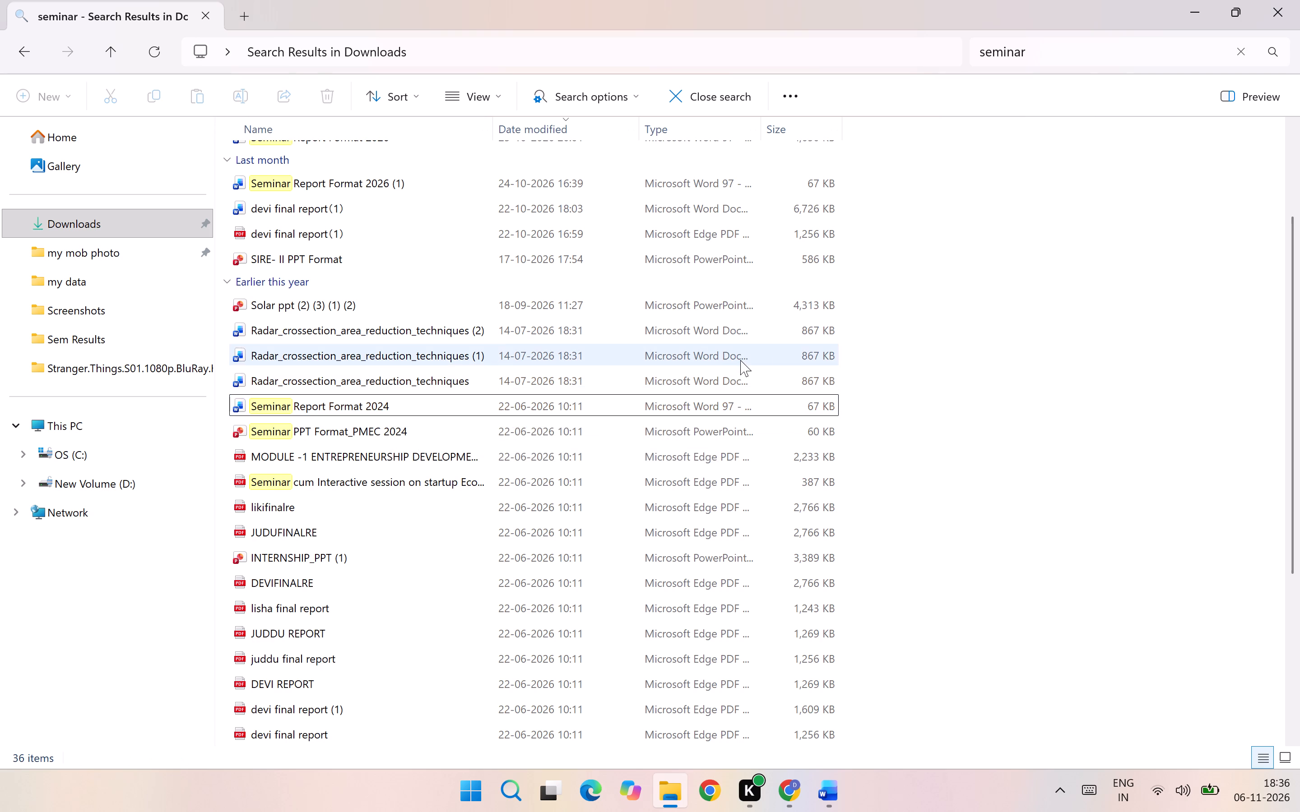
pyautogui.scroll(-10, 497, 334)
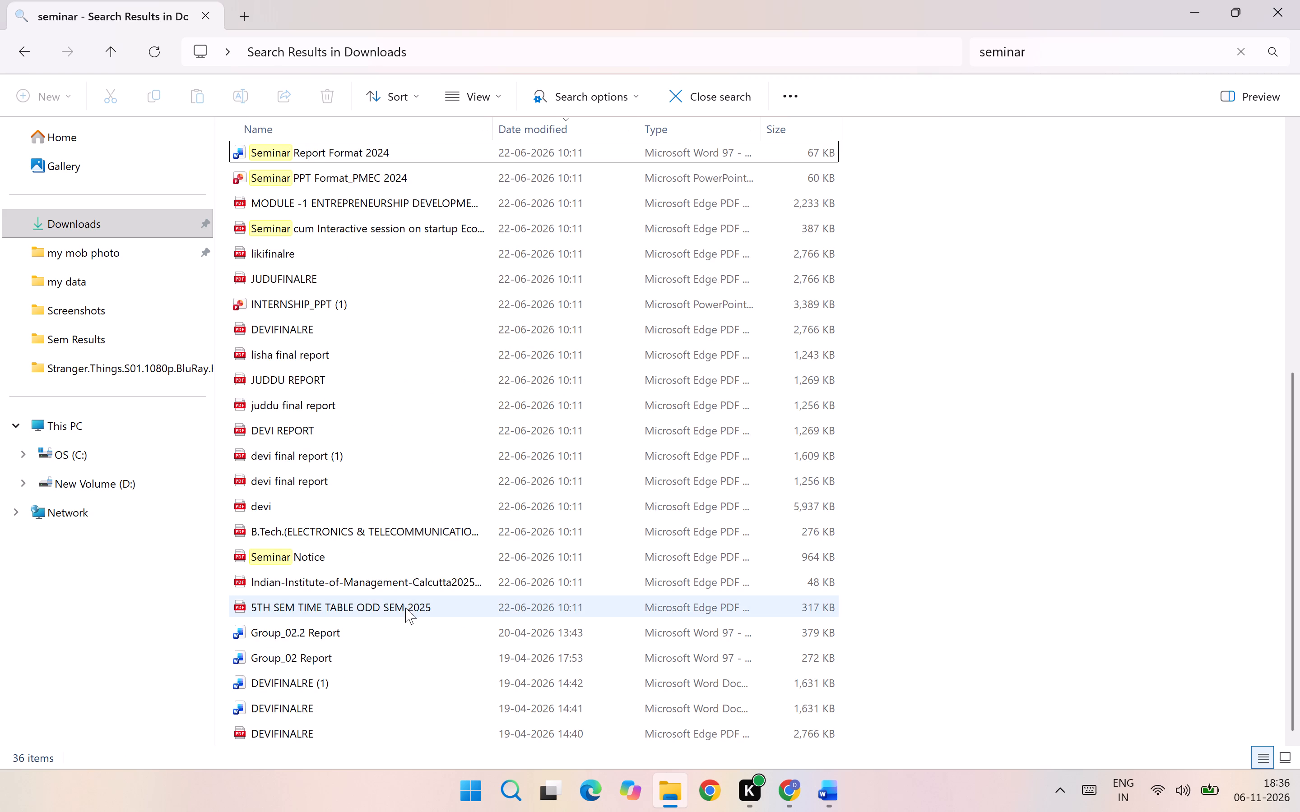
pyautogui.doubleClick(374, 623)
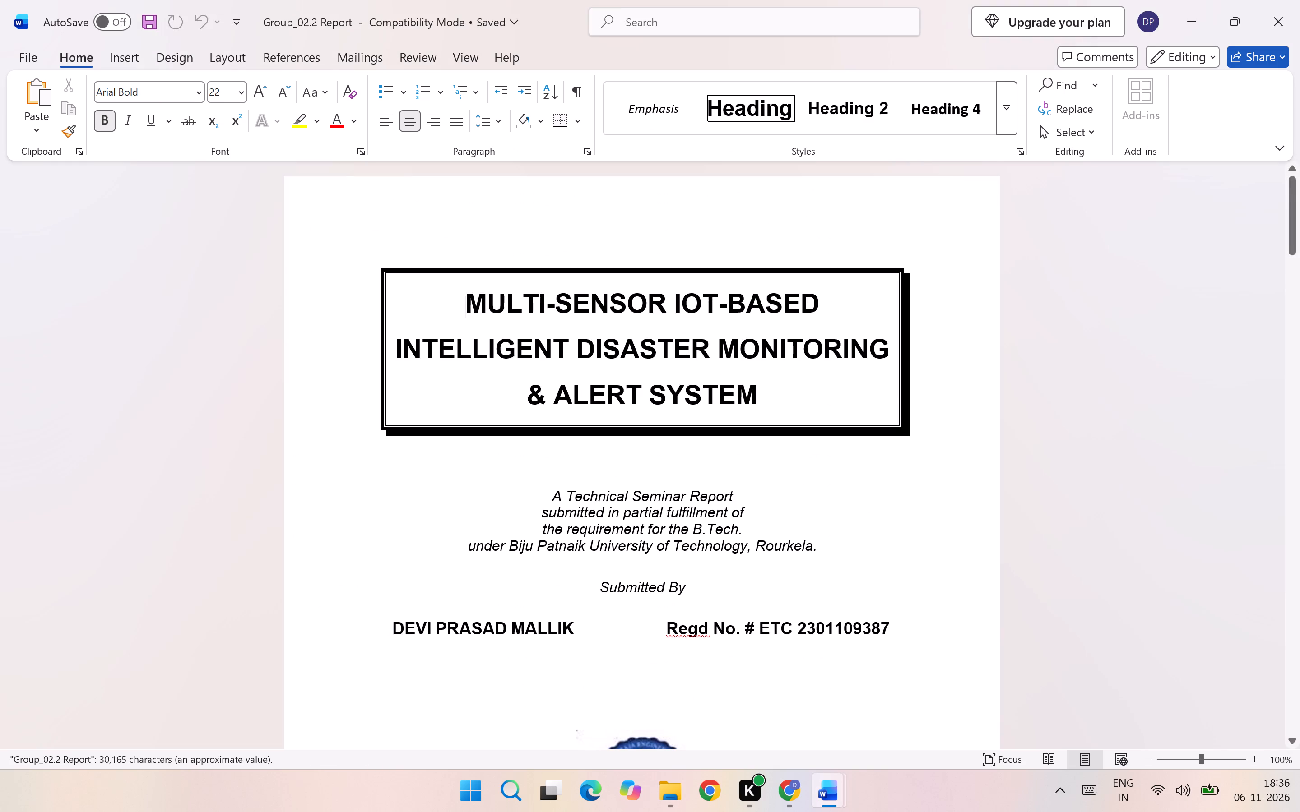
# Look through Group_02.2 Report's cover, abstract, writing-format guidelines and reference pages, and close the document.
pyautogui.scroll(-3, 440, 558)
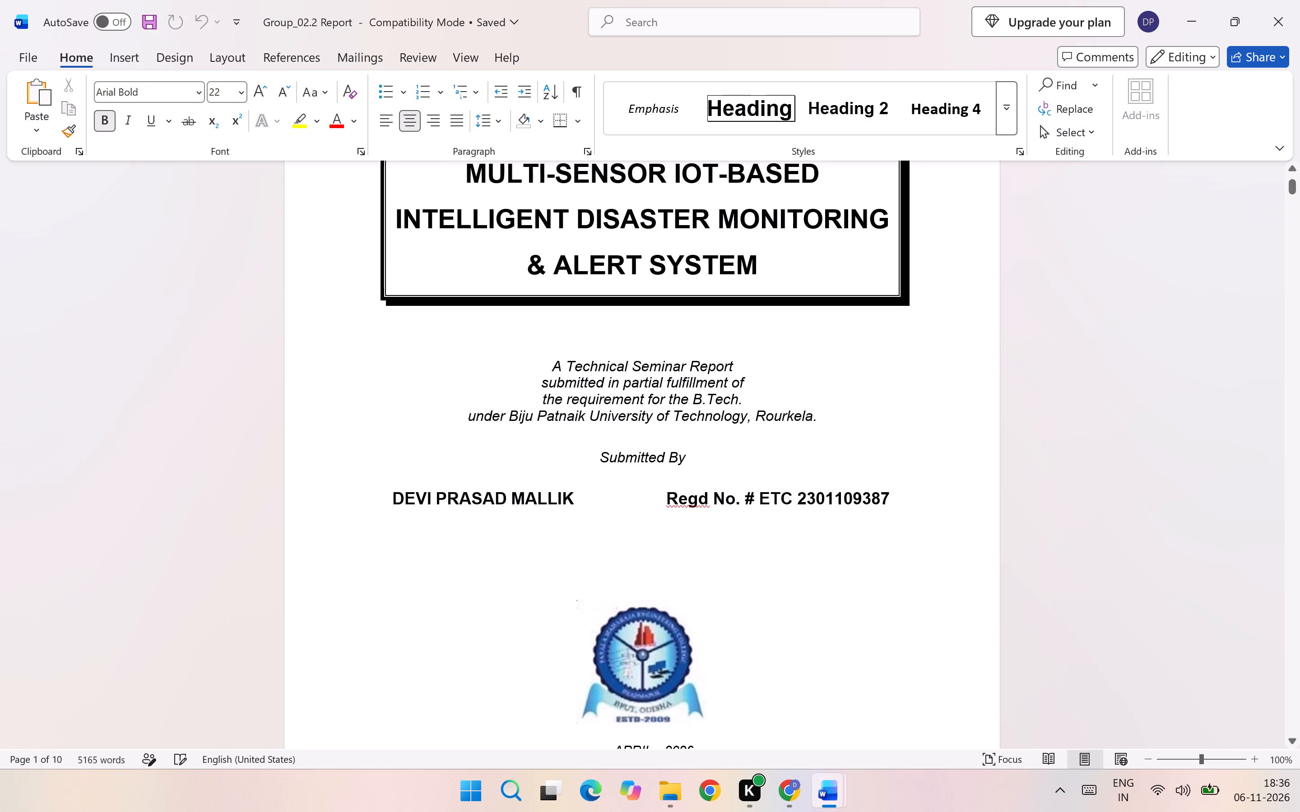
pyautogui.doubleClick(545, 362)
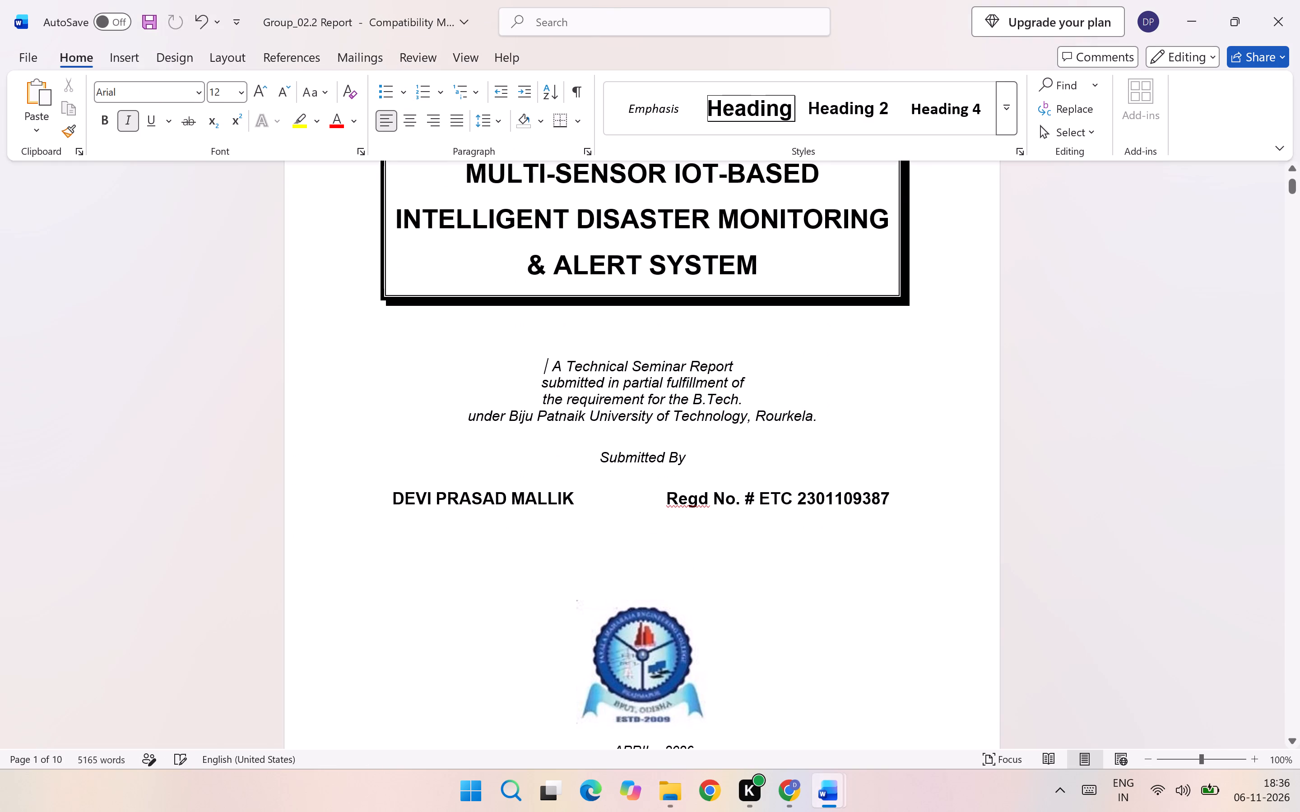
pyautogui.click(558, 365)
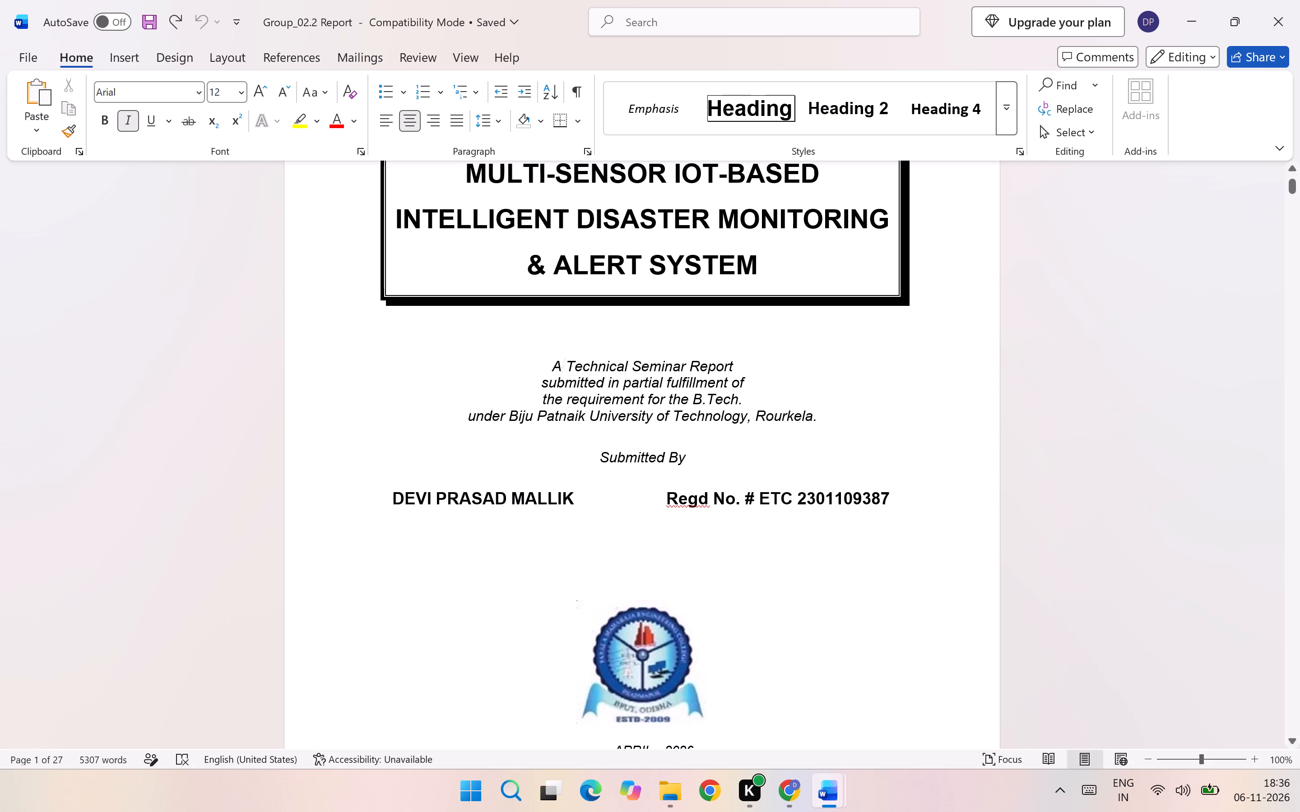
pyautogui.scroll(-6, 580, 489)
pyautogui.scroll(-3, 566, 447)
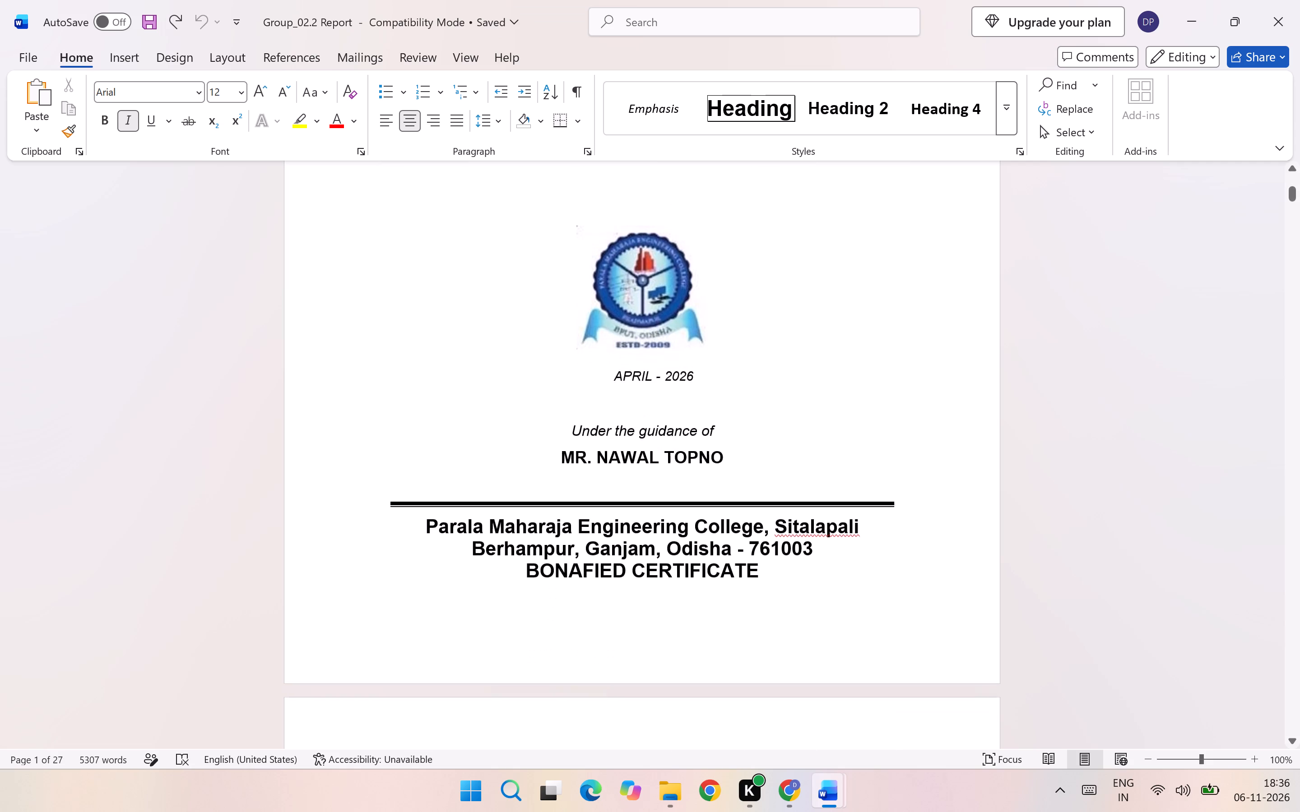
pyautogui.scroll(-14, 571, 403)
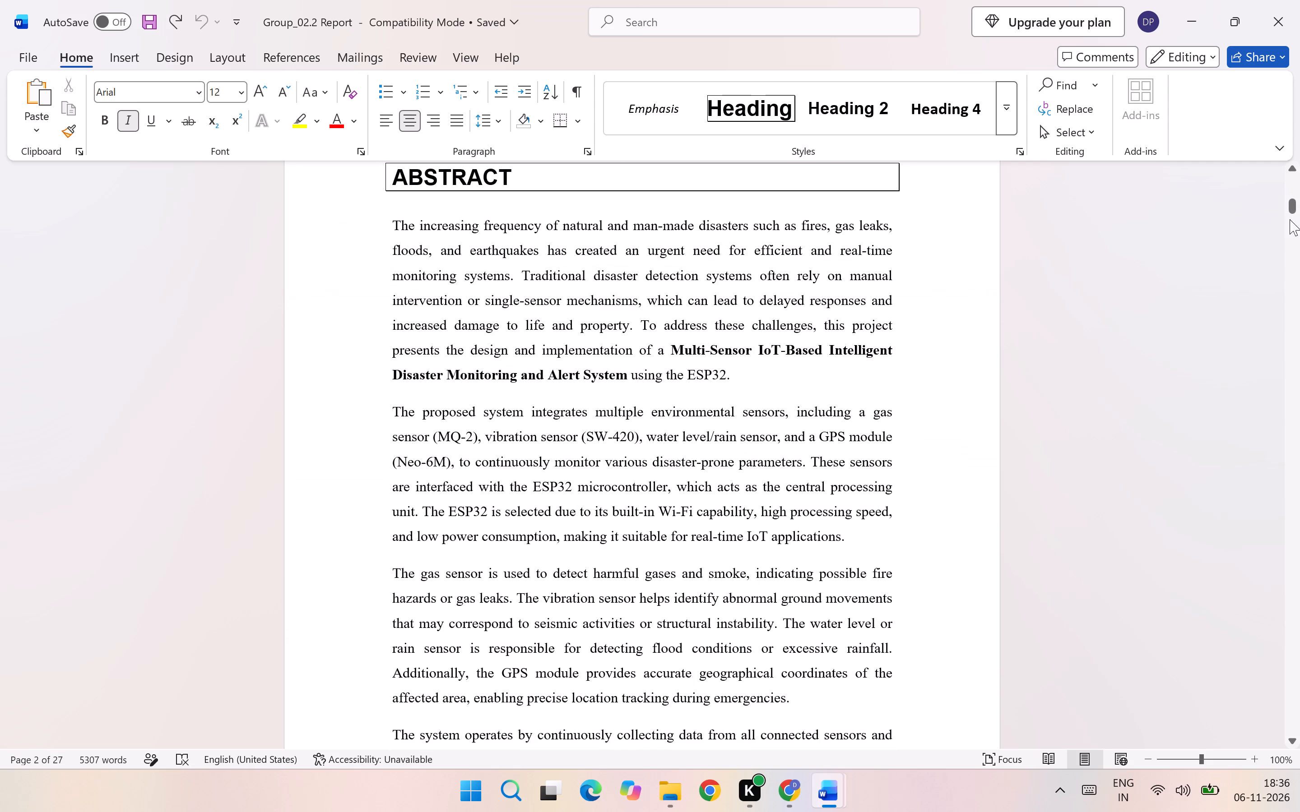
pyautogui.moveTo(1296, 205); pyautogui.dragTo(1299, 811)
pyautogui.scroll(2, 741, 579)
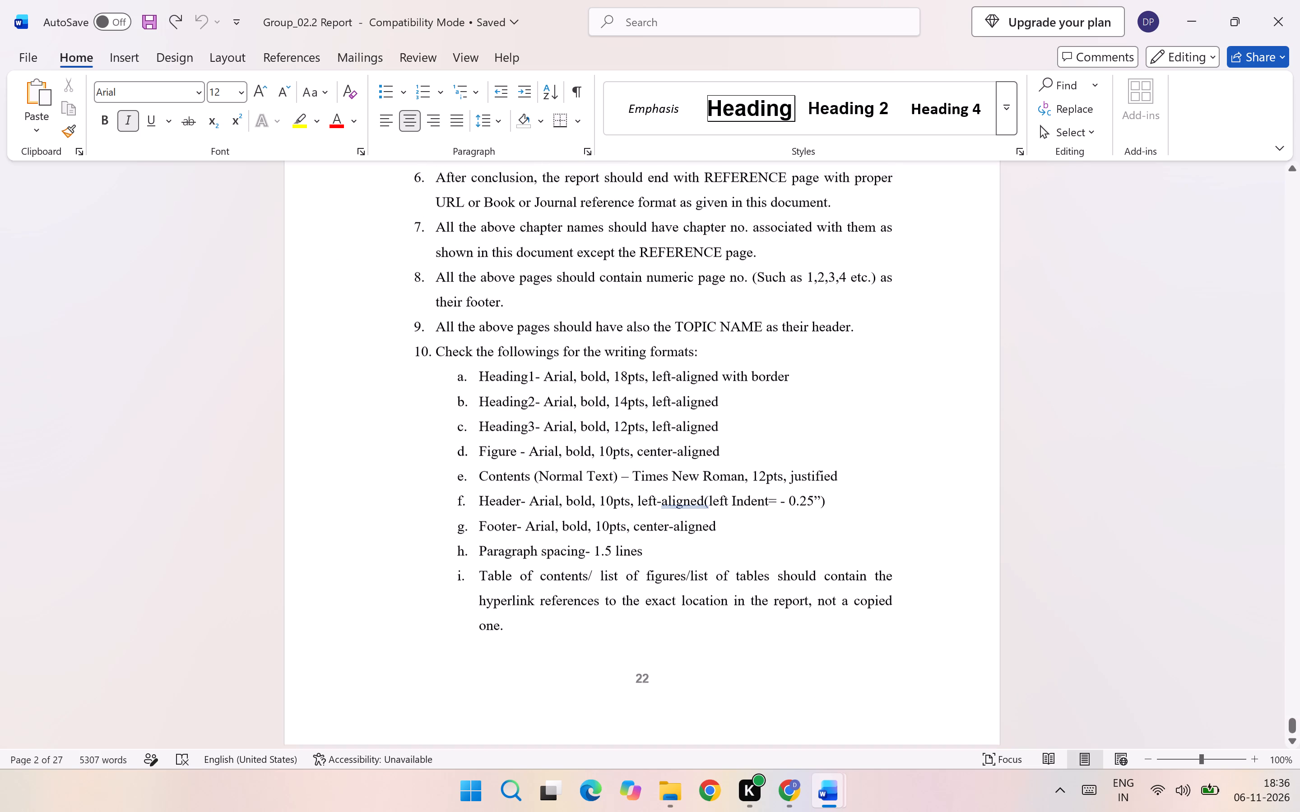
pyautogui.scroll(20, 740, 574)
pyautogui.scroll(17, 740, 574)
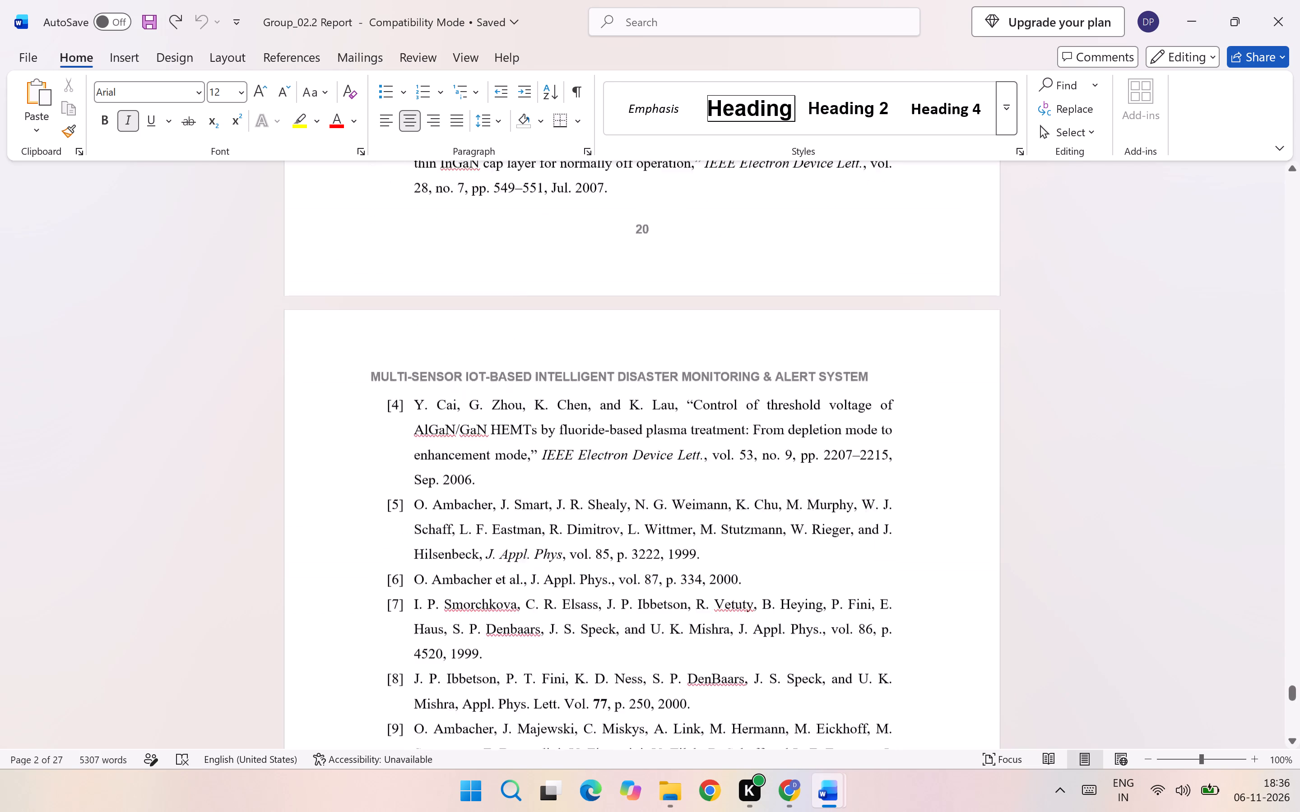
pyautogui.scroll(20, 735, 484)
pyautogui.scroll(17, 735, 484)
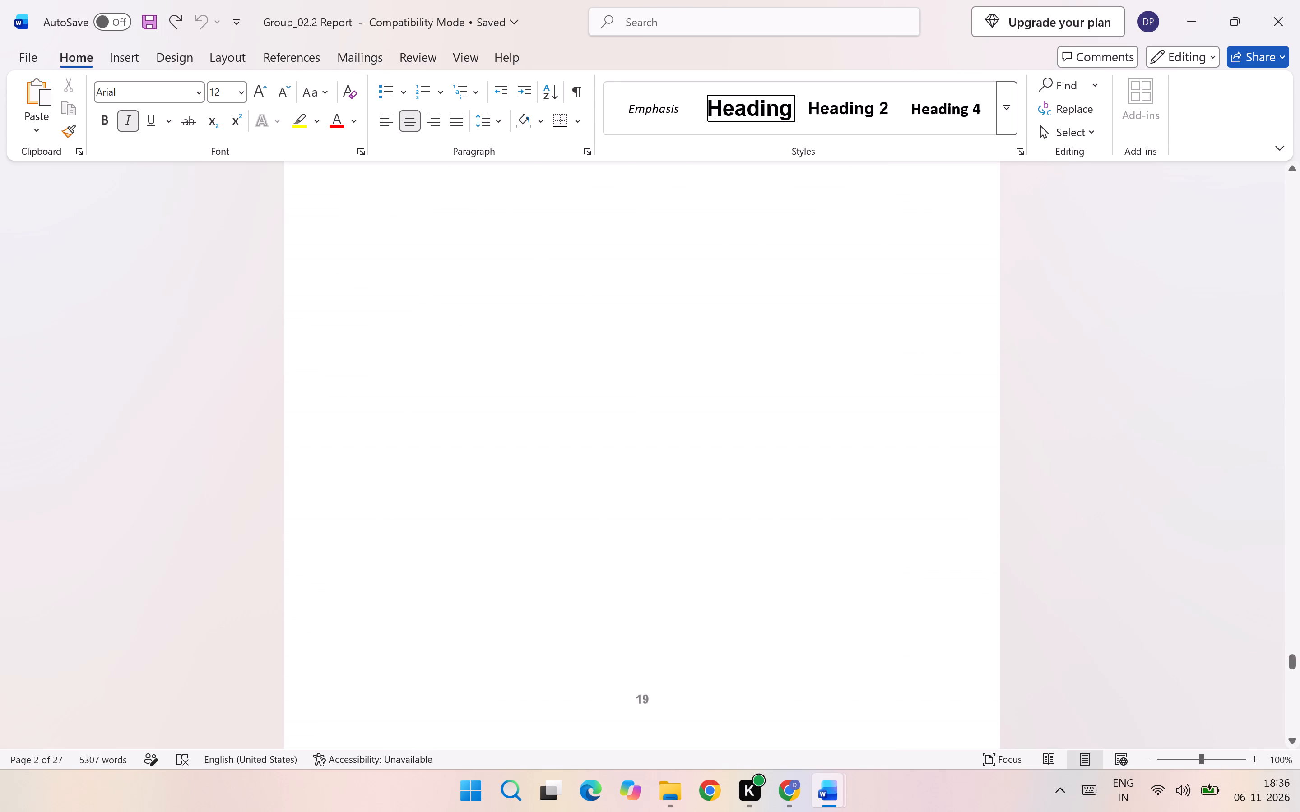
pyautogui.scroll(7, 734, 471)
pyautogui.click(1280, 7)
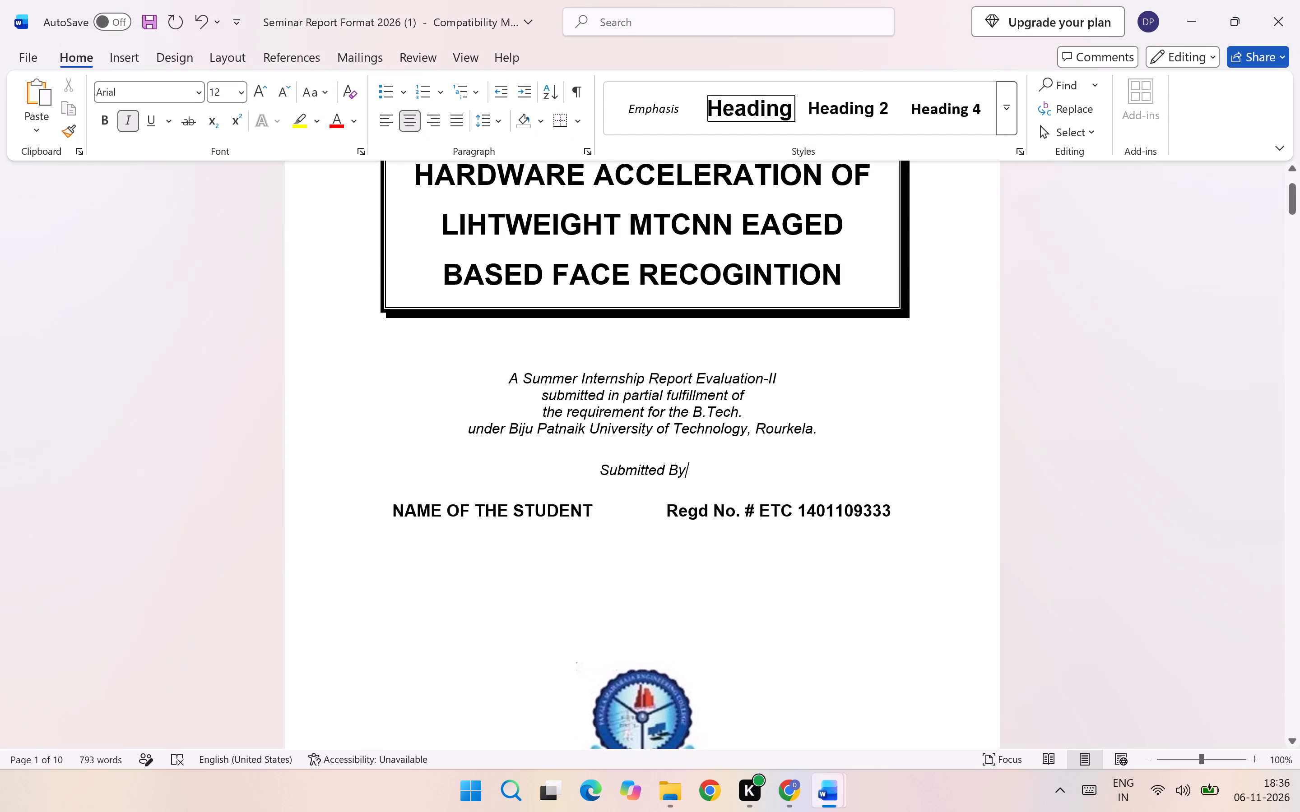
# Switch to the seminar search results in File Explorer and reopen the Group_02.2 Report Word document.
pyautogui.click(675, 783)
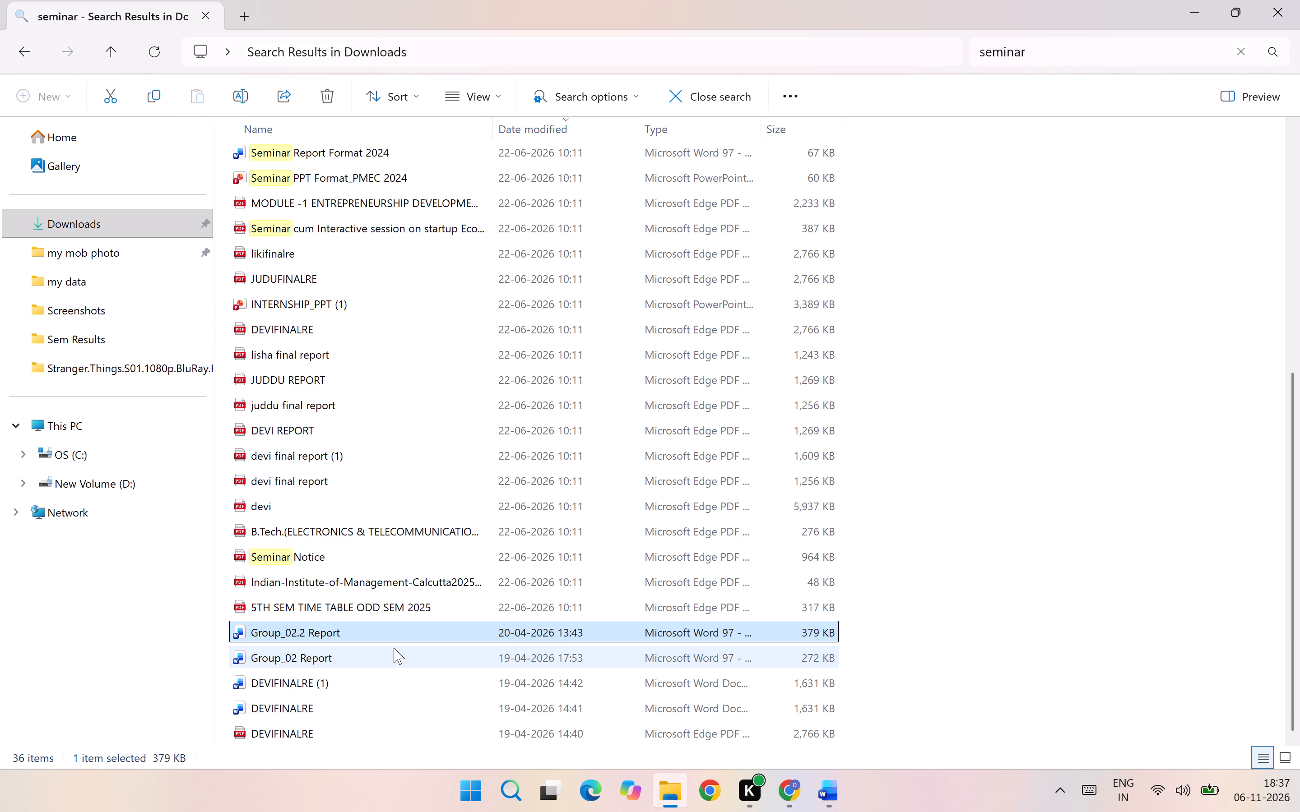
pyautogui.click(394, 648)
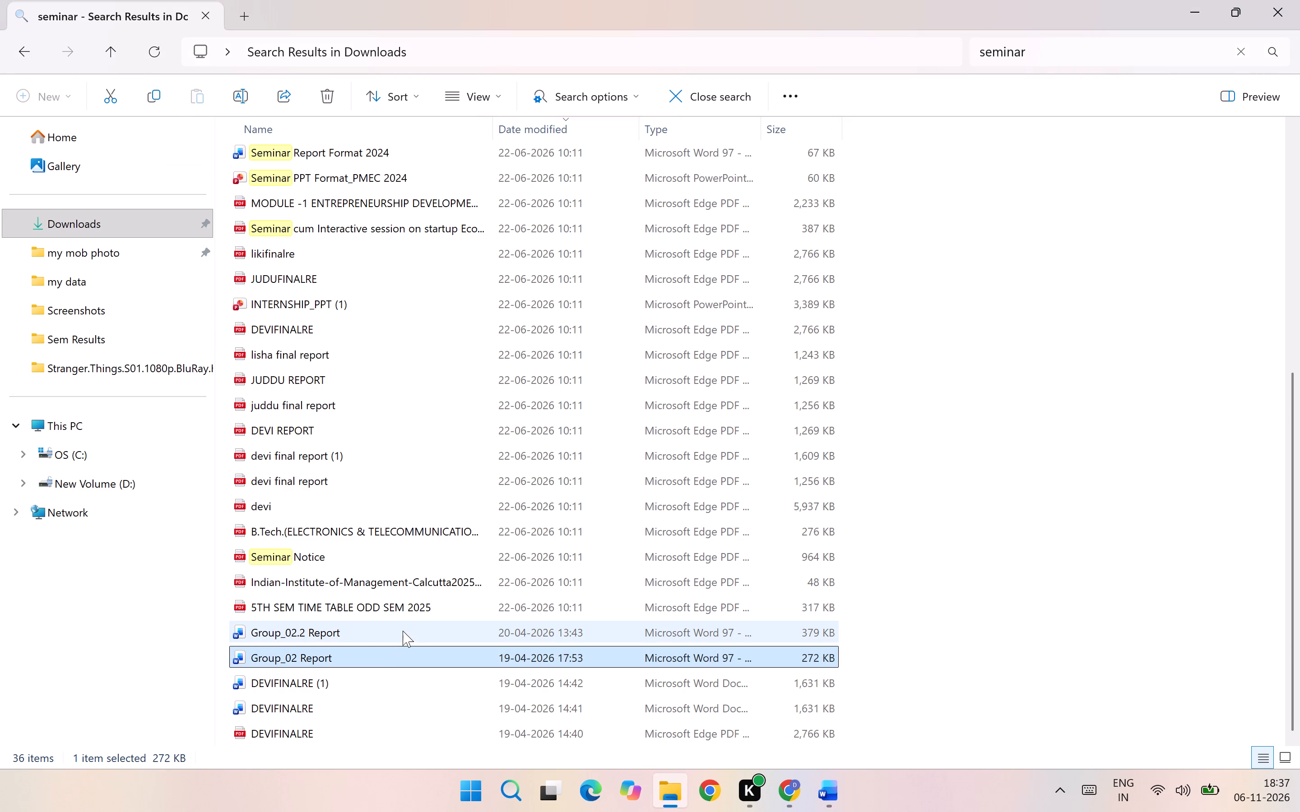
pyautogui.click(403, 628)
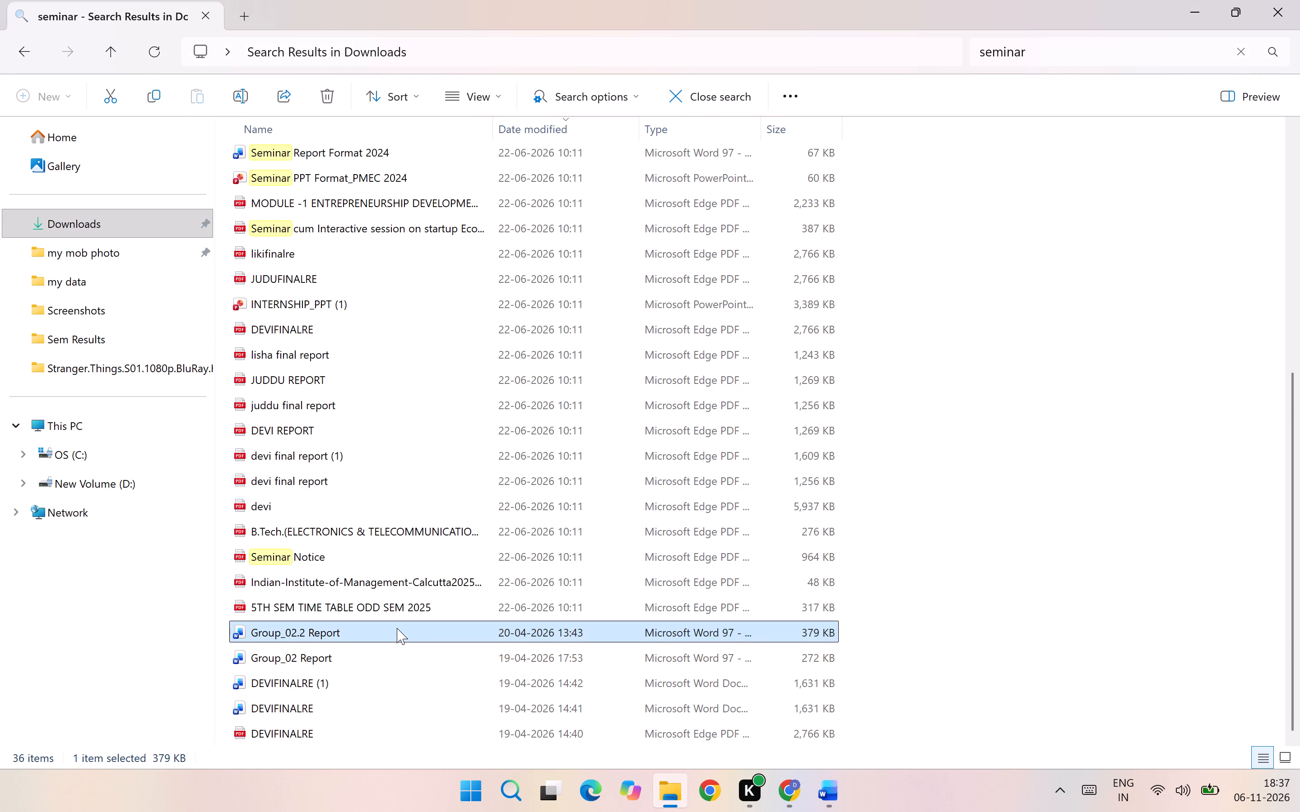
pyautogui.doubleClick(397, 628)
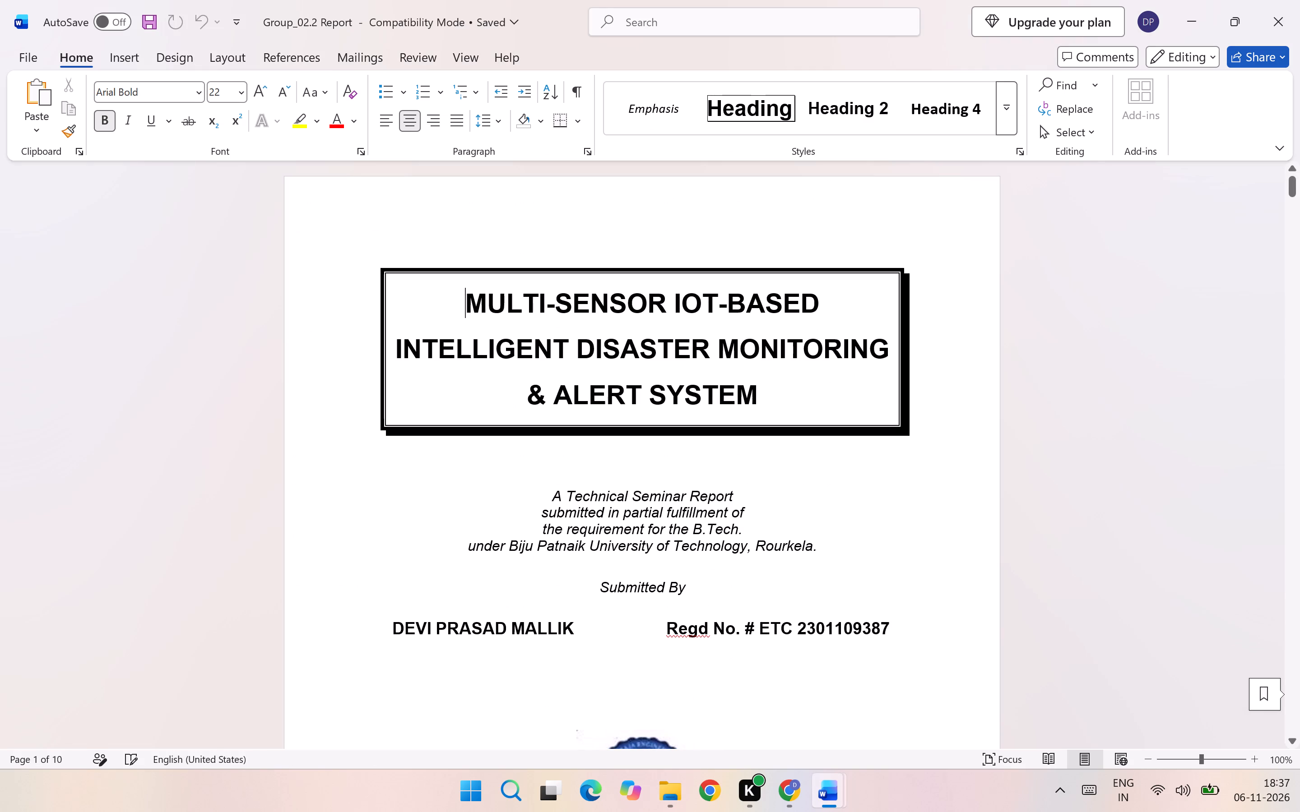
# Switch to Seminar Report Format 2026, check its completed cover page, and close that document.
pyautogui.click(832, 795)
pyautogui.click(686, 692)
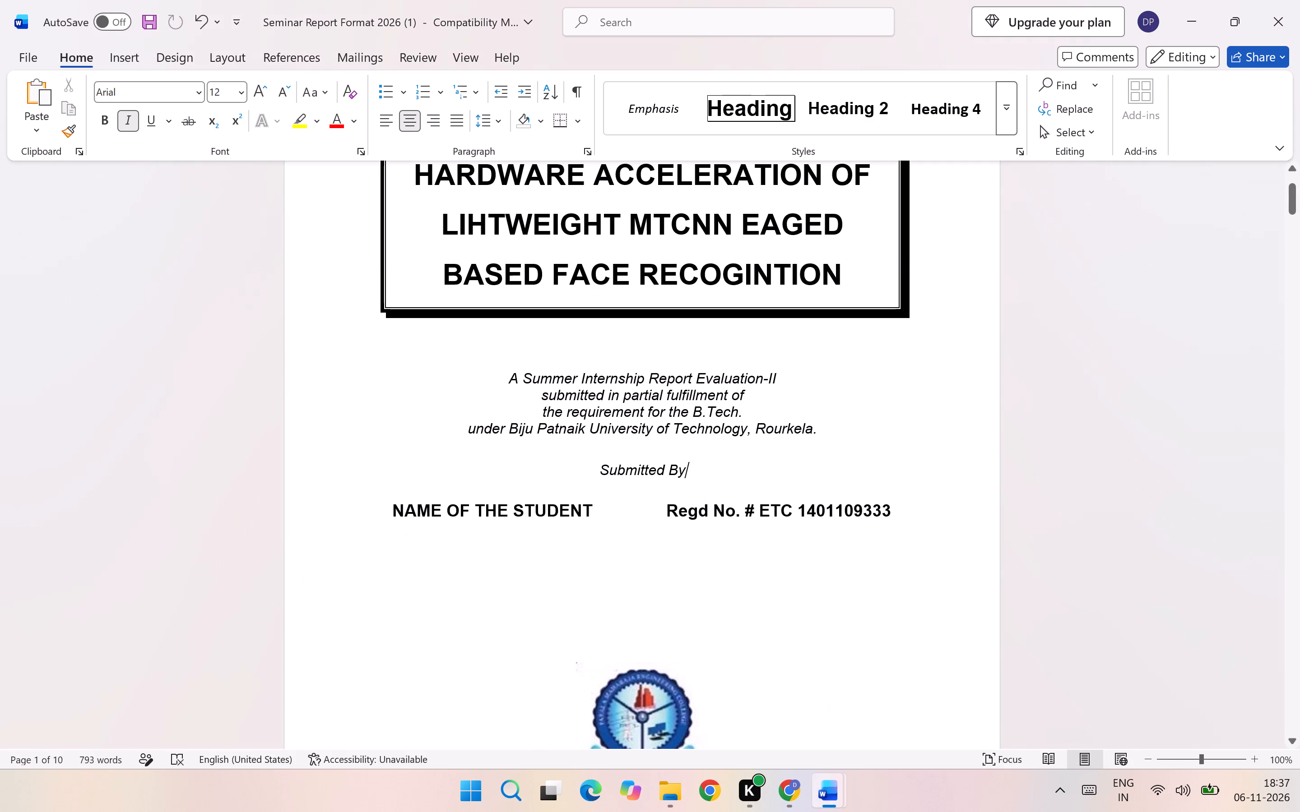
pyautogui.click(823, 789)
pyautogui.click(809, 712)
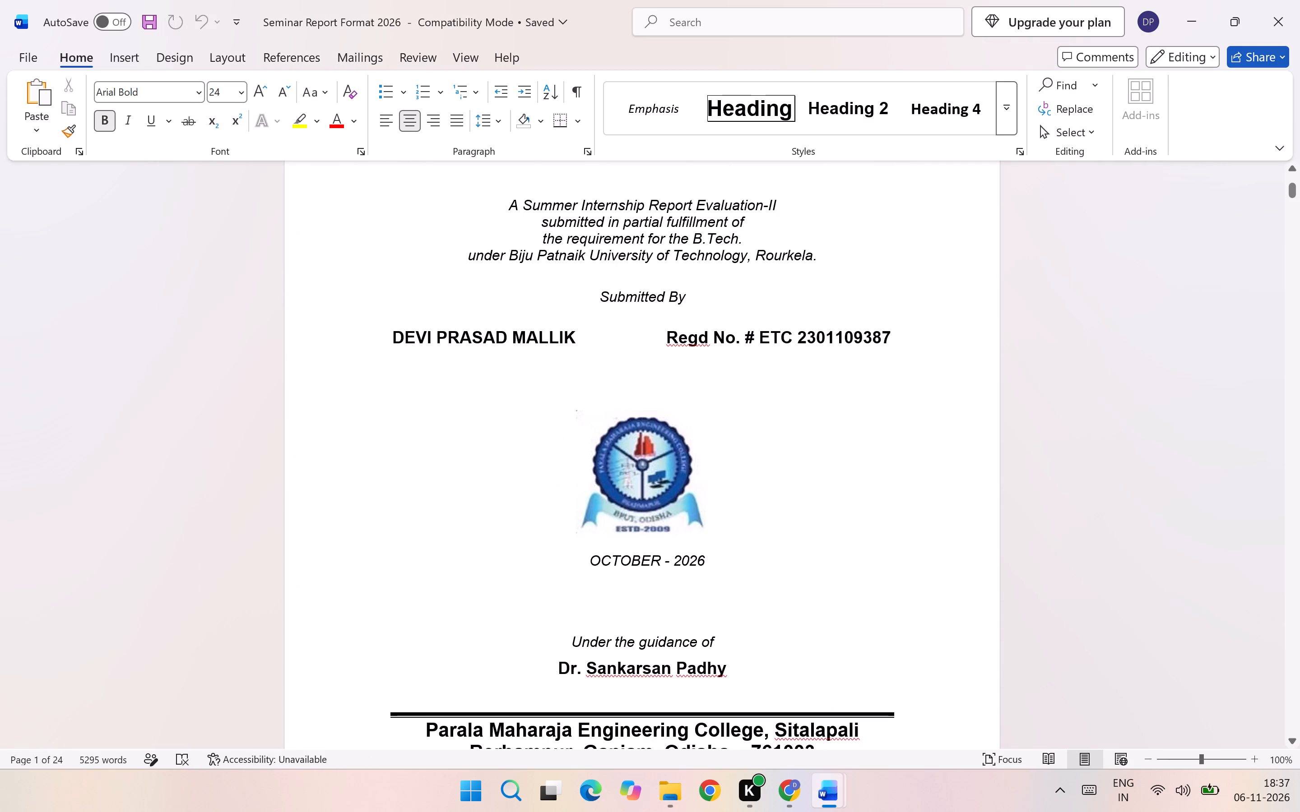
pyautogui.scroll(2, 720, 515)
pyautogui.scroll(-4, 720, 515)
pyautogui.scroll(6, 720, 500)
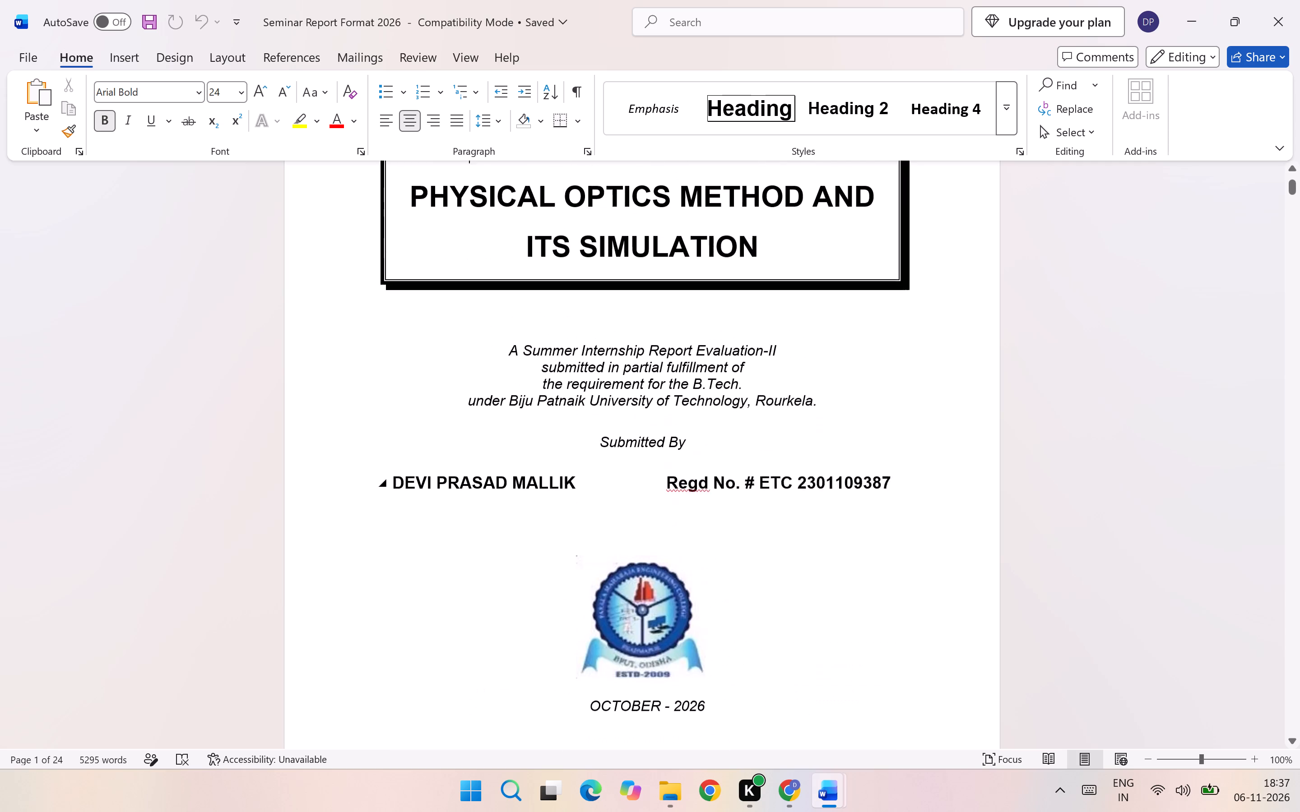
pyautogui.scroll(2, 719, 496)
pyautogui.click(1299, 0)
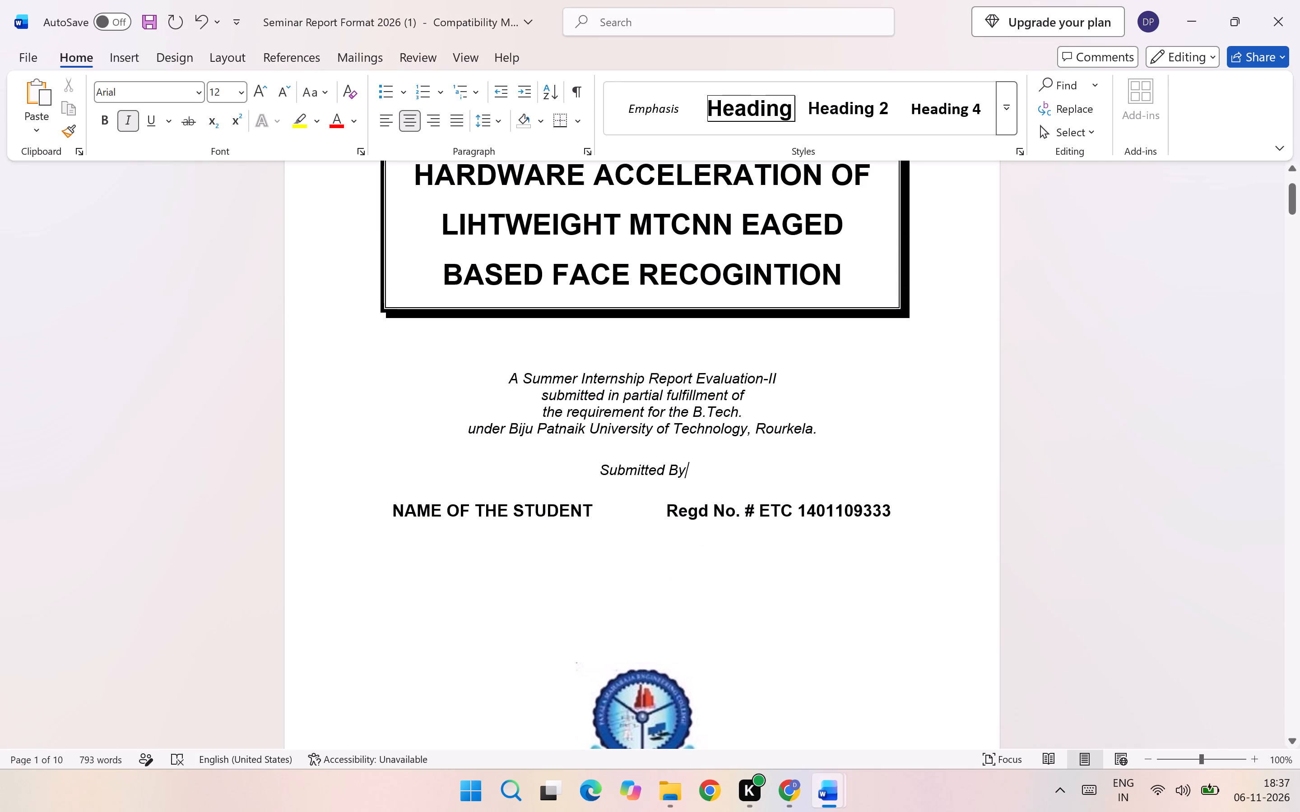
# Check the template's cover page against Group_02.2 Report, and look through that report's abstract, acknowledgement and table of contents.
pyautogui.scroll(2, 701, 506)
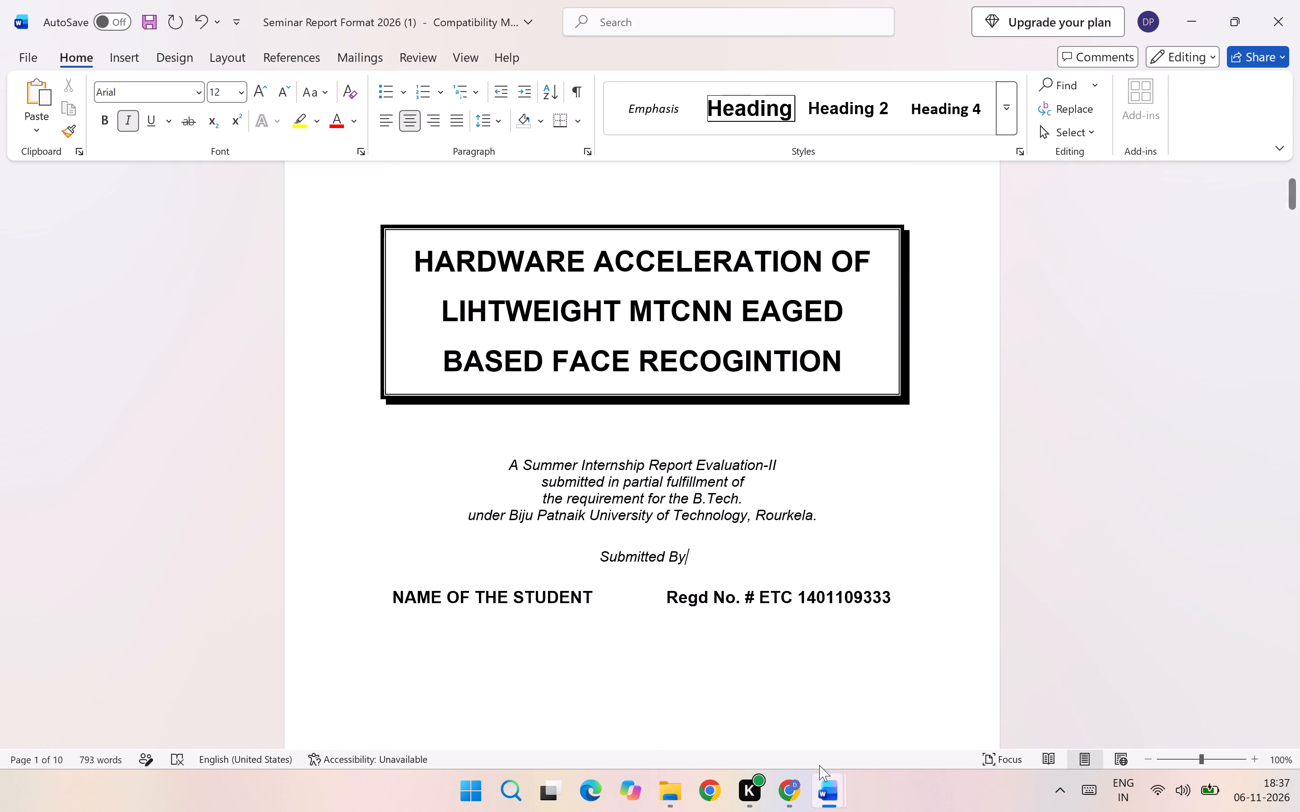
pyautogui.click(824, 785)
pyautogui.click(877, 686)
pyautogui.scroll(-3, 706, 610)
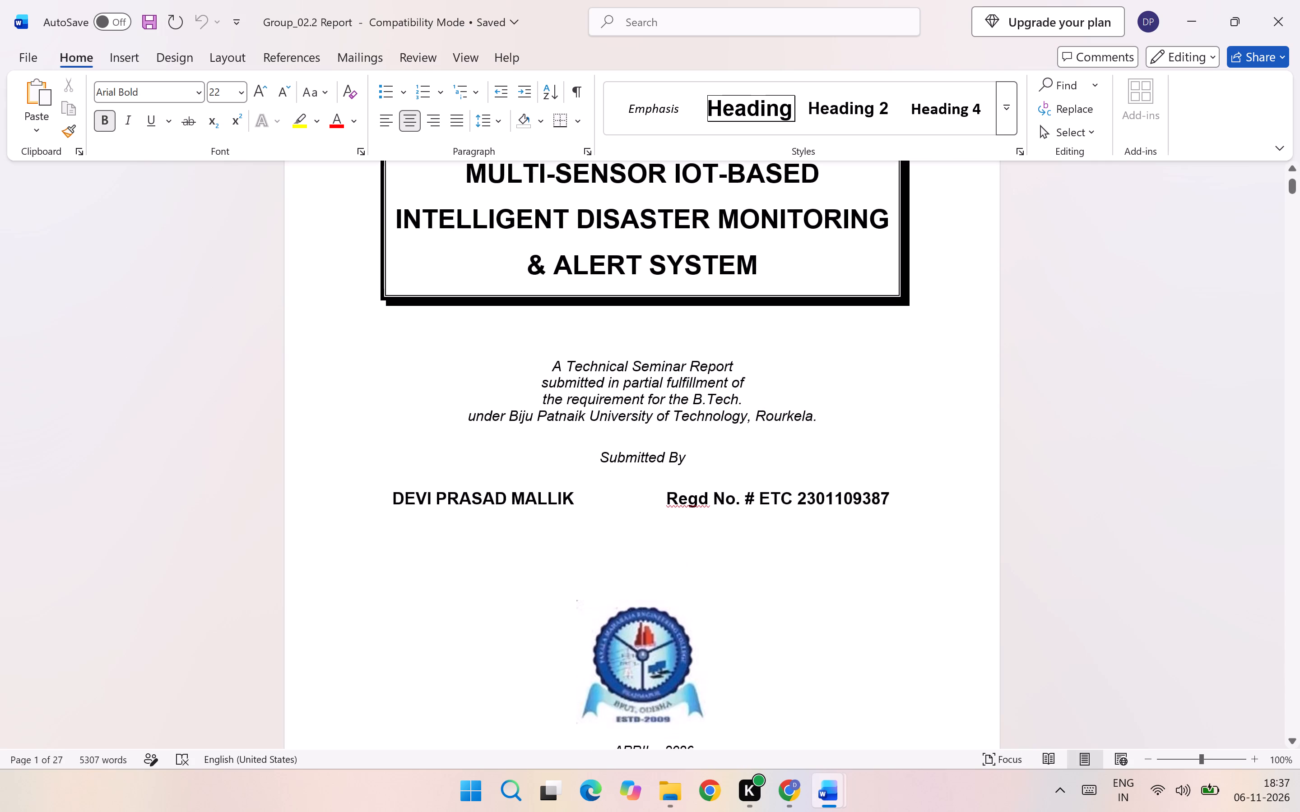
pyautogui.scroll(4, 706, 610)
pyautogui.scroll(-20, 706, 610)
pyautogui.scroll(-1, 706, 610)
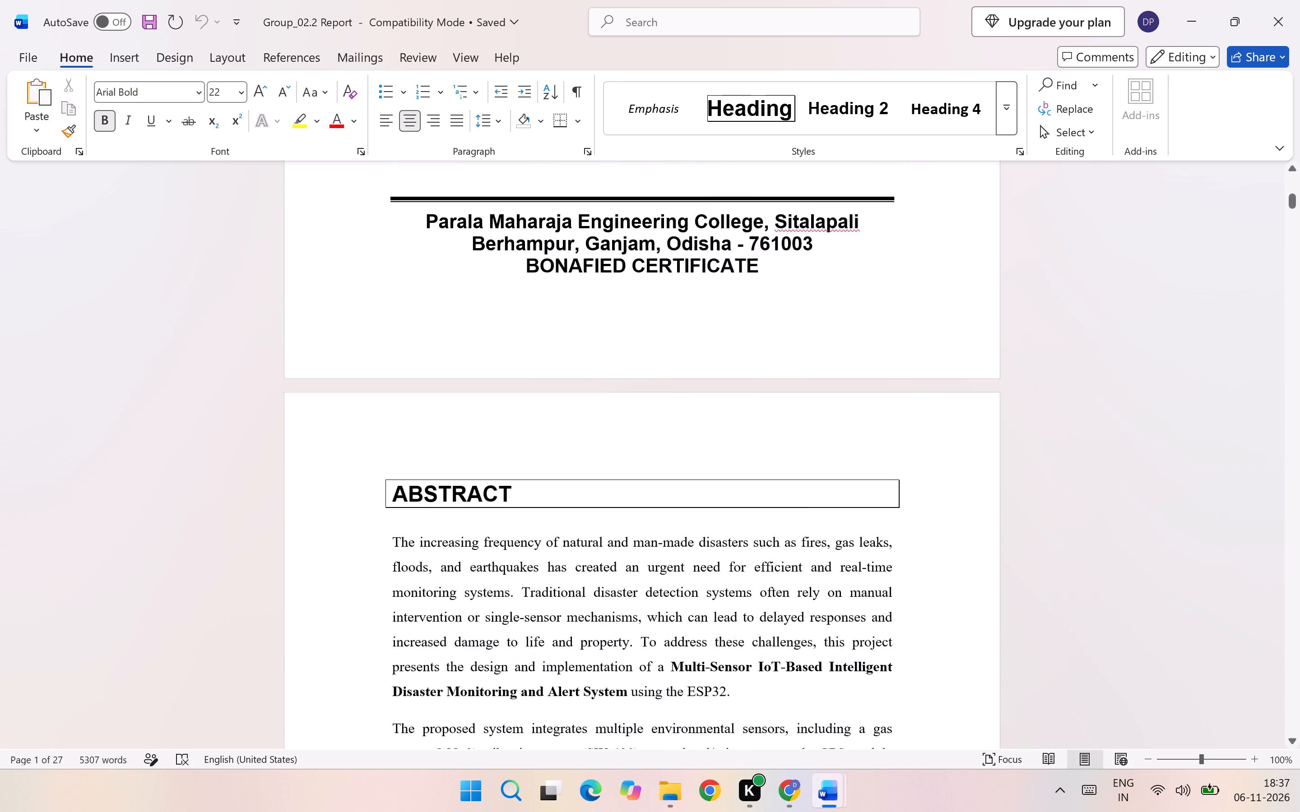
pyautogui.scroll(-4, 702, 596)
pyautogui.scroll(-17, 702, 584)
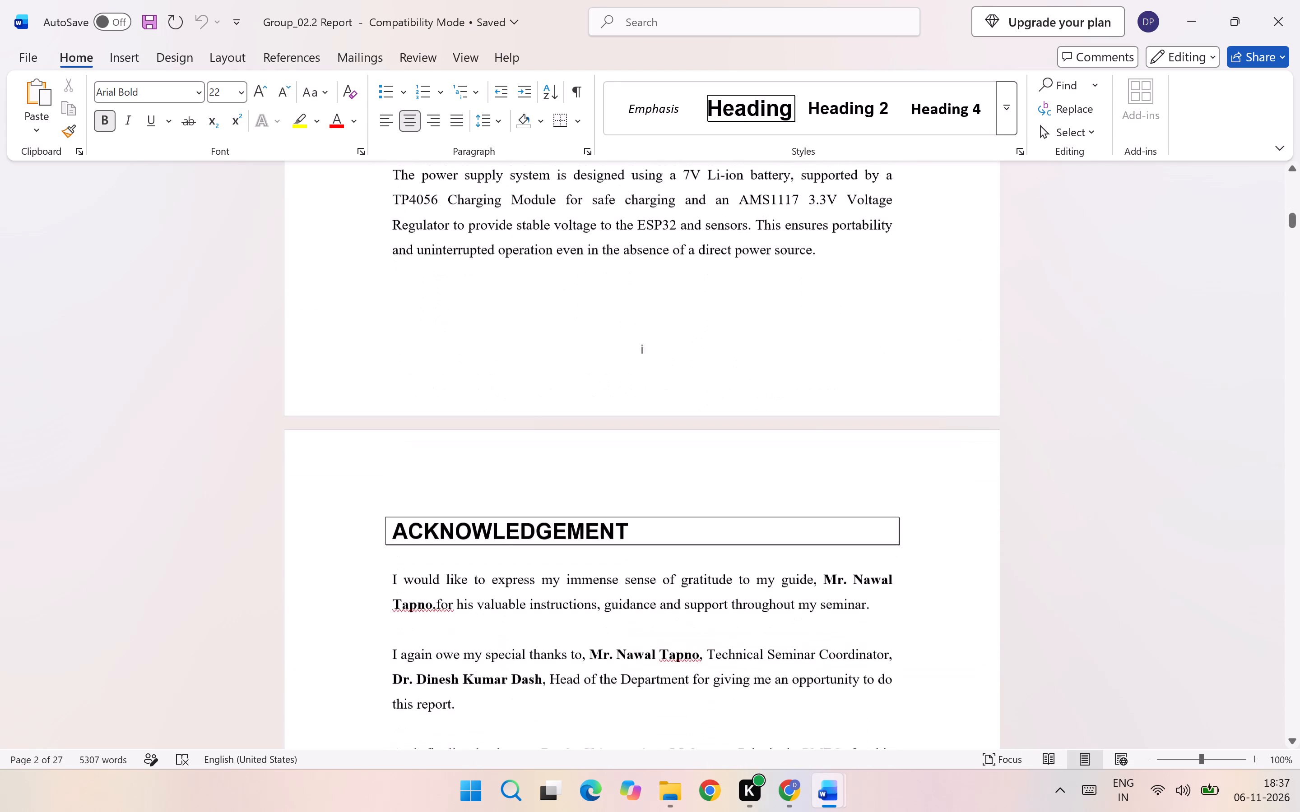
pyautogui.scroll(-15, 702, 581)
pyautogui.scroll(-10, 702, 565)
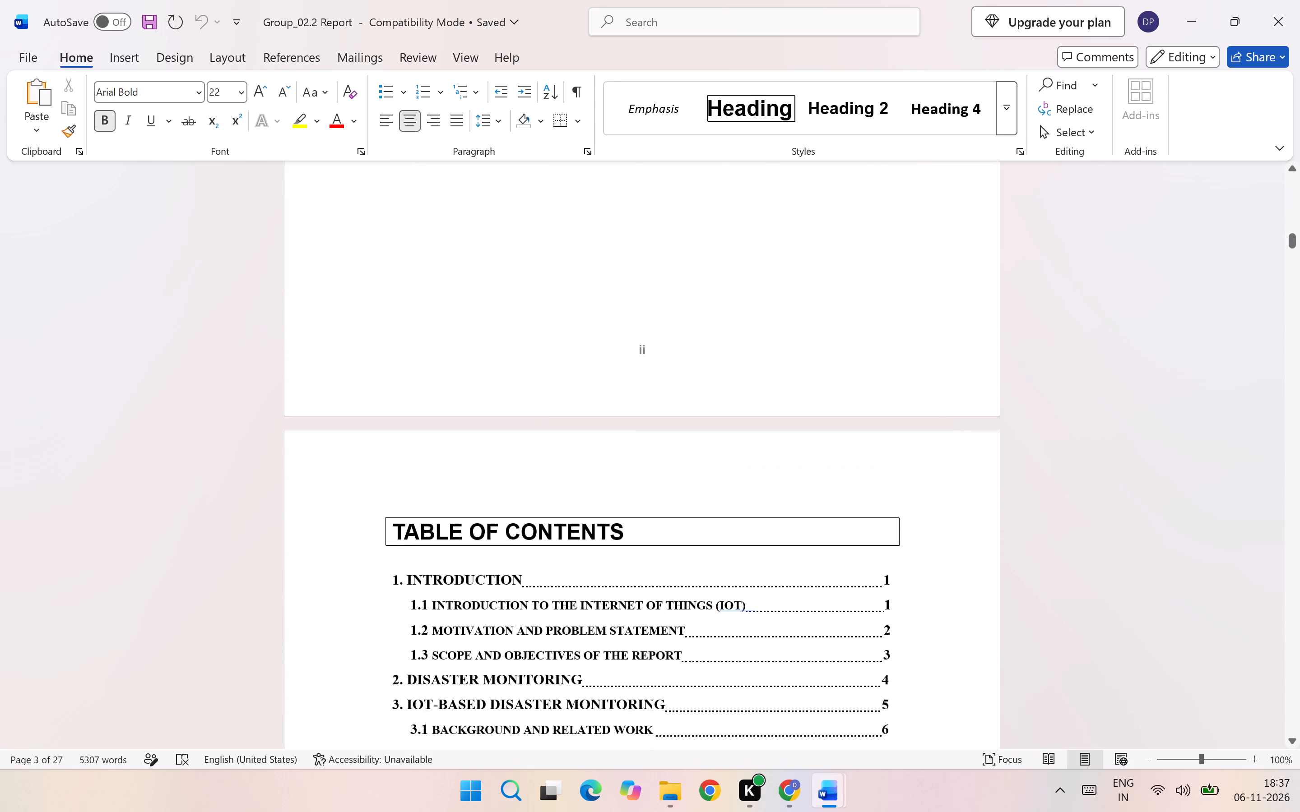
pyautogui.scroll(-6, 702, 563)
# Switch to the Seminar Report Format 2026 (1) template to check its cover, and return to Group_02.2 Report.
pyautogui.click(808, 781)
pyautogui.click(822, 781)
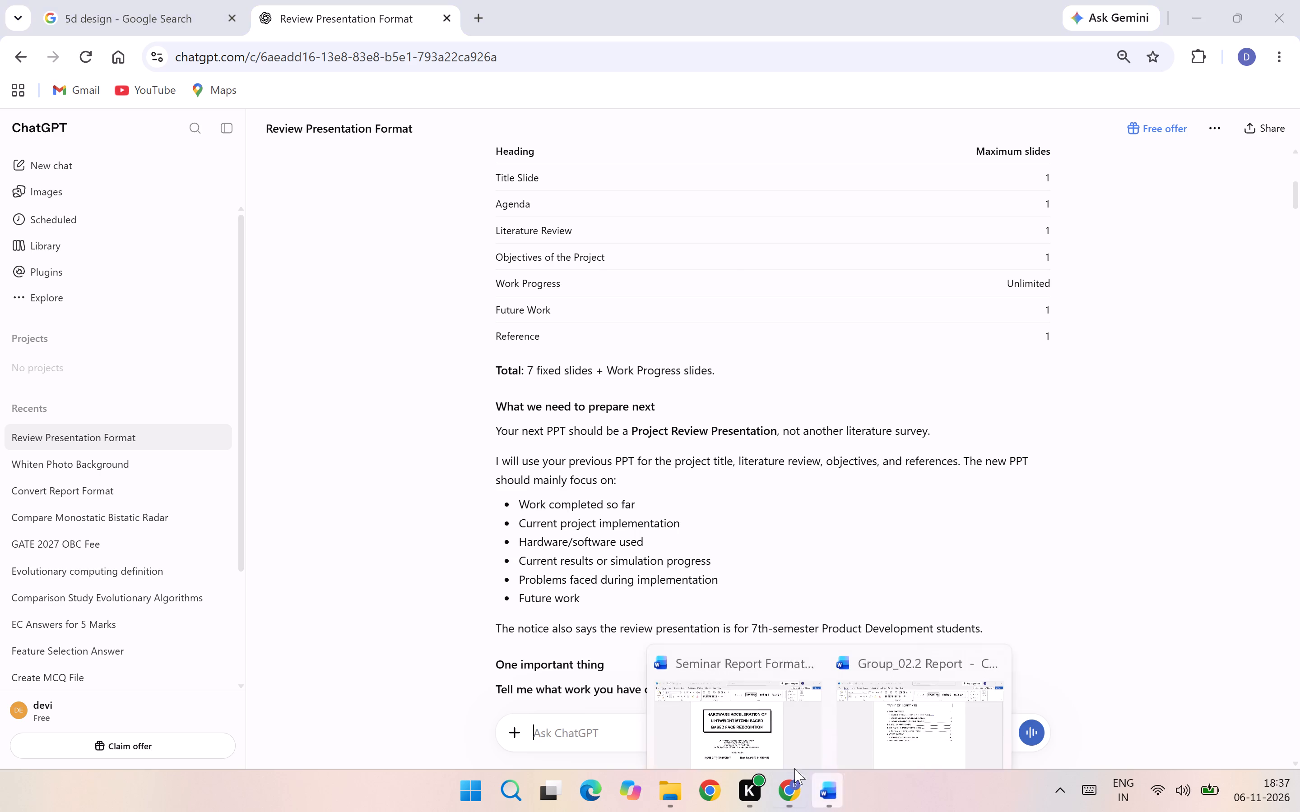
pyautogui.click(730, 716)
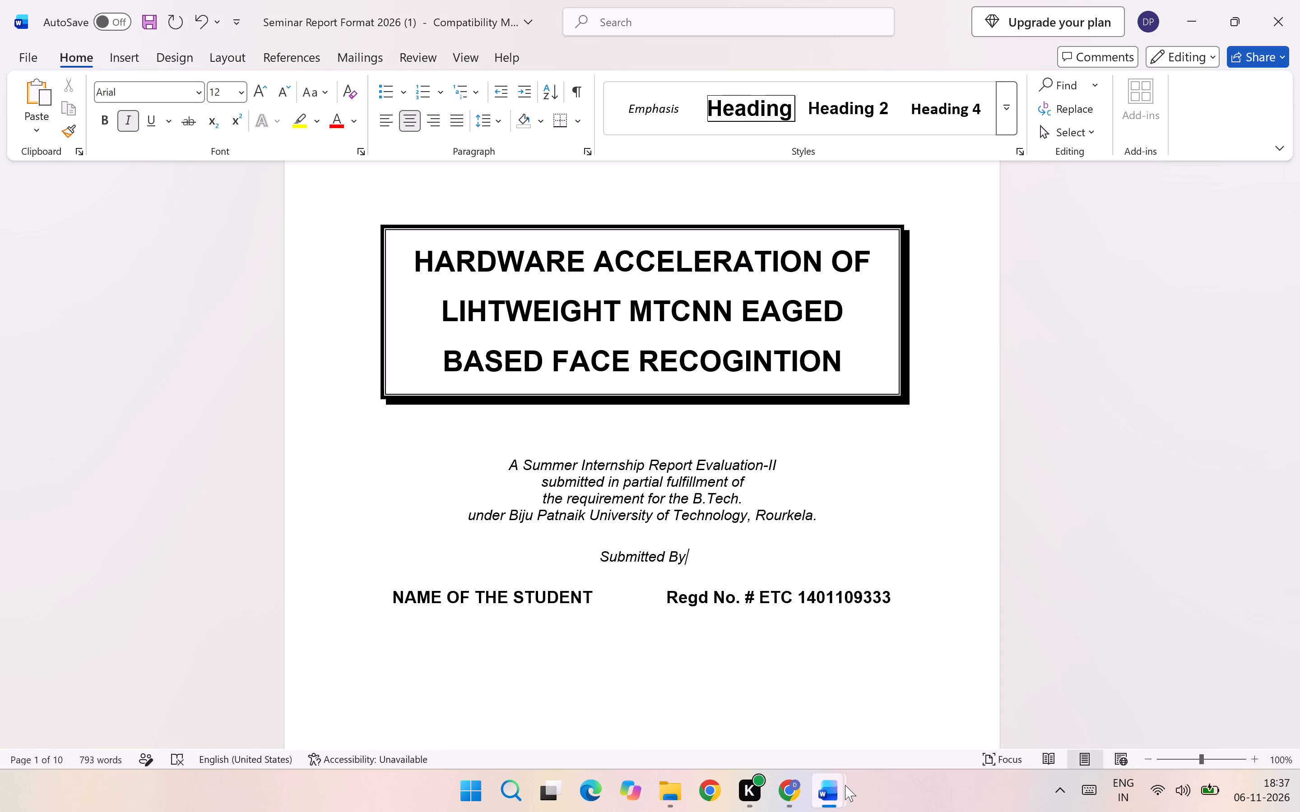
pyautogui.click(845, 785)
pyautogui.click(768, 733)
pyautogui.moveTo(859, 738); pyautogui.dragTo(847, 756)
pyautogui.click(830, 790)
pyautogui.doubleClick(856, 717)
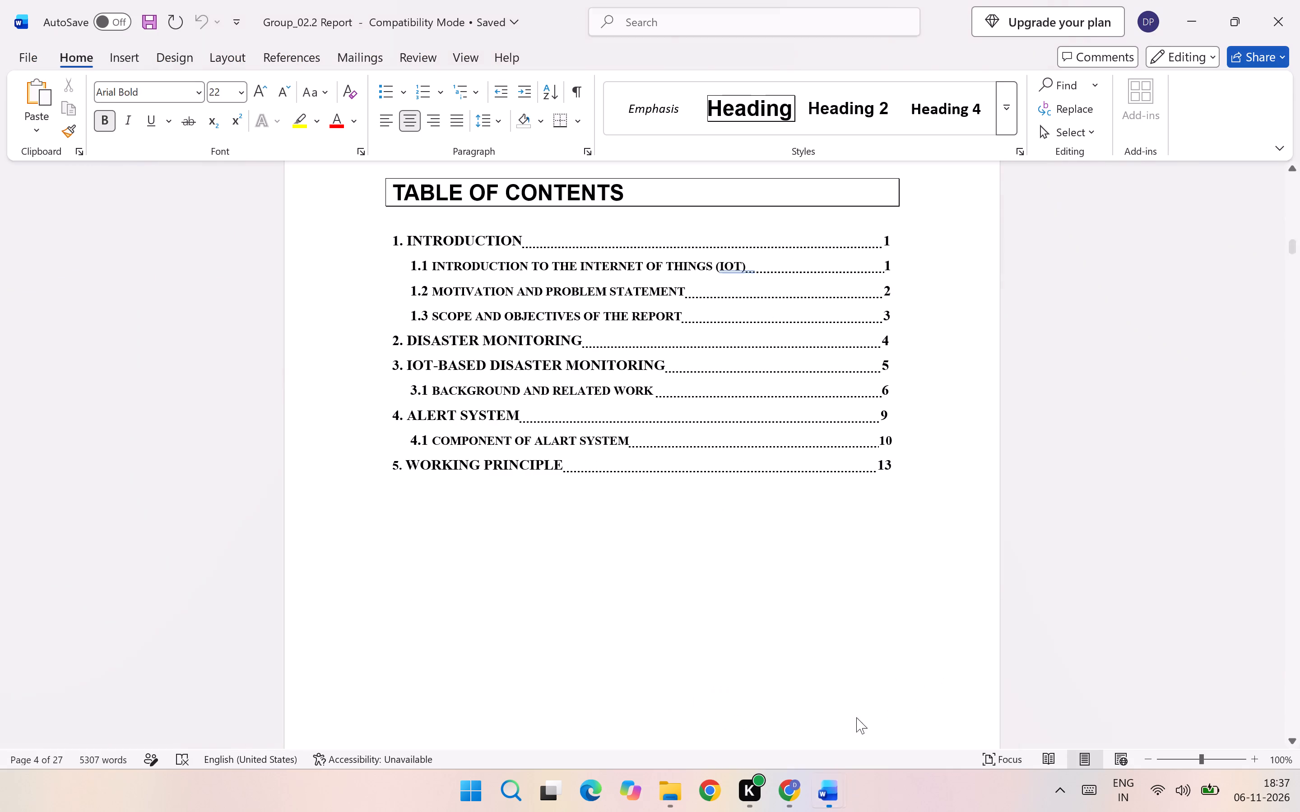
# Review Group_02.2 Report from the acknowledgement page back through the abstract to the cover page.
pyautogui.scroll(19, 738, 616)
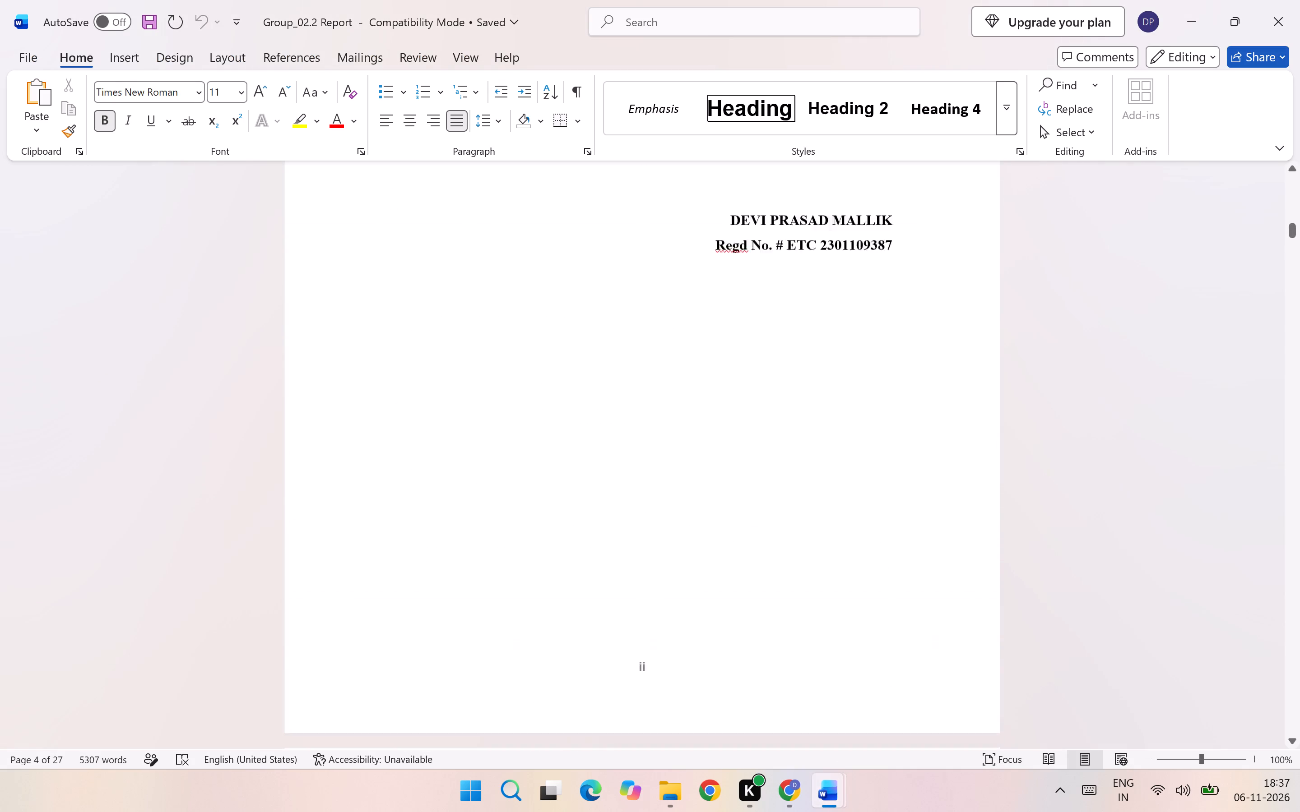
pyautogui.scroll(19, 738, 616)
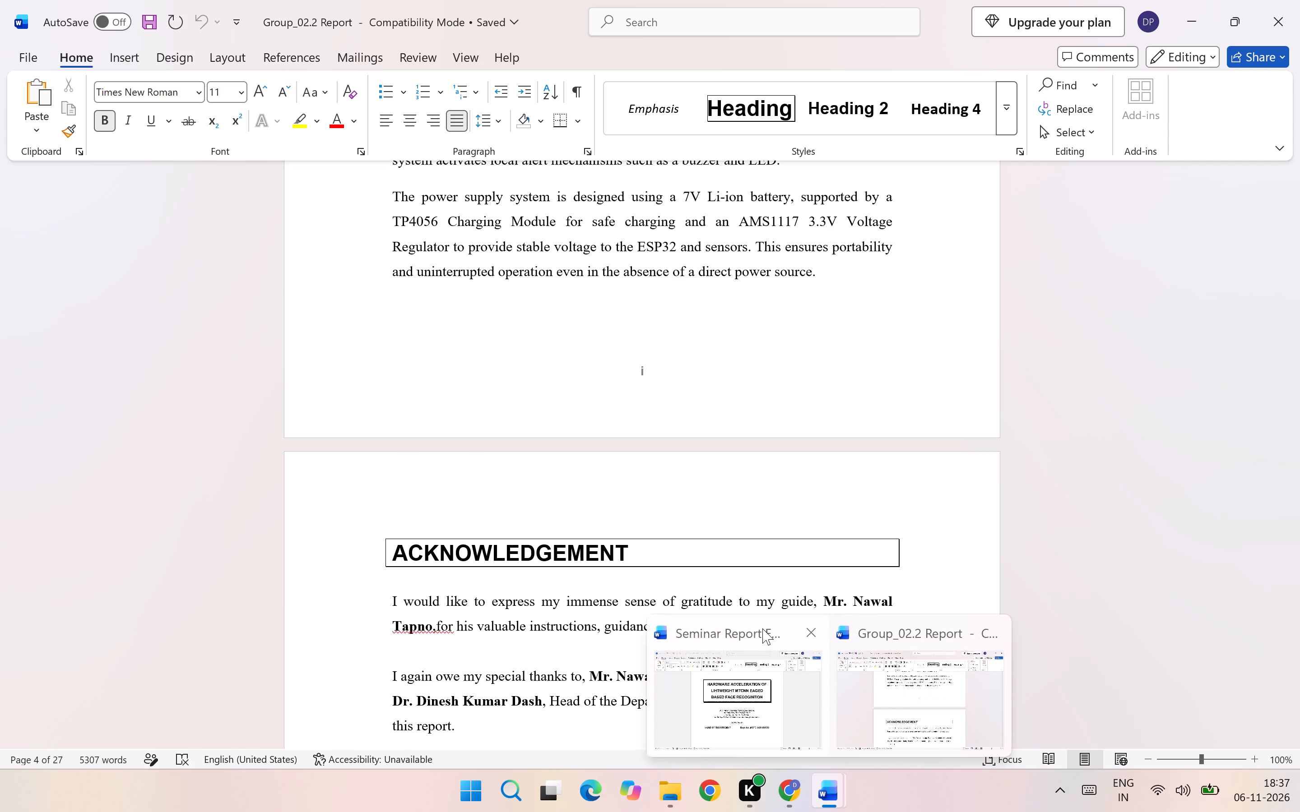
pyautogui.click(808, 481)
pyautogui.scroll(17, 798, 503)
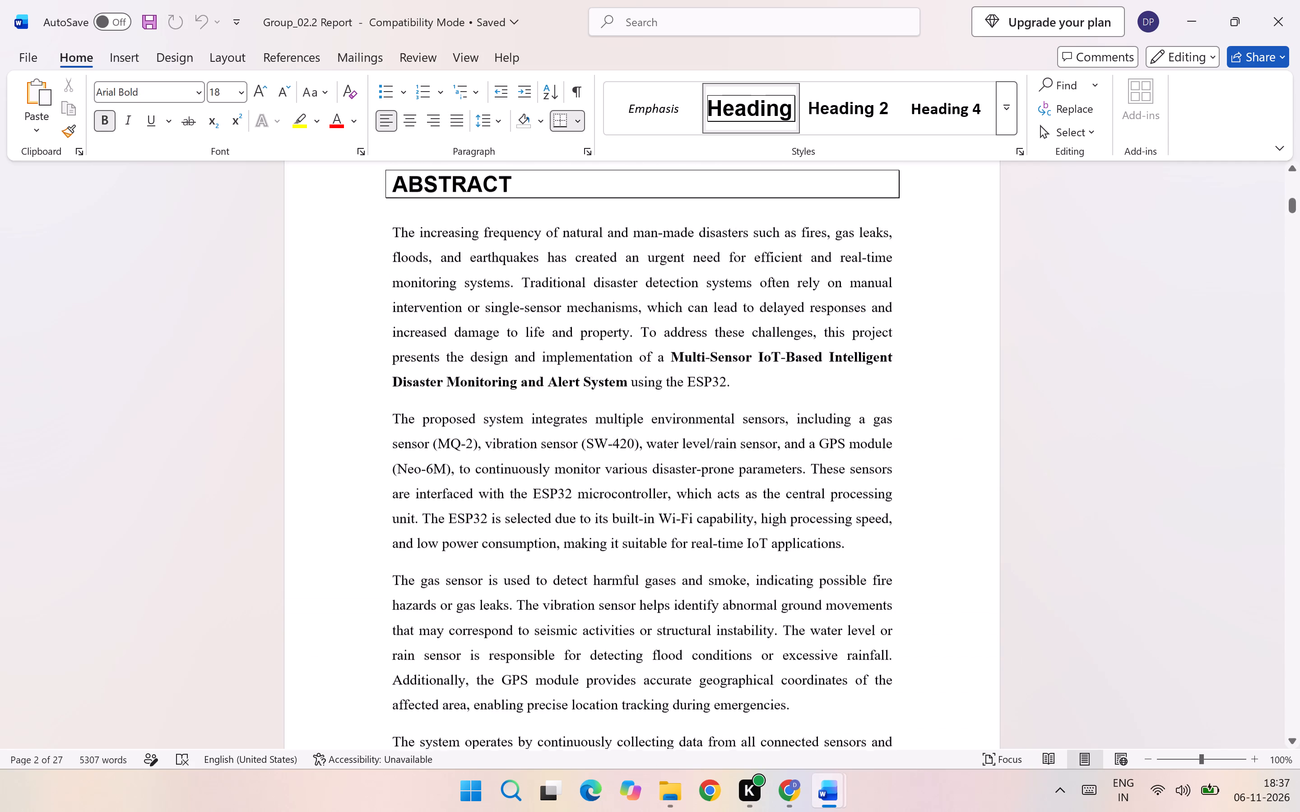
pyautogui.scroll(3, 798, 503)
pyautogui.scroll(20, 797, 502)
pyautogui.scroll(4, 797, 502)
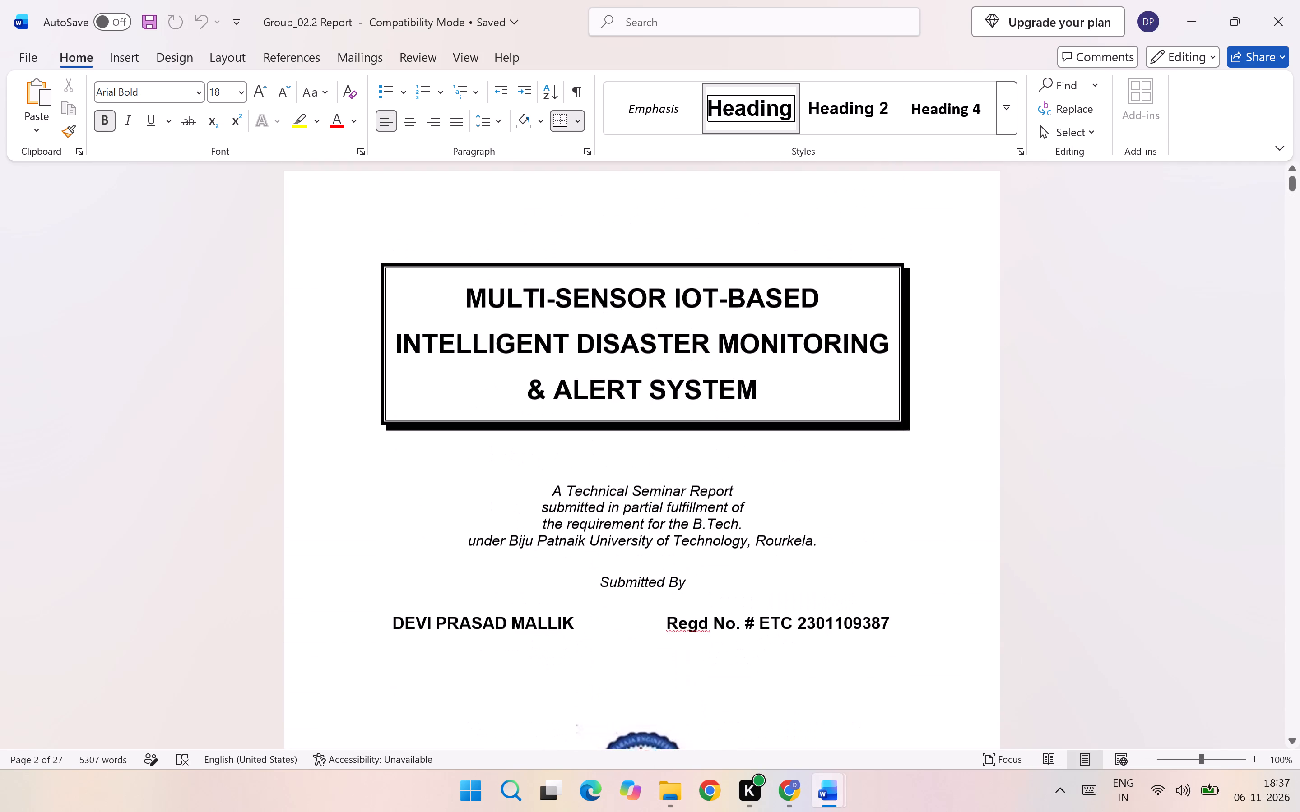
pyautogui.scroll(3, 797, 501)
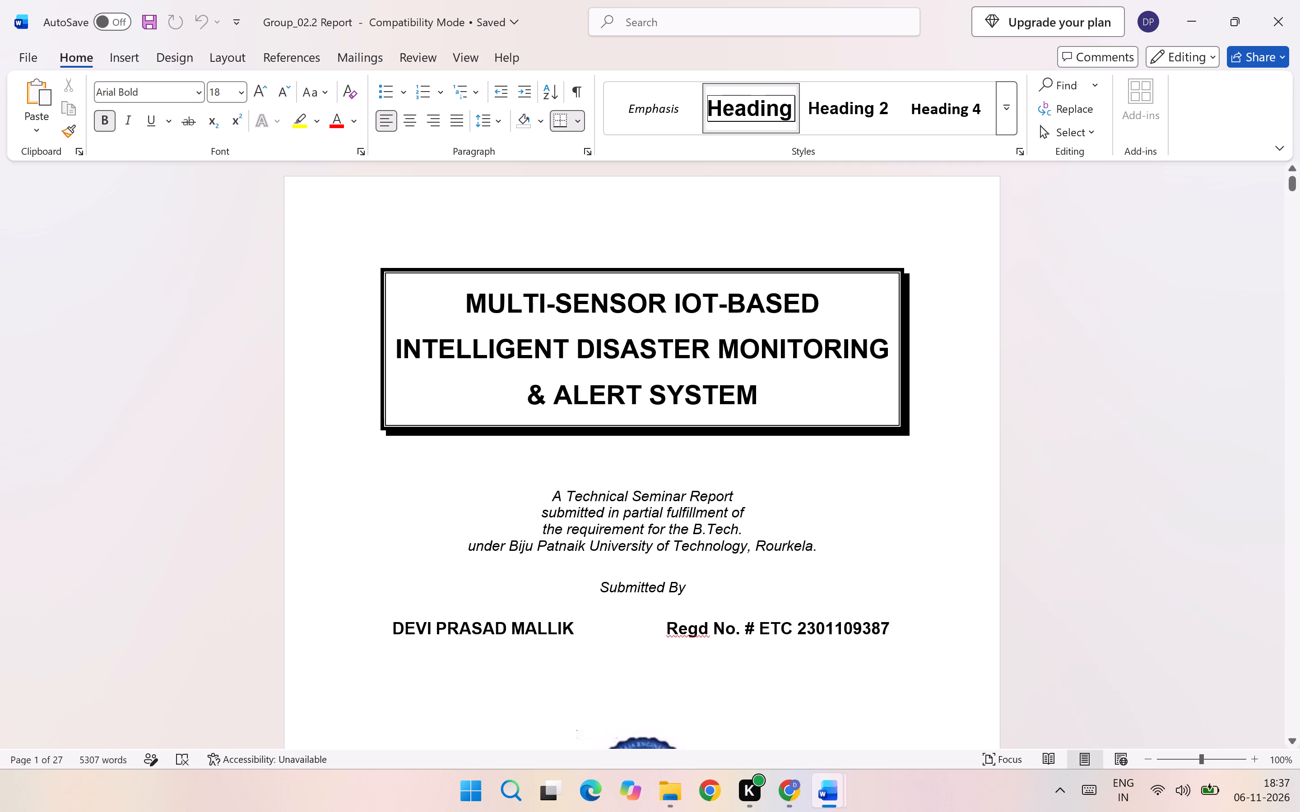
# Switch to the Seminar Report Format 2026 (1) template and examine its cover page's student, date and guide placeholders.
pyautogui.click(822, 774)
pyautogui.click(678, 669)
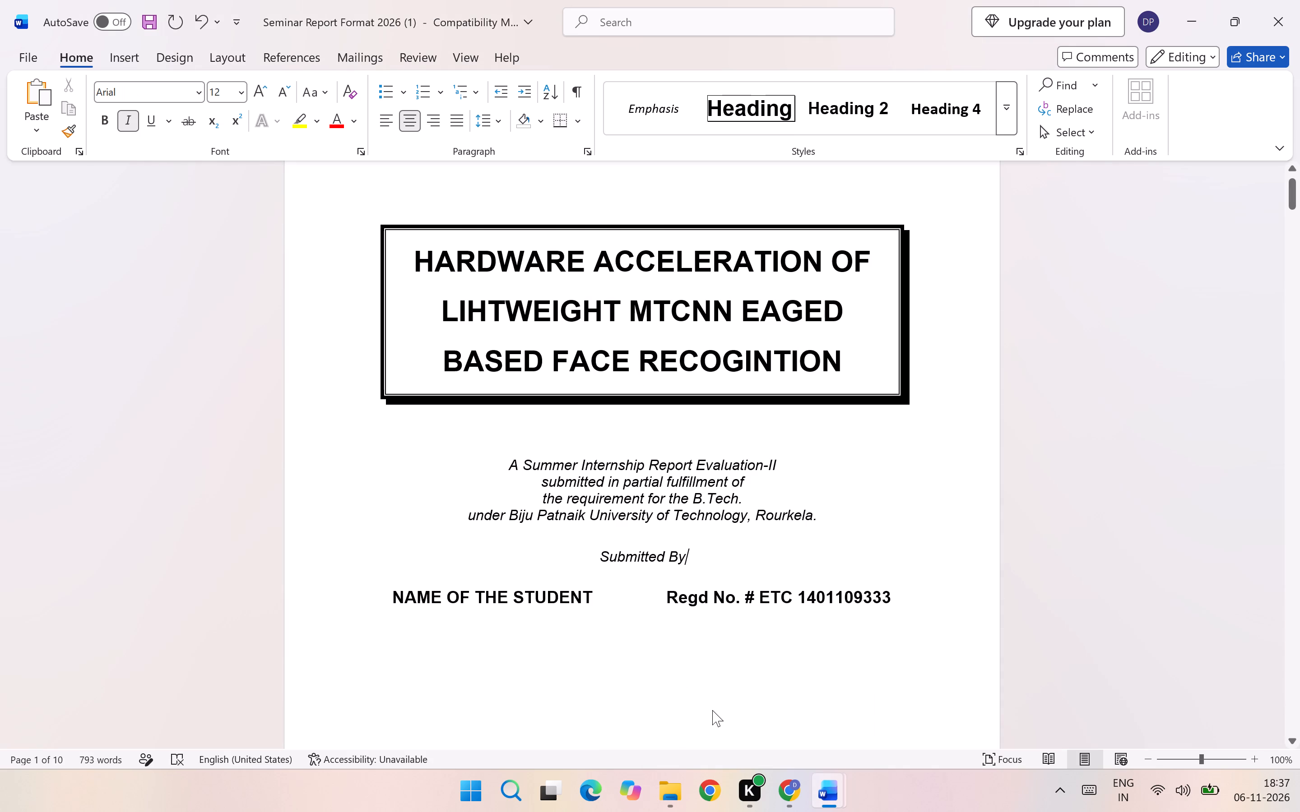
pyautogui.scroll(-6, 712, 710)
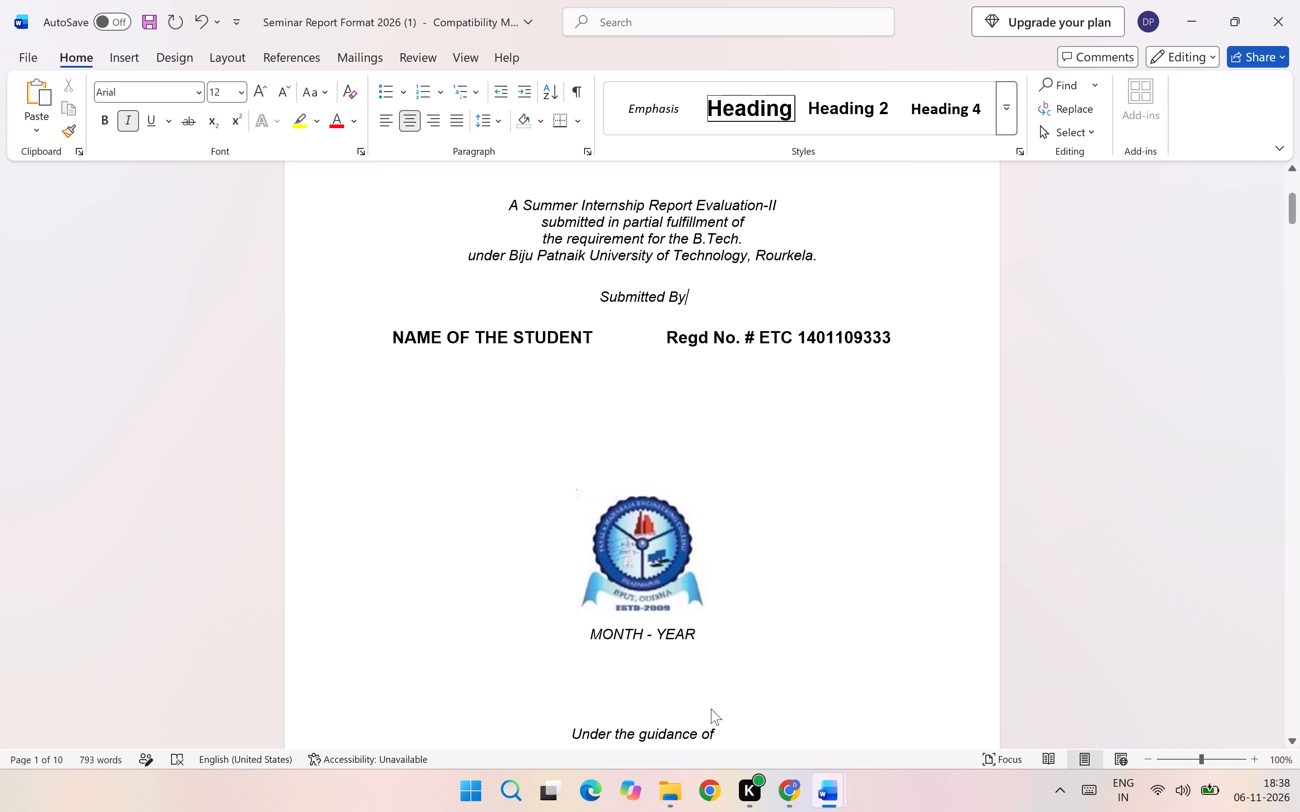
pyautogui.scroll(-4, 768, 719)
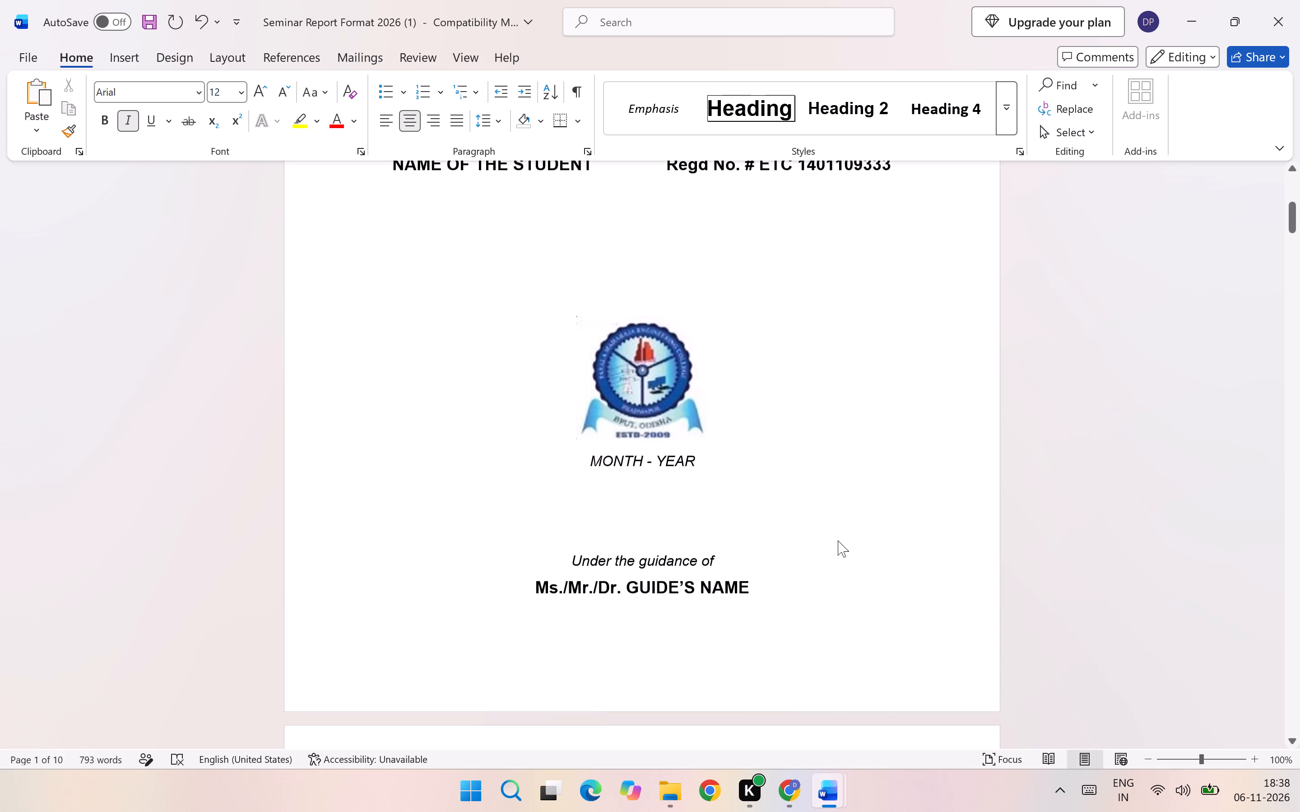
pyautogui.scroll(8, 820, 540)
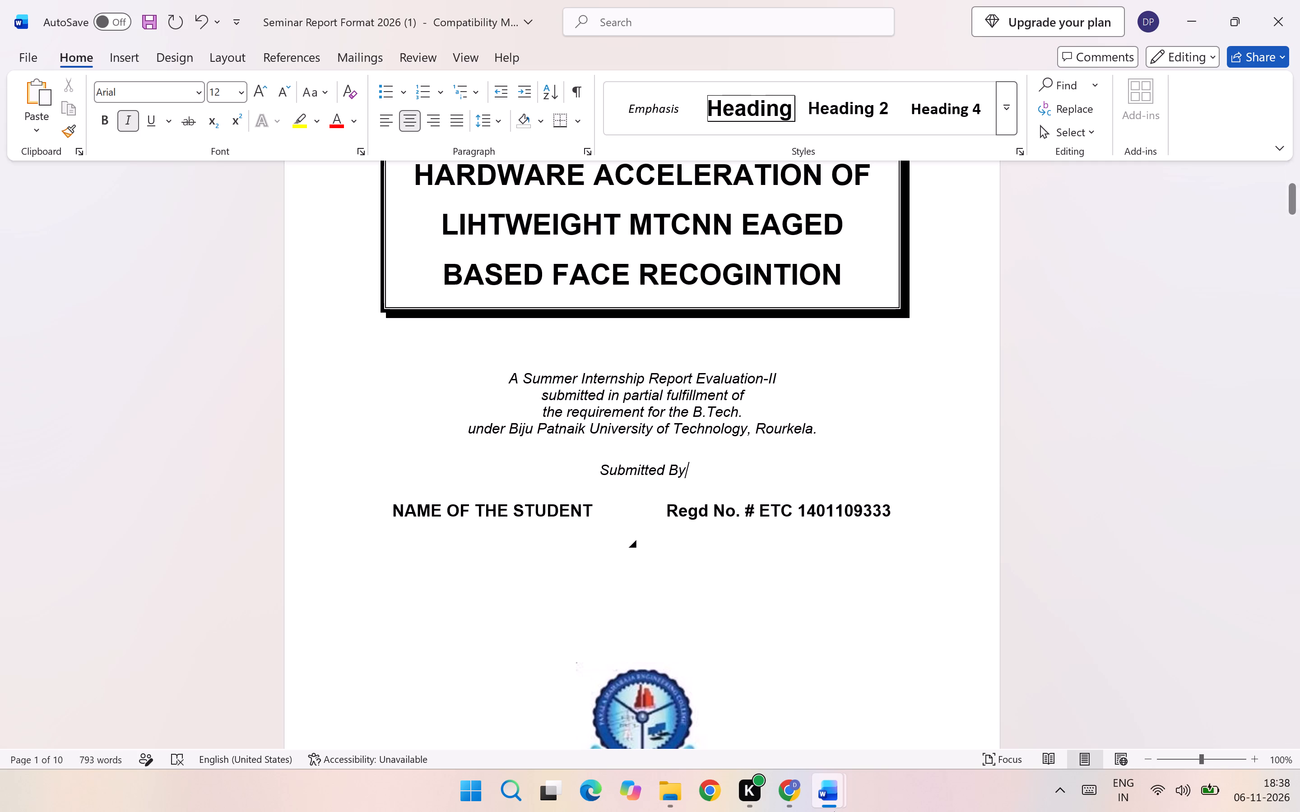
pyautogui.click(784, 717)
# Shrink the template's window and place it over Group_02.2 Report so that report's cover subtitle and student line stay readable for reference.
pyautogui.click(1237, 0)
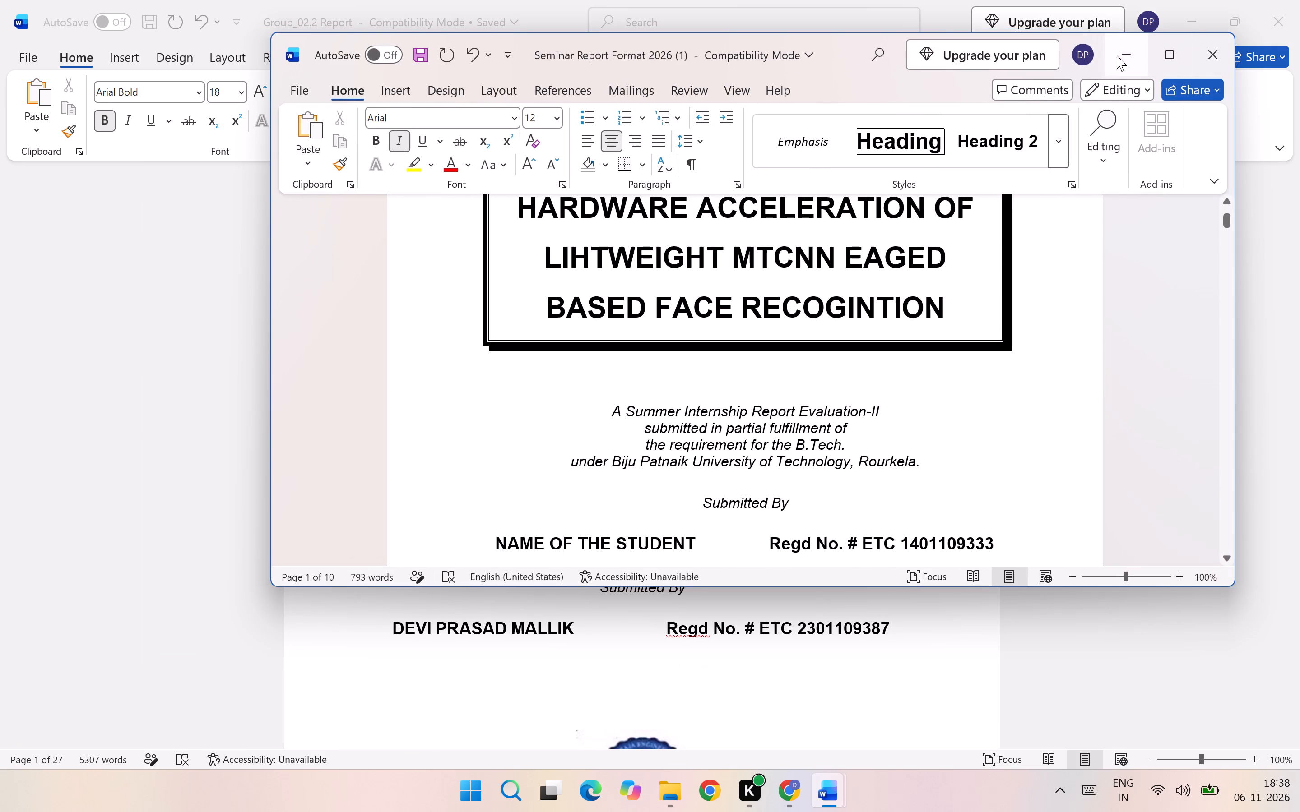
pyautogui.moveTo(834, 50); pyautogui.dragTo(767, 271)
pyautogui.scroll(1, 759, 203)
pyautogui.scroll(-3, 759, 203)
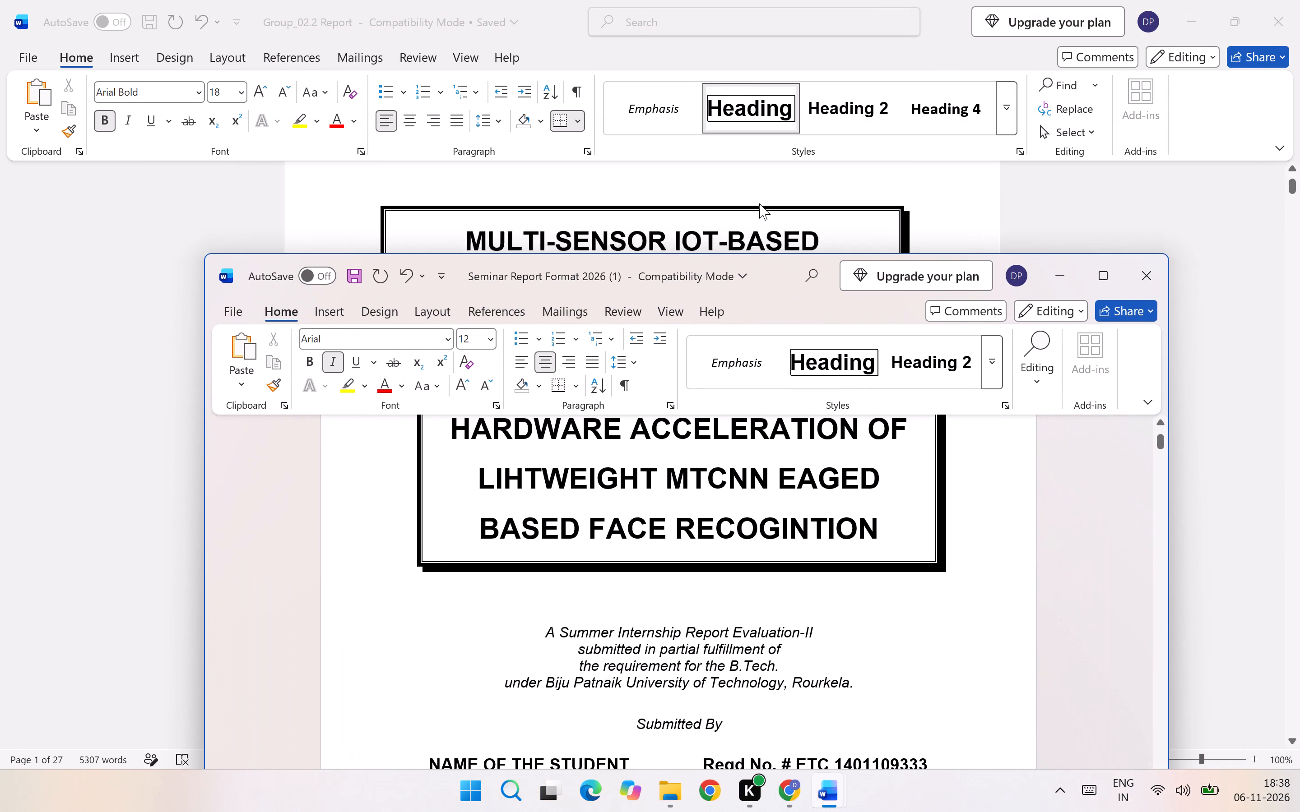
pyautogui.scroll(-5, 759, 203)
pyautogui.scroll(1, 759, 200)
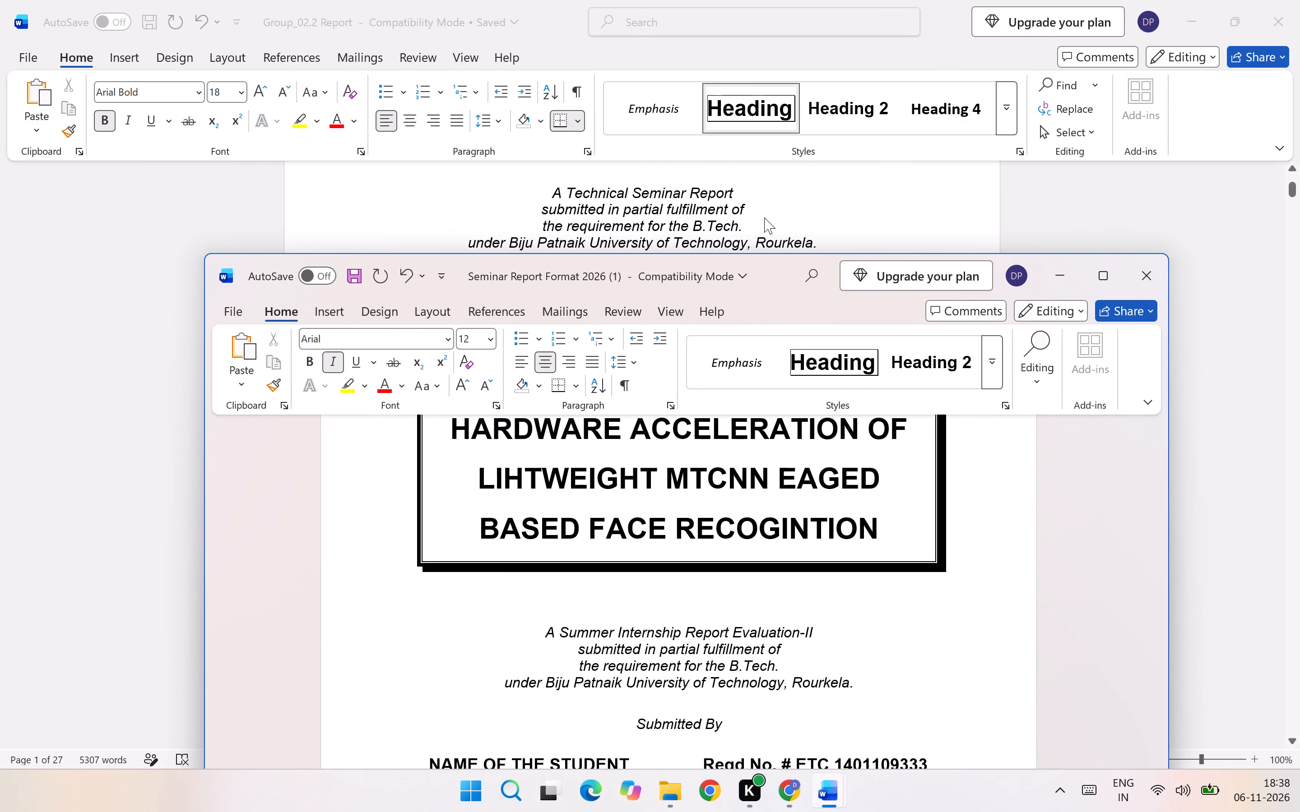
pyautogui.moveTo(752, 264); pyautogui.dragTo(743, 319)
pyautogui.moveTo(734, 341); pyautogui.dragTo(725, 363)
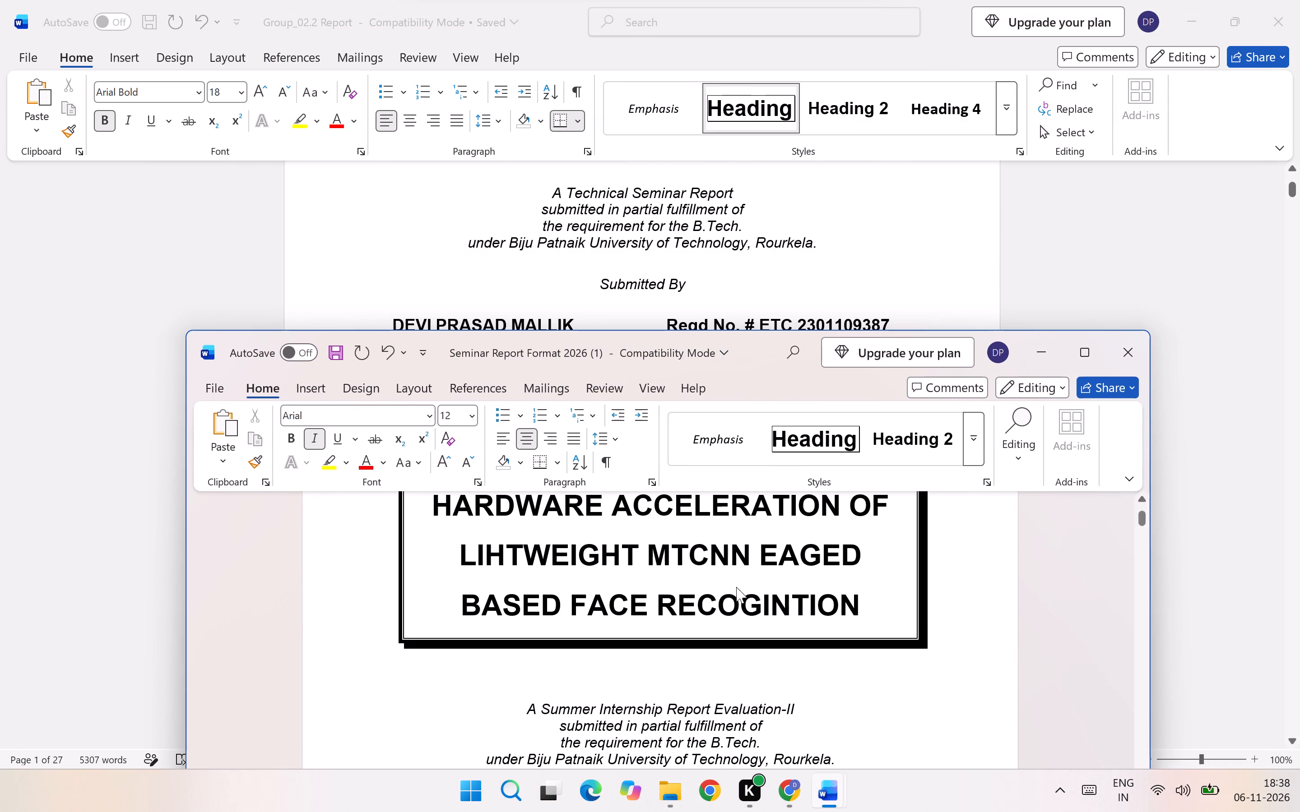
# Replace "Summer Internship Report Evaluation-II" in the template's cover subtitle with "Technical Seminar Report", keeping "submitted in partial fulfillment of" on its own line.
pyautogui.scroll(-2, 740, 623)
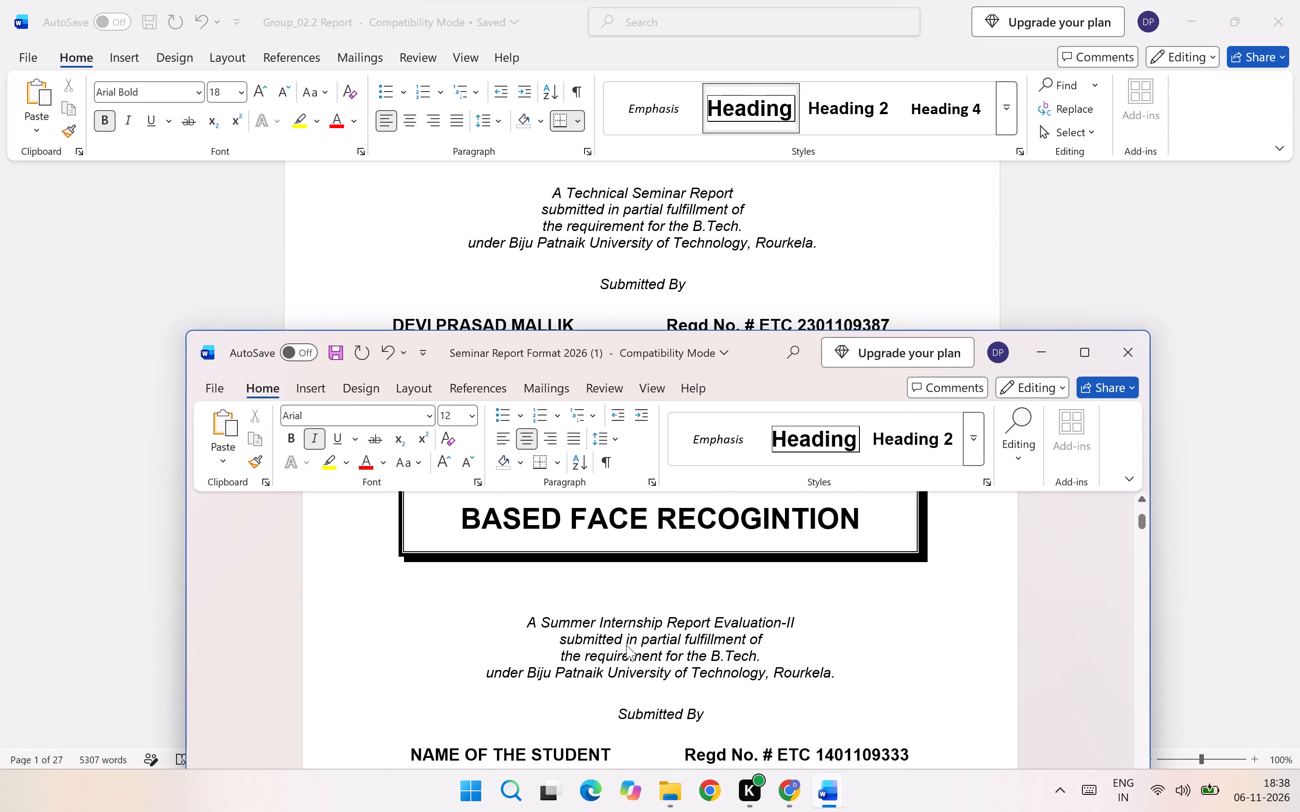
pyautogui.click(565, 637)
pyautogui.click(559, 639)
pyautogui.press('BackSpace')
pyautogui.press('BackSpace')
pyautogui.press('BackSpace')
pyautogui.press('BackSpace')
pyautogui.press('BackSpace')
pyautogui.press('BackSpace')
pyautogui.press('BackSpace')
pyautogui.press('BackSpace')
pyautogui.press('BackSpace')
pyautogui.press('BackSpace')
pyautogui.press('BackSpace')
pyautogui.press('BackSpace')
pyautogui.press('BackSpace')
pyautogui.press('BackSpace')
pyautogui.press('BackSpace')
pyautogui.press('BackSpace')
pyautogui.press('BackSpace')
pyautogui.press('BackSpace')
pyautogui.press('BackSpace')
pyautogui.press('BackSpace')
pyautogui.press('BackSpace')
pyautogui.press('BackSpace')
pyautogui.press('BackSpace')
pyautogui.press('BackSpace')
pyautogui.press('BackSpace')
pyautogui.press('BackSpace')
pyautogui.press('BackSpace')
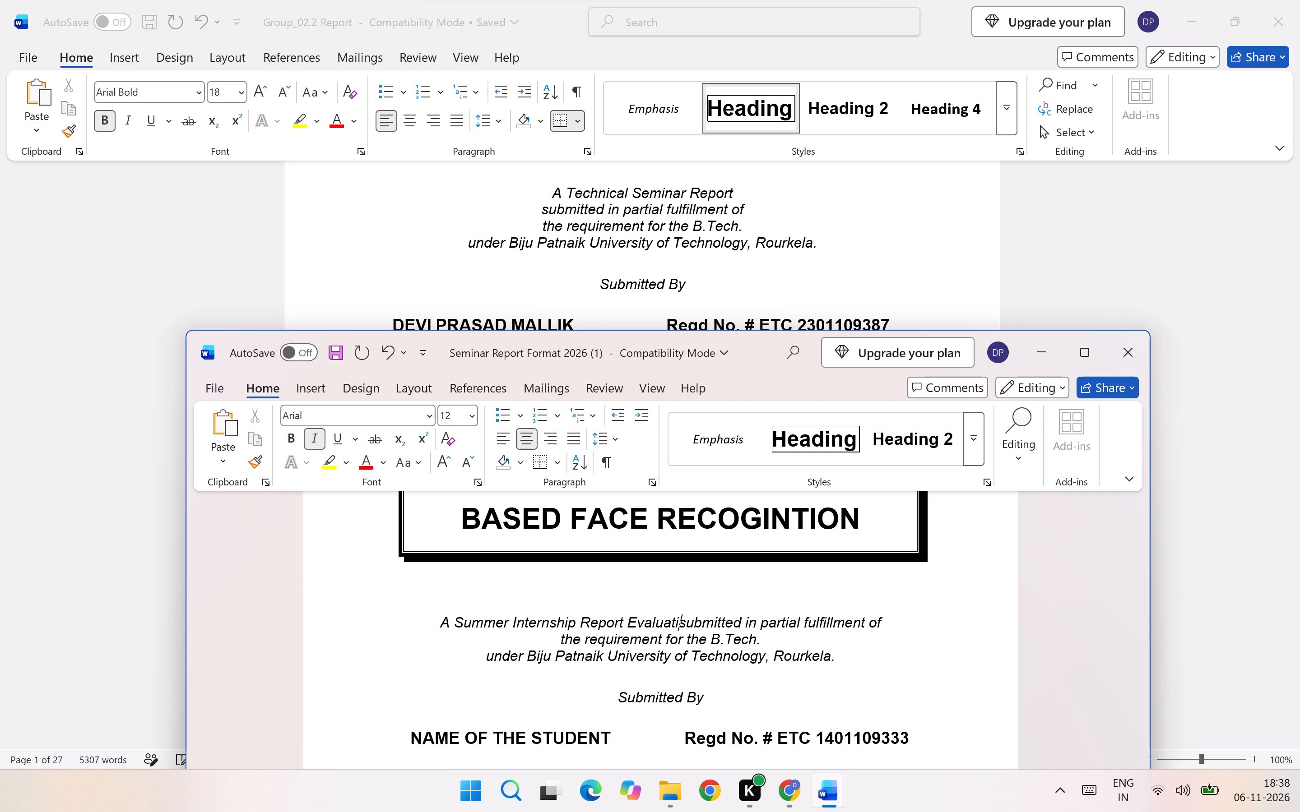
pyautogui.press('BackSpace')
pyautogui.press('BackSpace')
pyautogui.press('BackSpace')
pyautogui.press('BackSpace')
pyautogui.press('BackSpace')
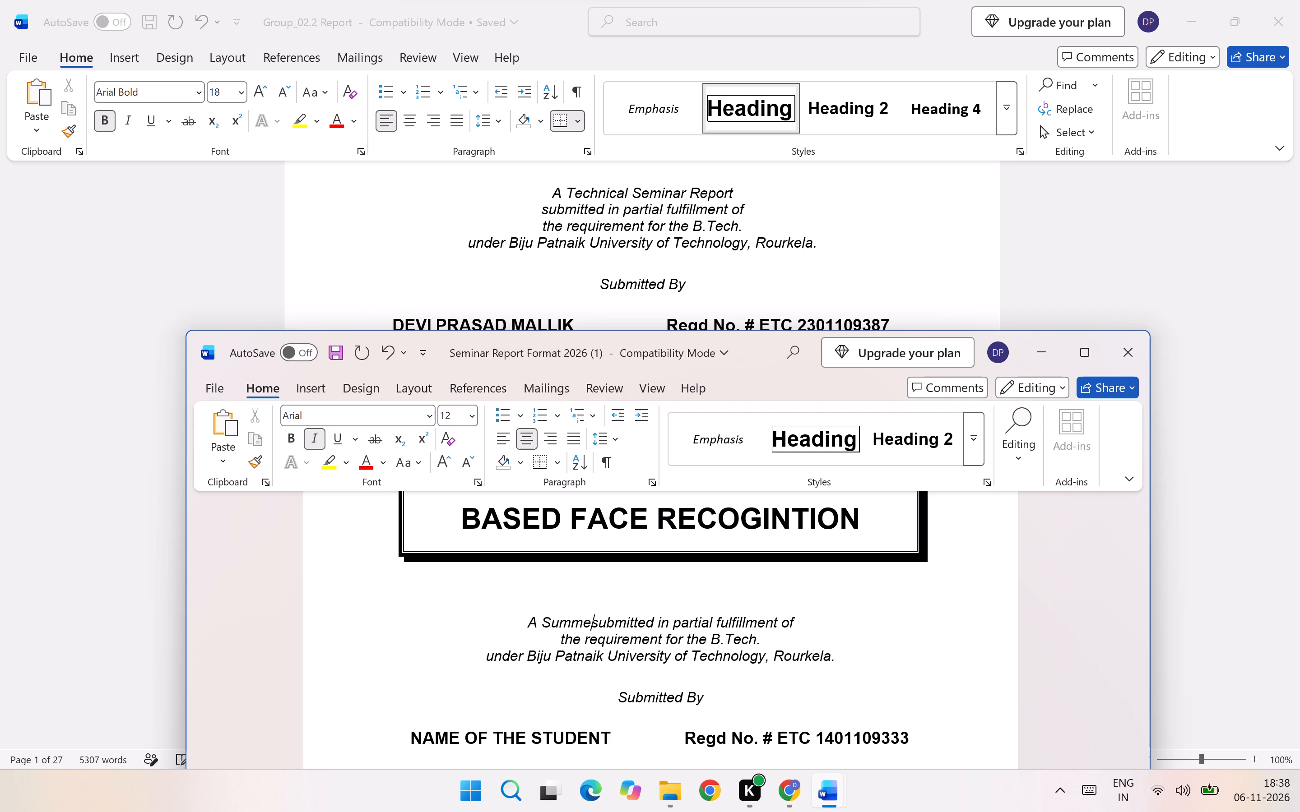
pyautogui.press('BackSpace')
pyautogui.press('BackSpace')
pyautogui.press('BackSpace')
pyautogui.press('BackSpace')
pyautogui.press('BackSpace')
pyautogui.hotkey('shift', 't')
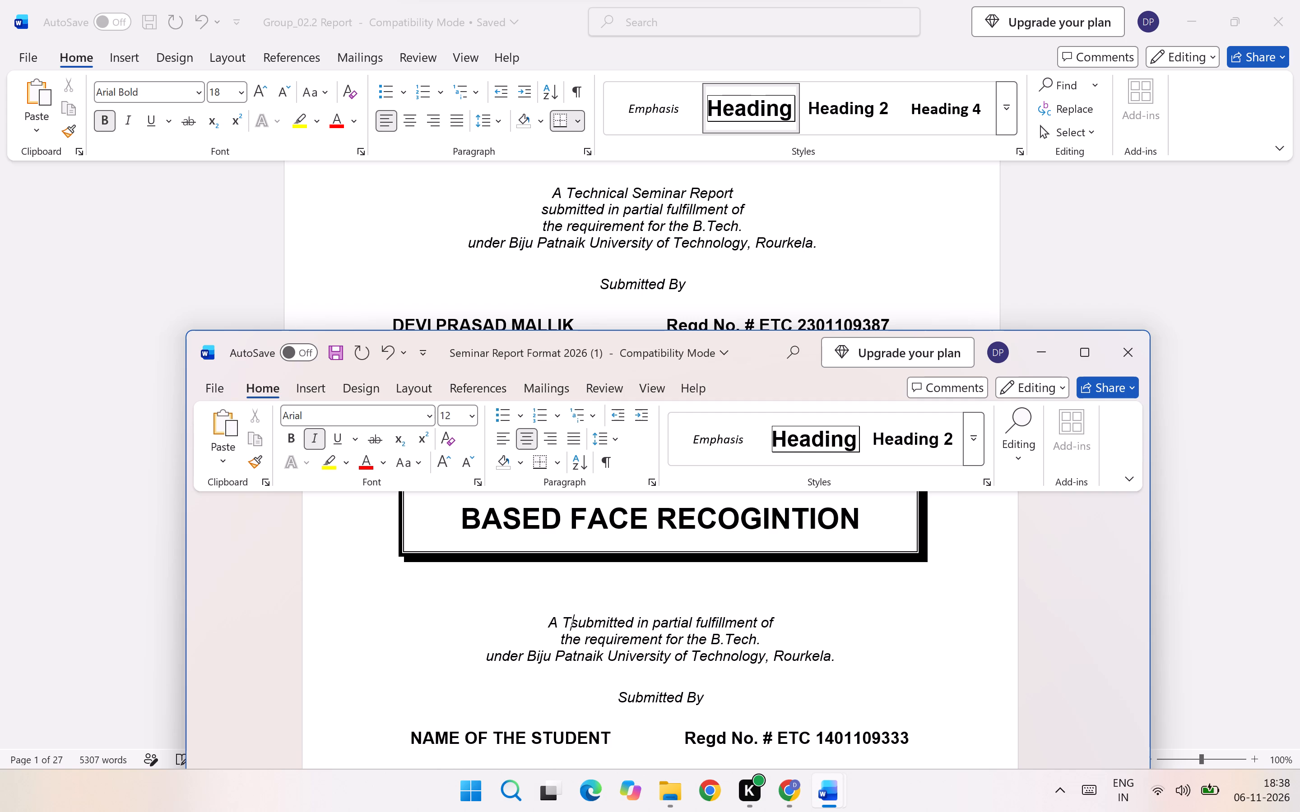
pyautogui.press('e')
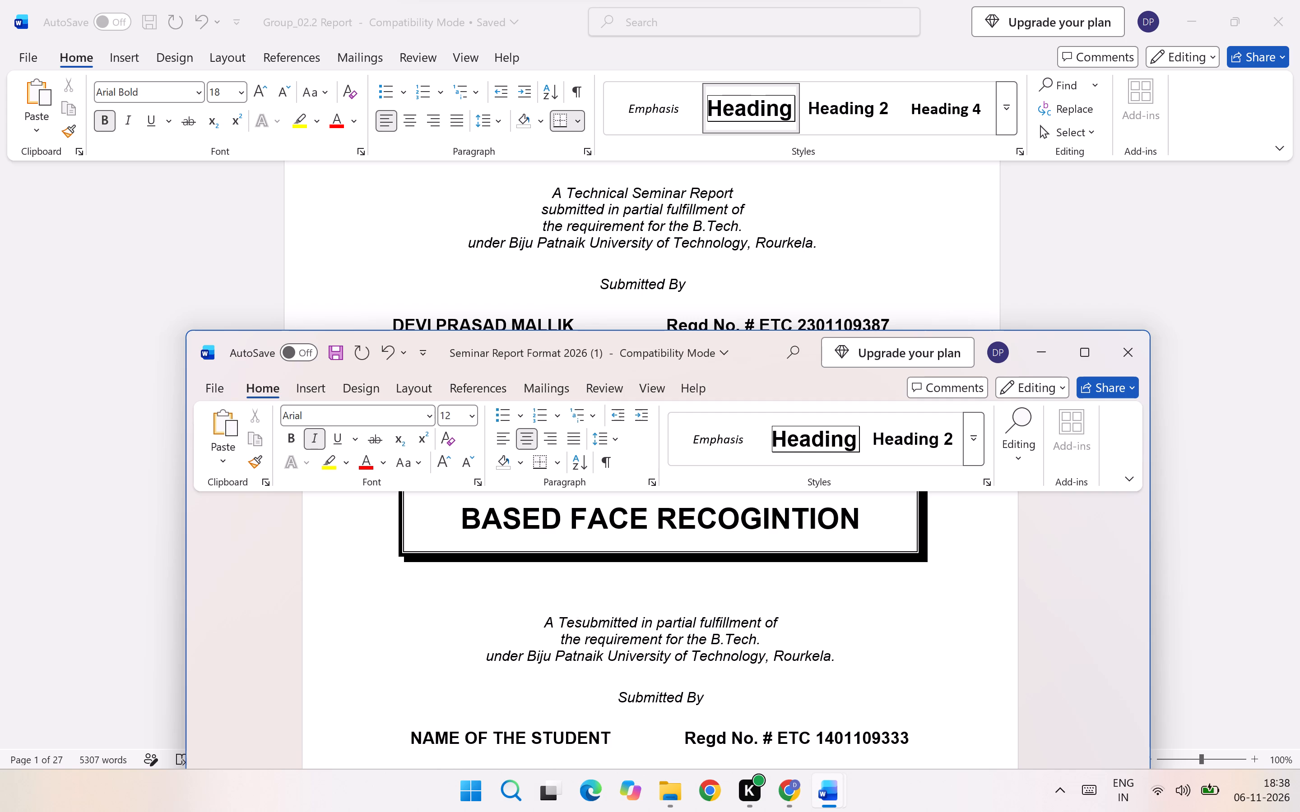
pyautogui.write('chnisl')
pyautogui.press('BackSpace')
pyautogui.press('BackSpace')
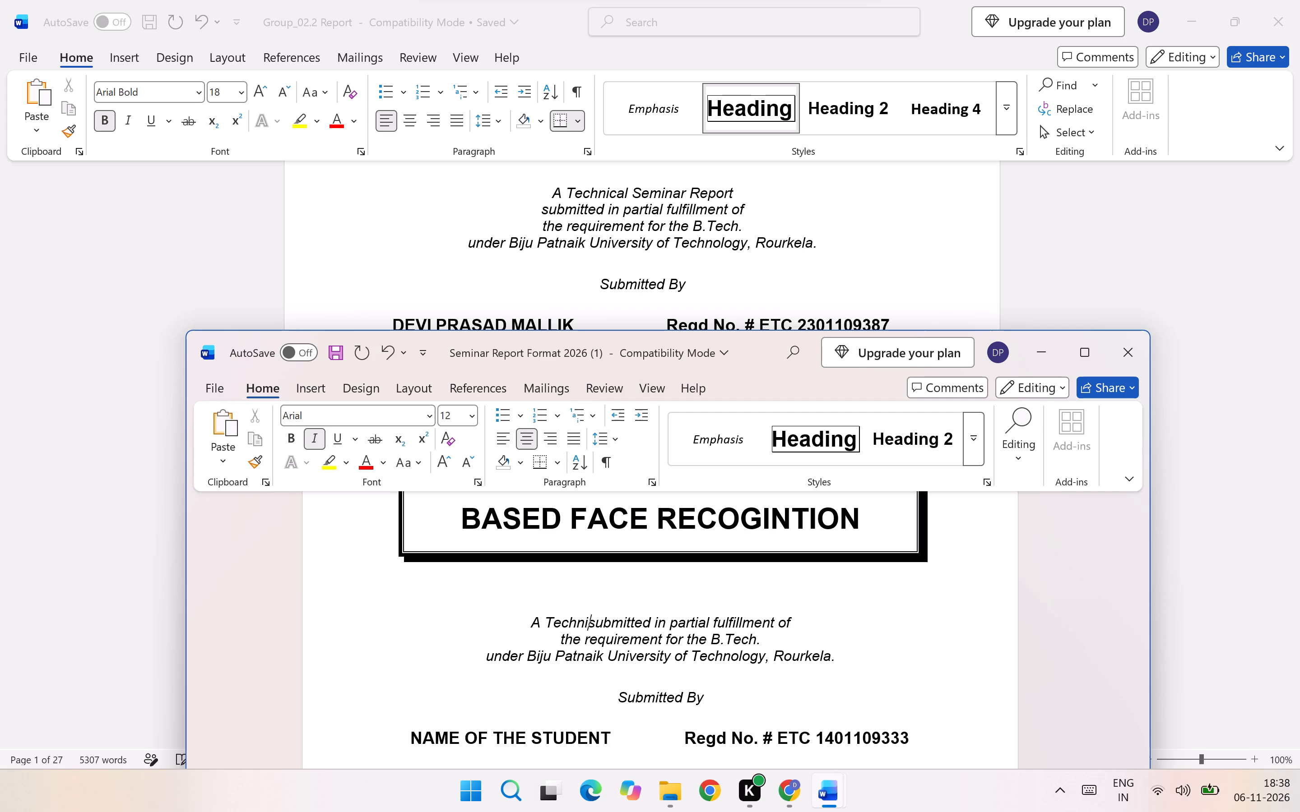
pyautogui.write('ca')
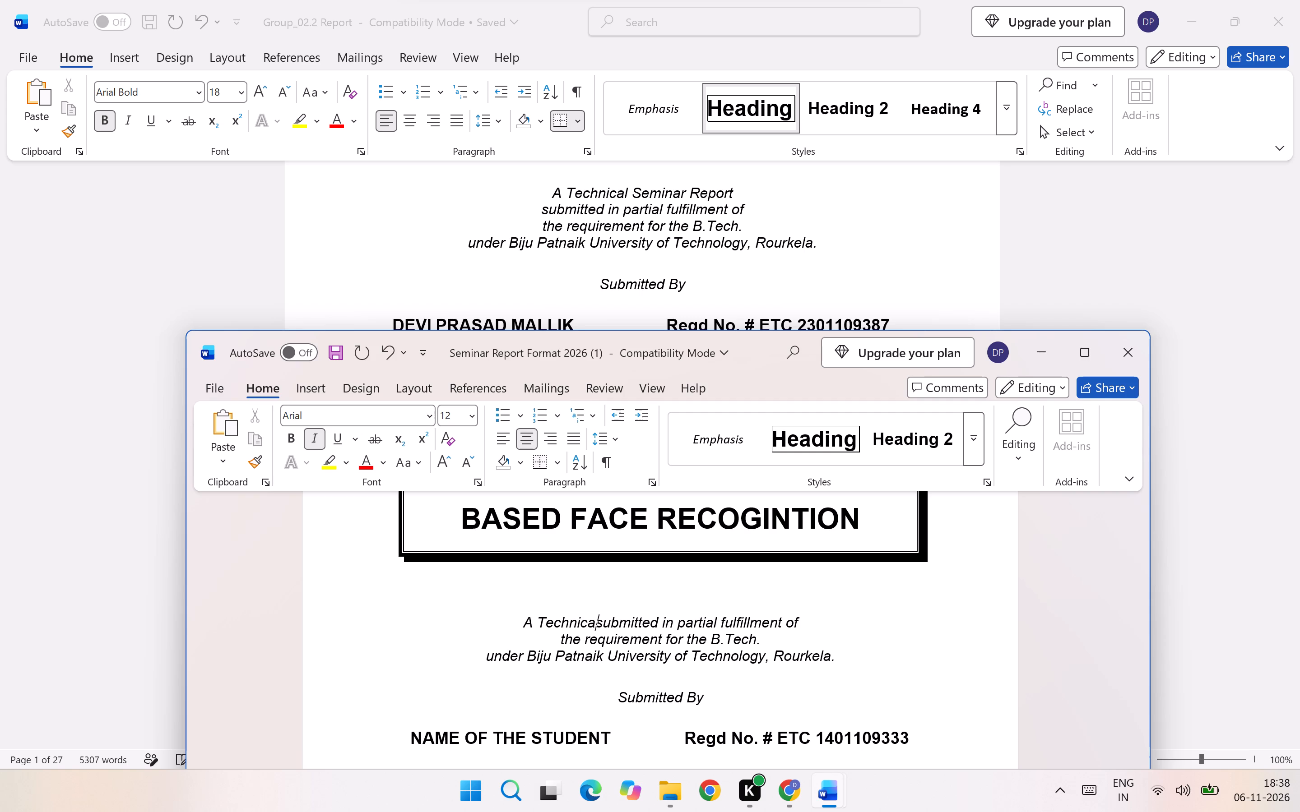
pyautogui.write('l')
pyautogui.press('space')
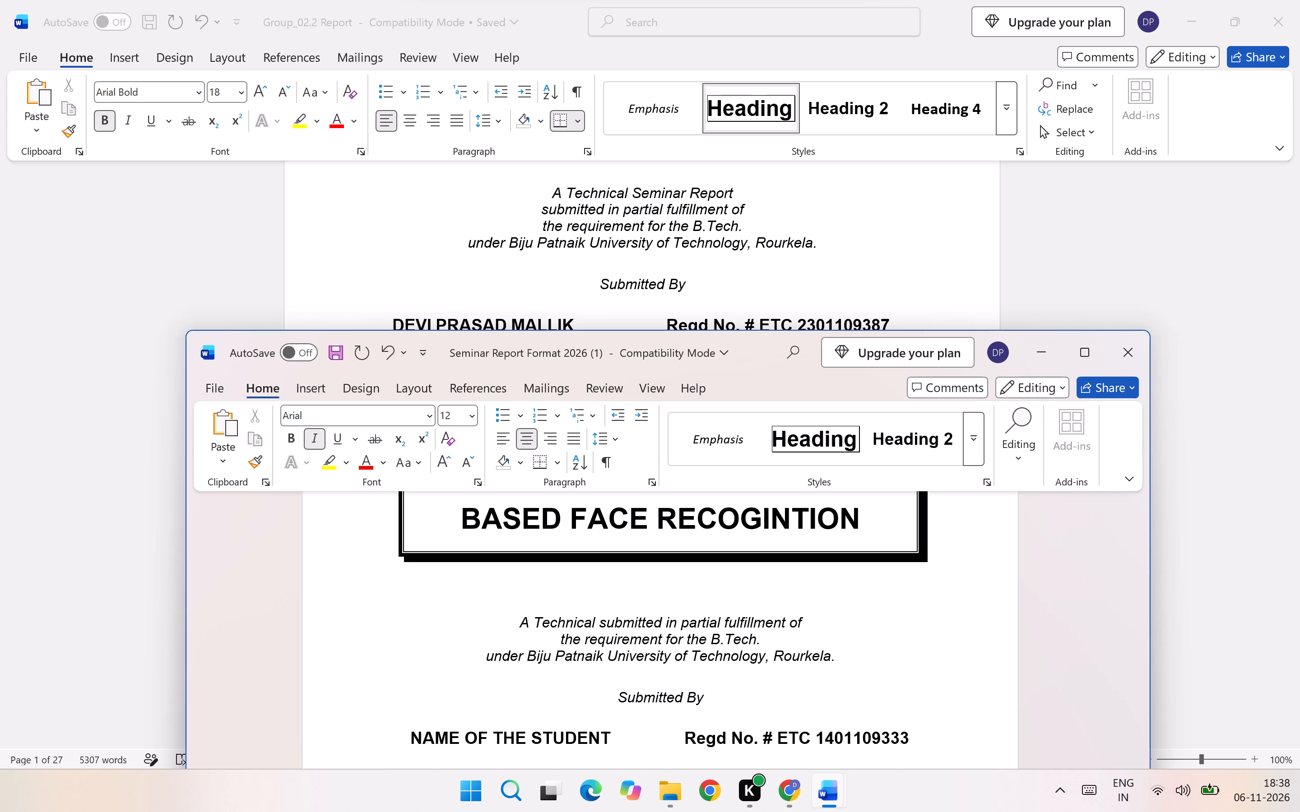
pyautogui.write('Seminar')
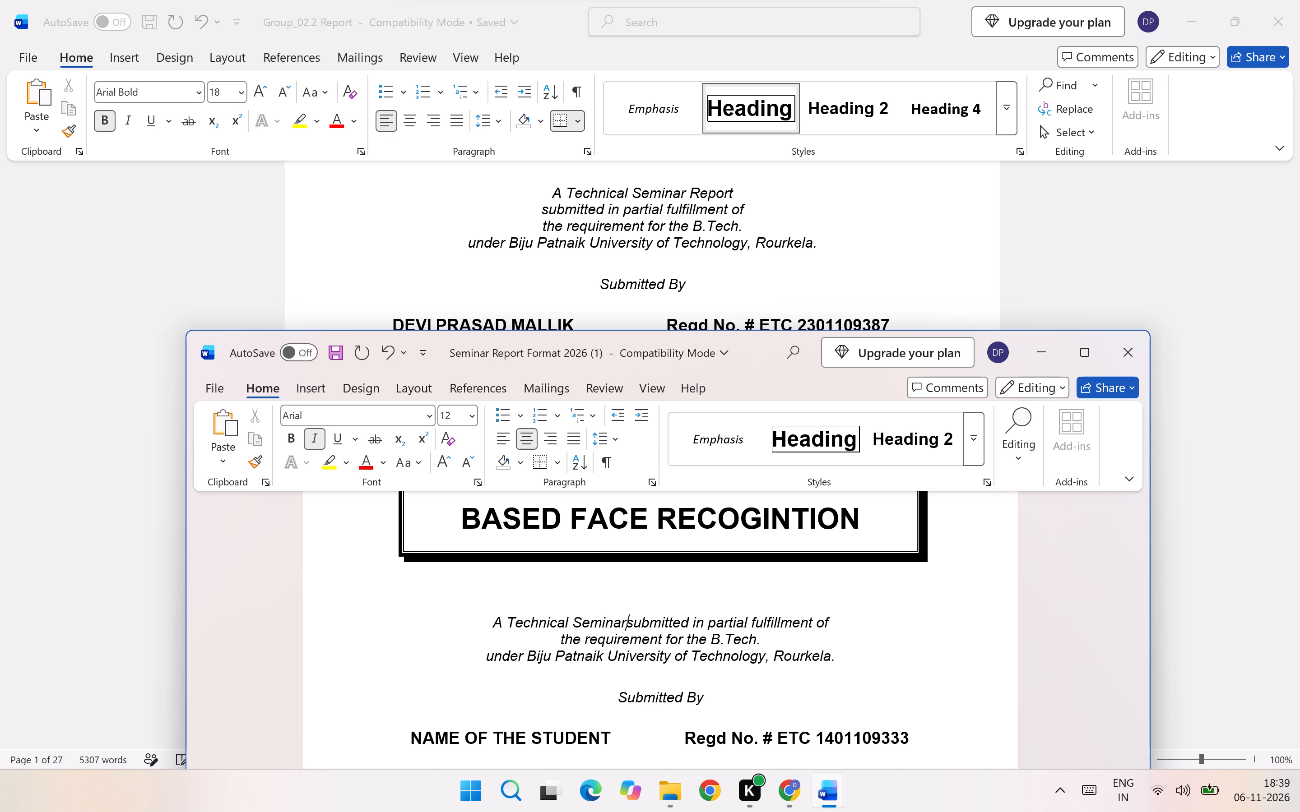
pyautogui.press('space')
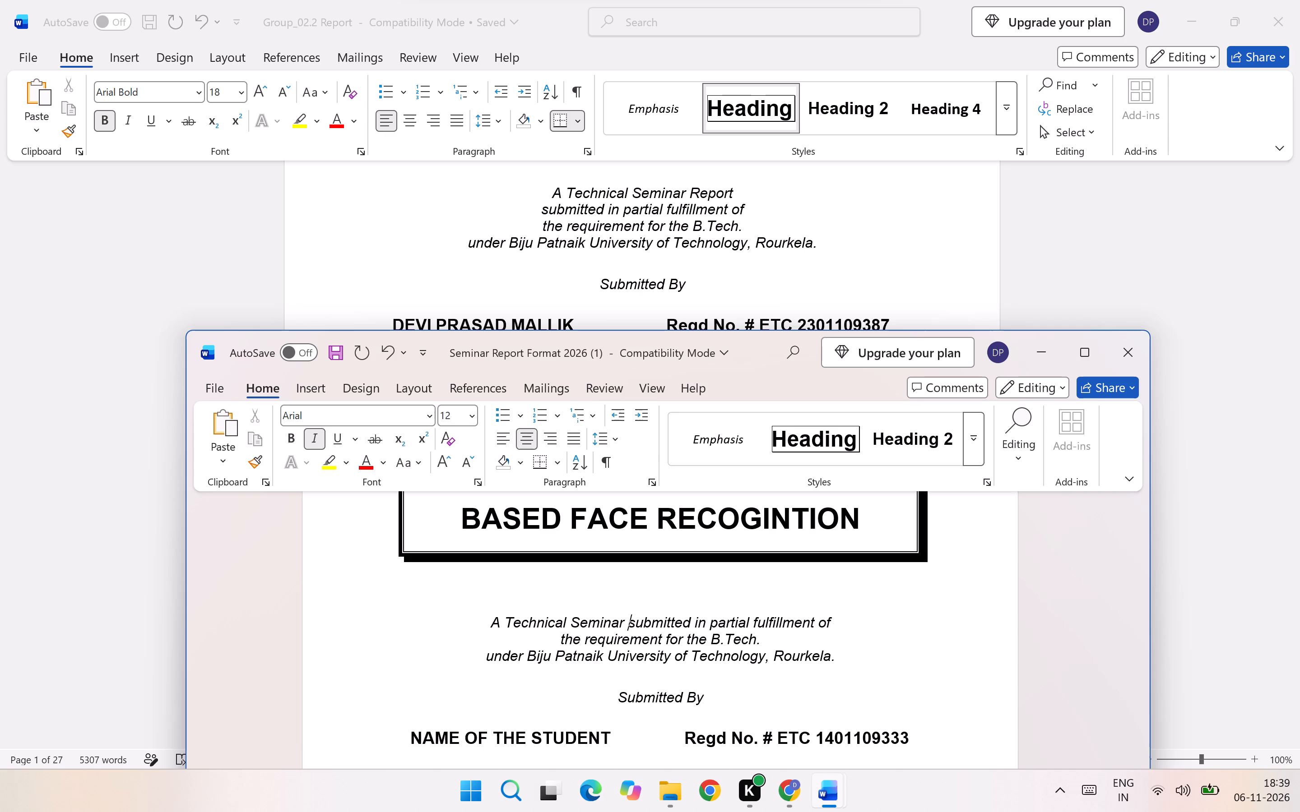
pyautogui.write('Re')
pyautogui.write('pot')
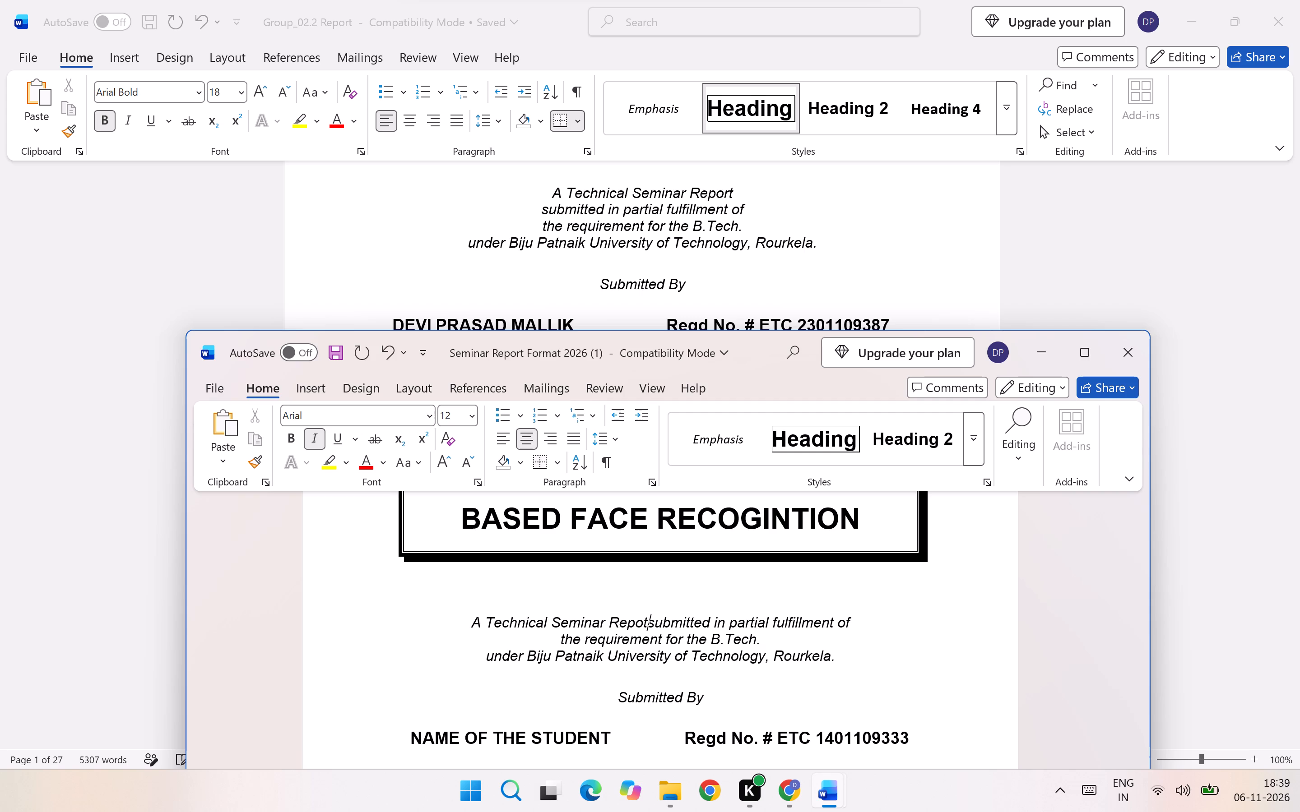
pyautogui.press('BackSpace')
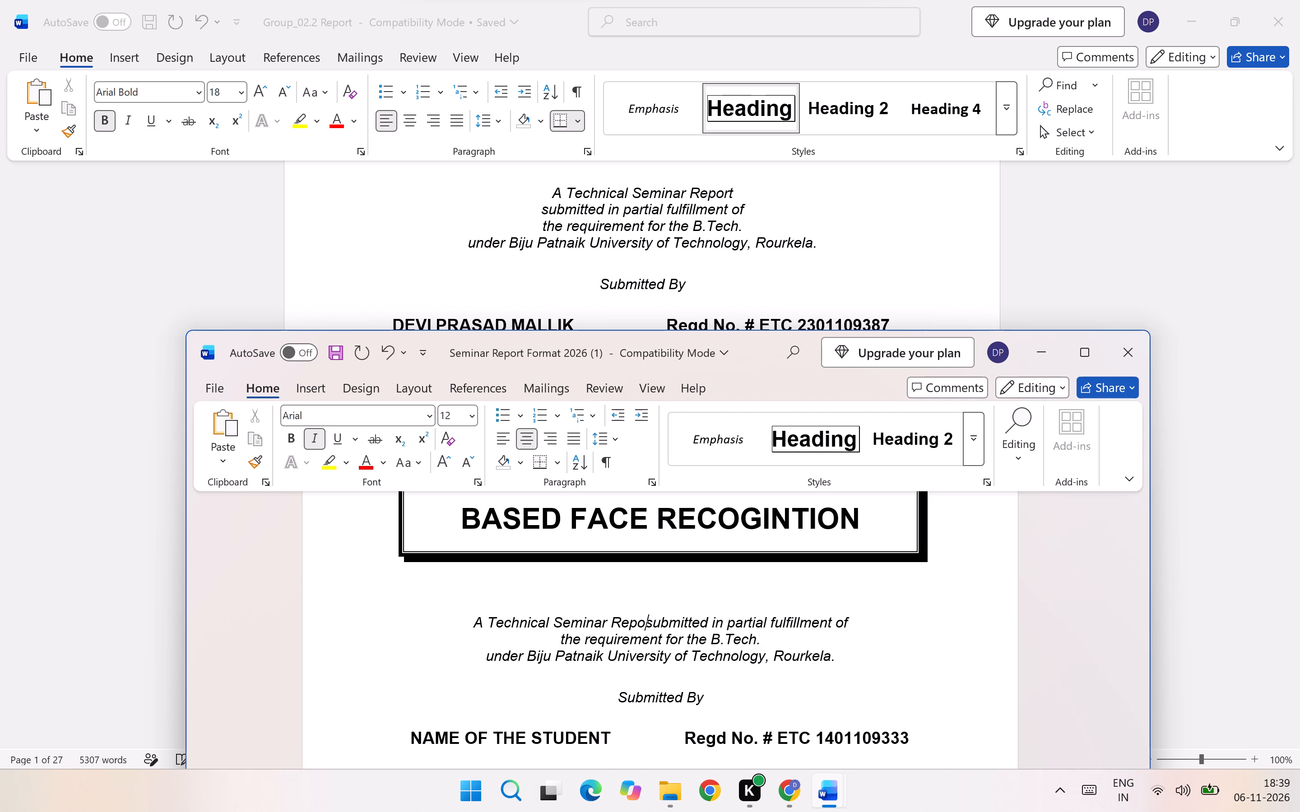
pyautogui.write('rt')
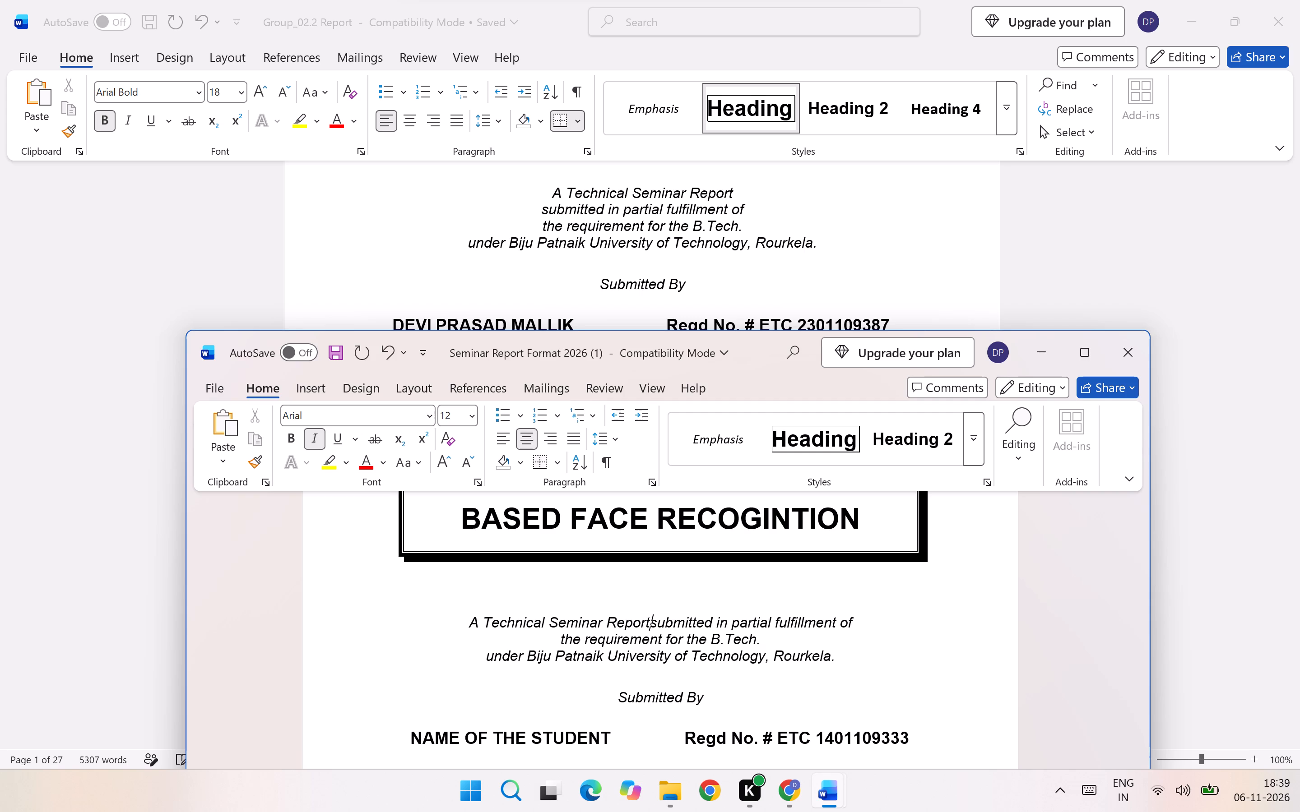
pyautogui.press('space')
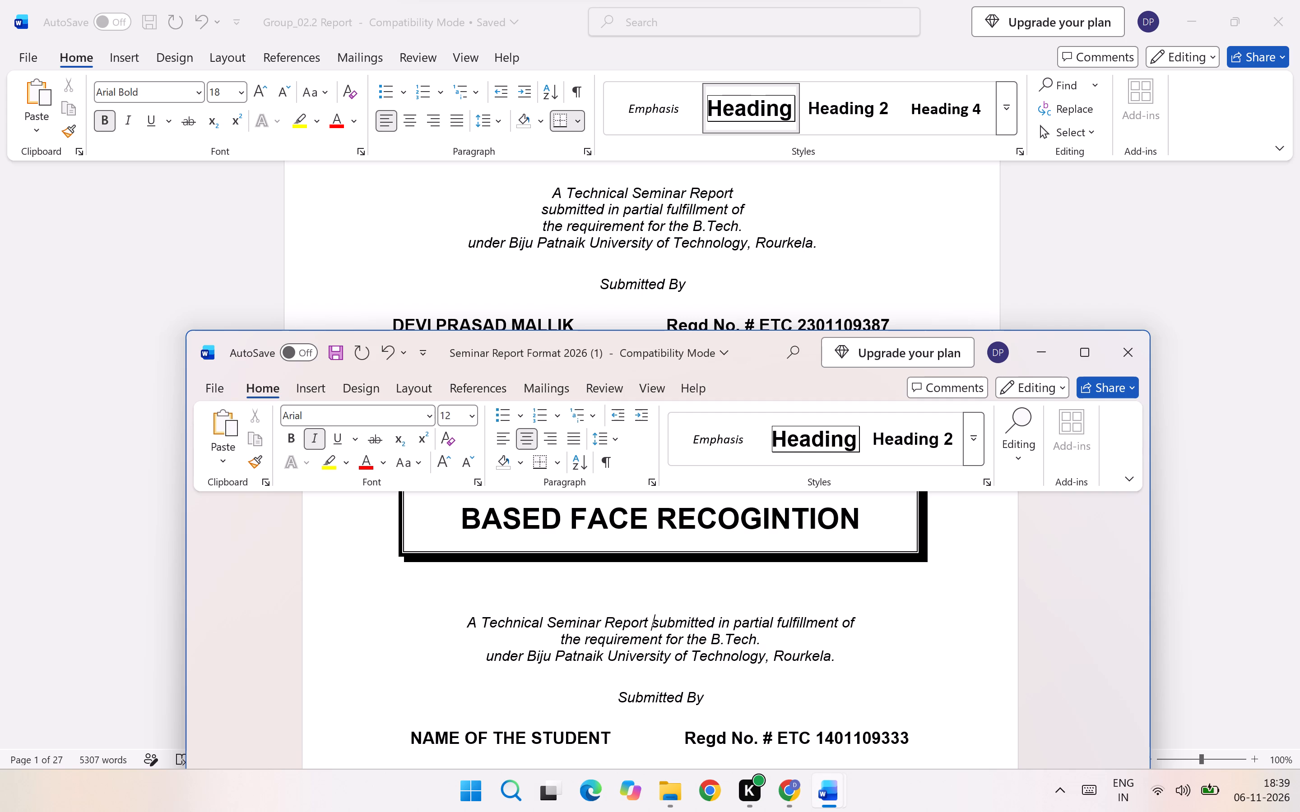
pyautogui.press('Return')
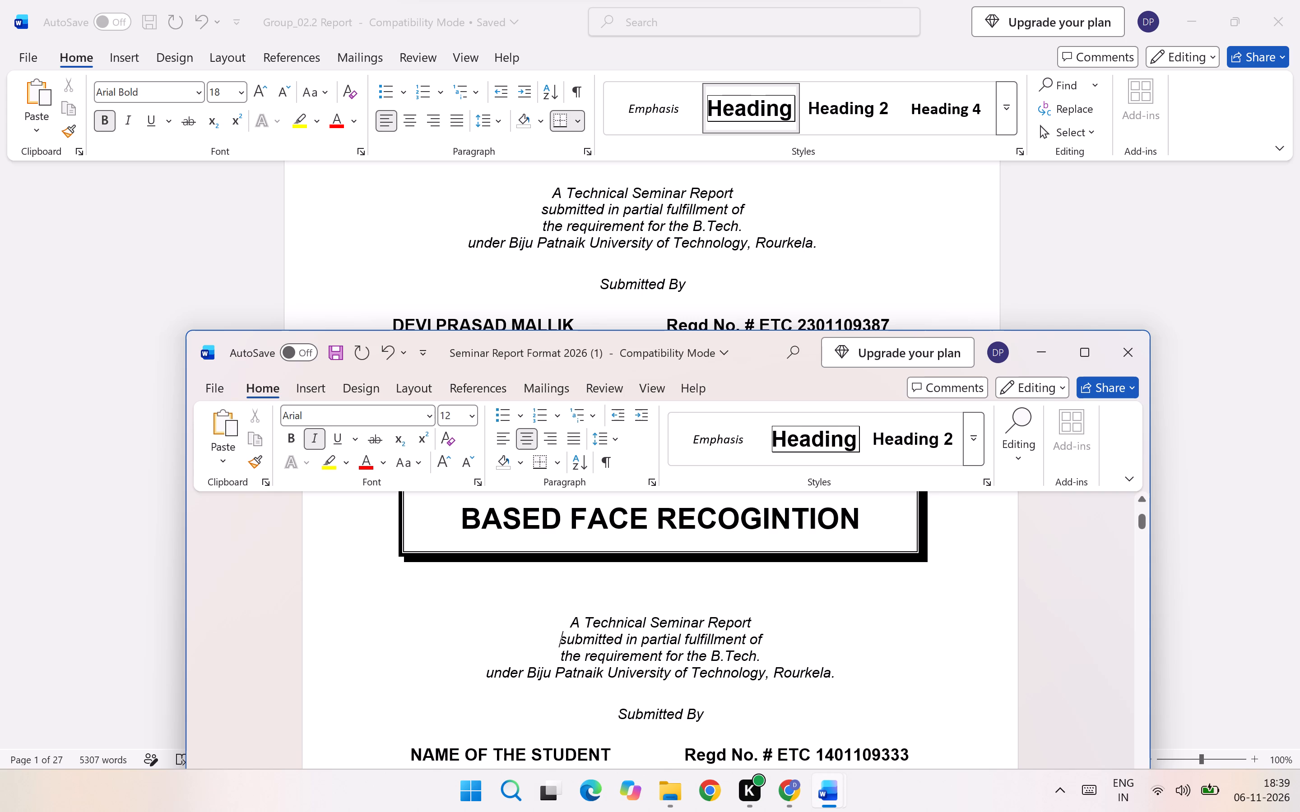
# Replace the NAME OF THE STUDENT placeholder on the template's cover with the student's name in capitals, as on Group_02.2 Report's cover.
pyautogui.scroll(-3, 753, 637)
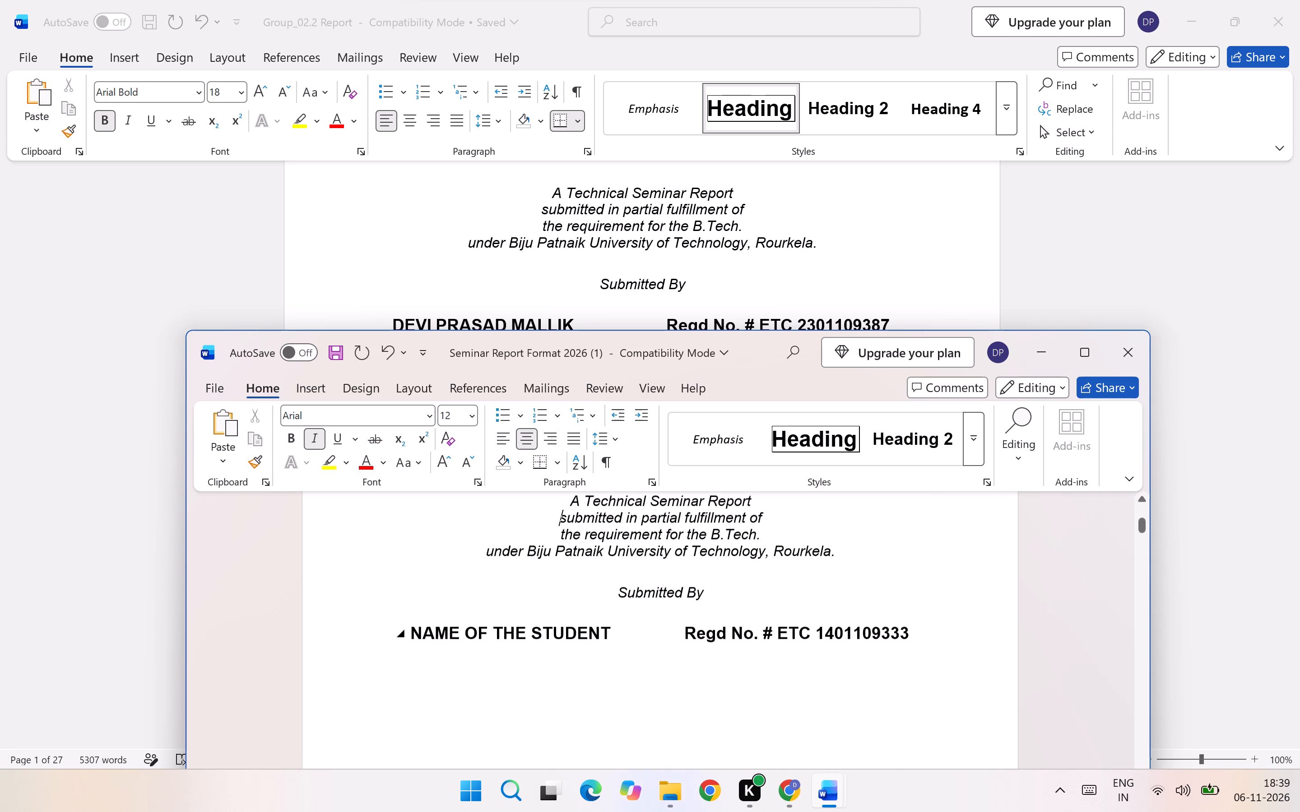
pyautogui.scroll(1, 730, 618)
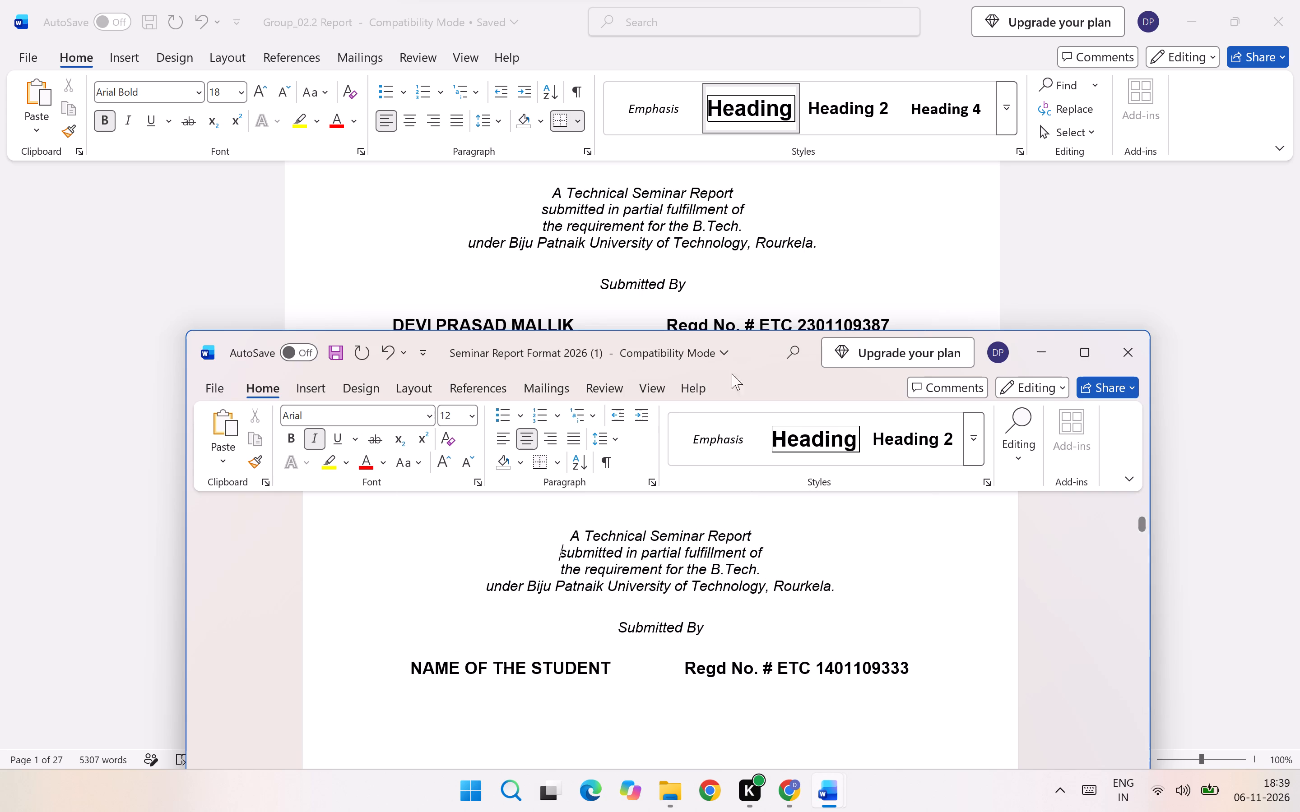
pyautogui.moveTo(773, 353); pyautogui.dragTo(769, 334)
pyautogui.click(769, 324)
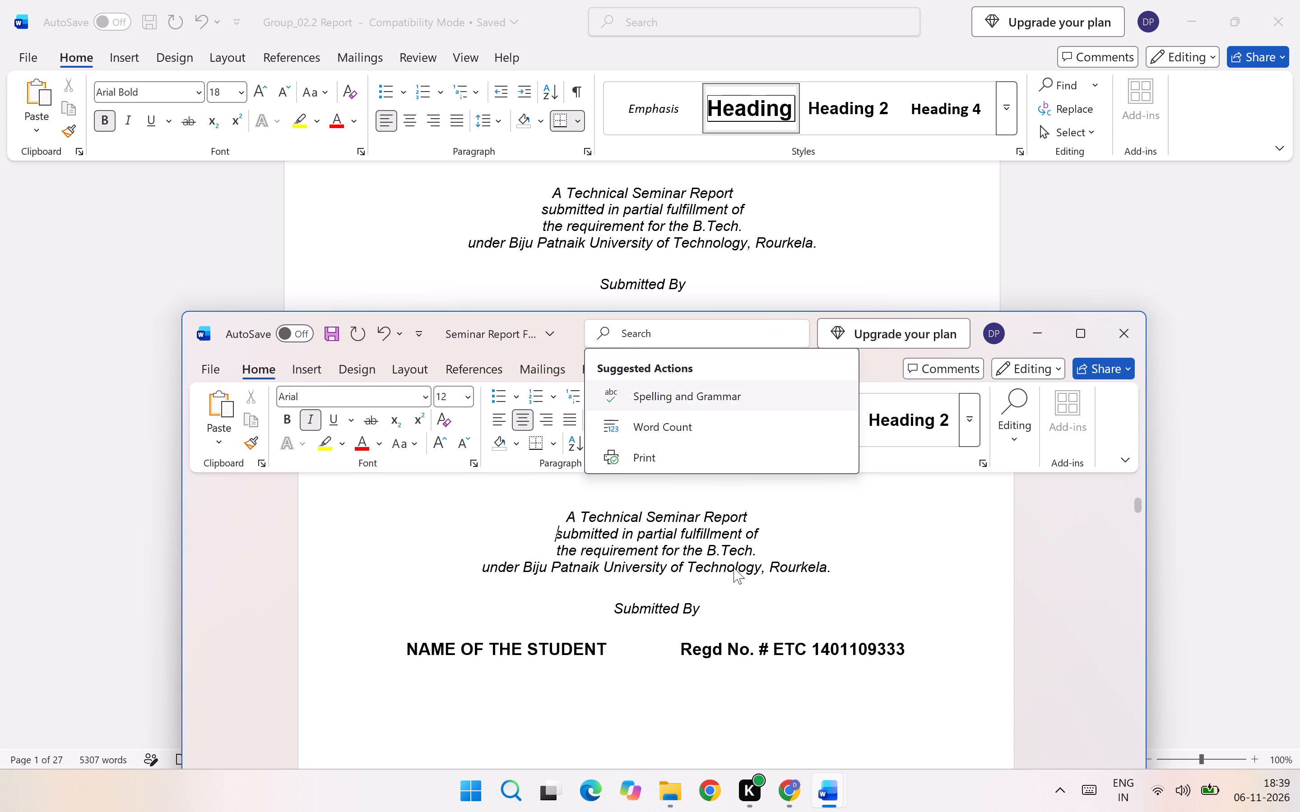
pyautogui.click(862, 571)
pyautogui.scroll(4, 821, 581)
pyautogui.scroll(2, 679, 577)
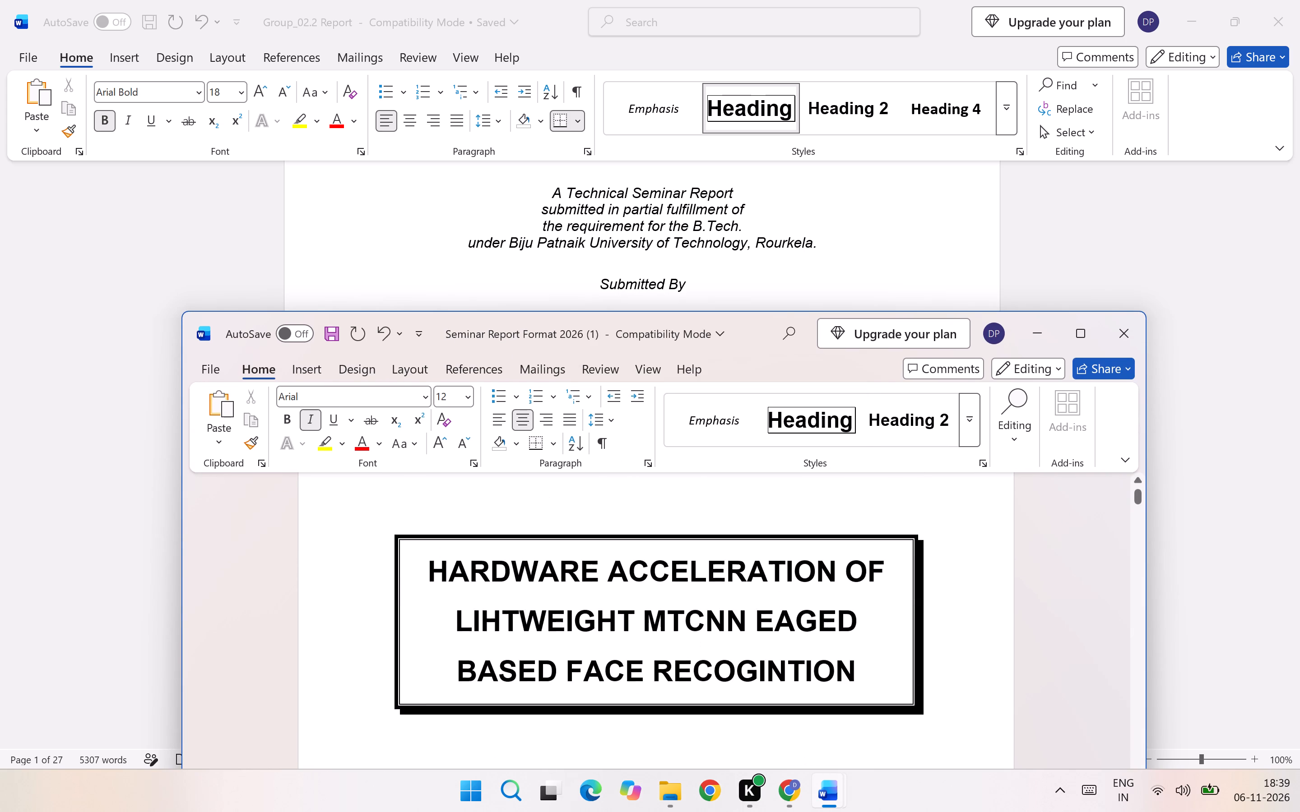
pyautogui.scroll(-8, 691, 577)
pyautogui.click(613, 564)
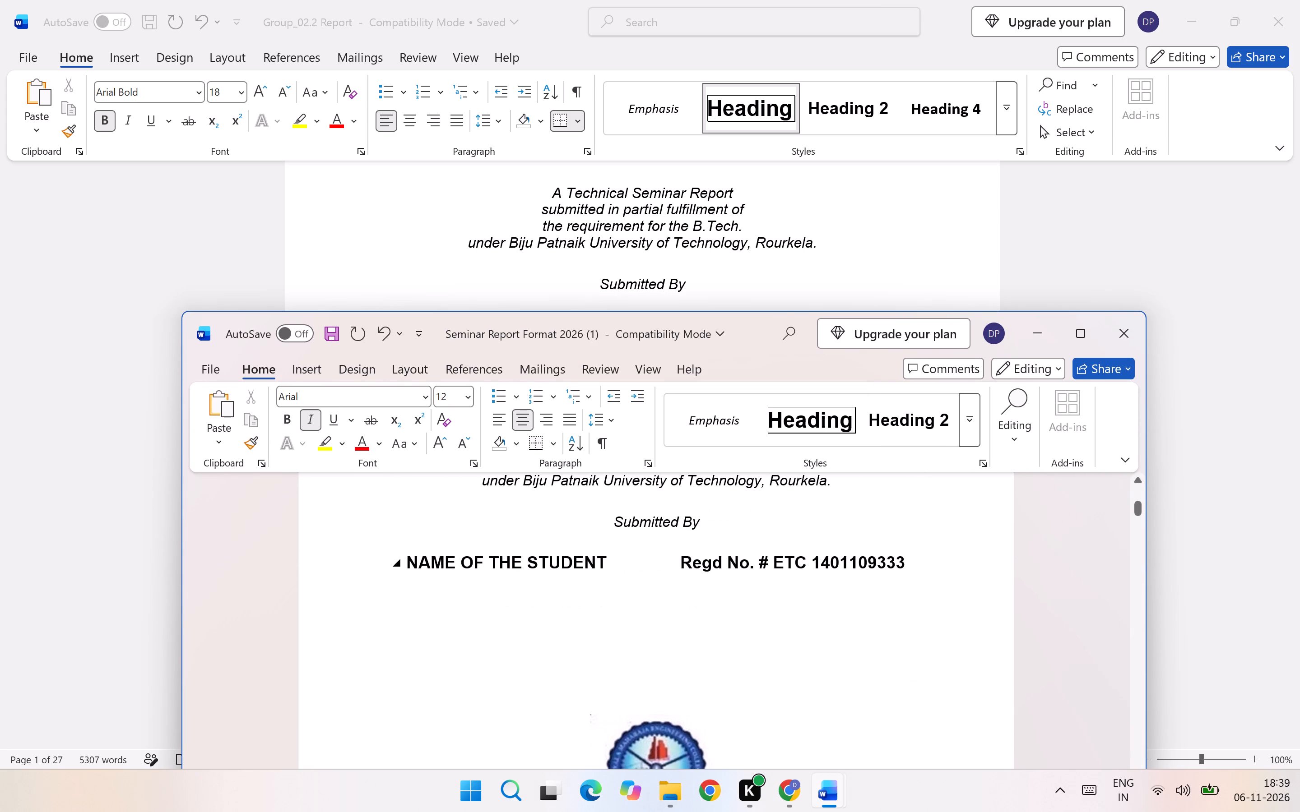
pyautogui.press('BackSpace')
pyautogui.press('BackSpace')
pyautogui.press('BackSpace')
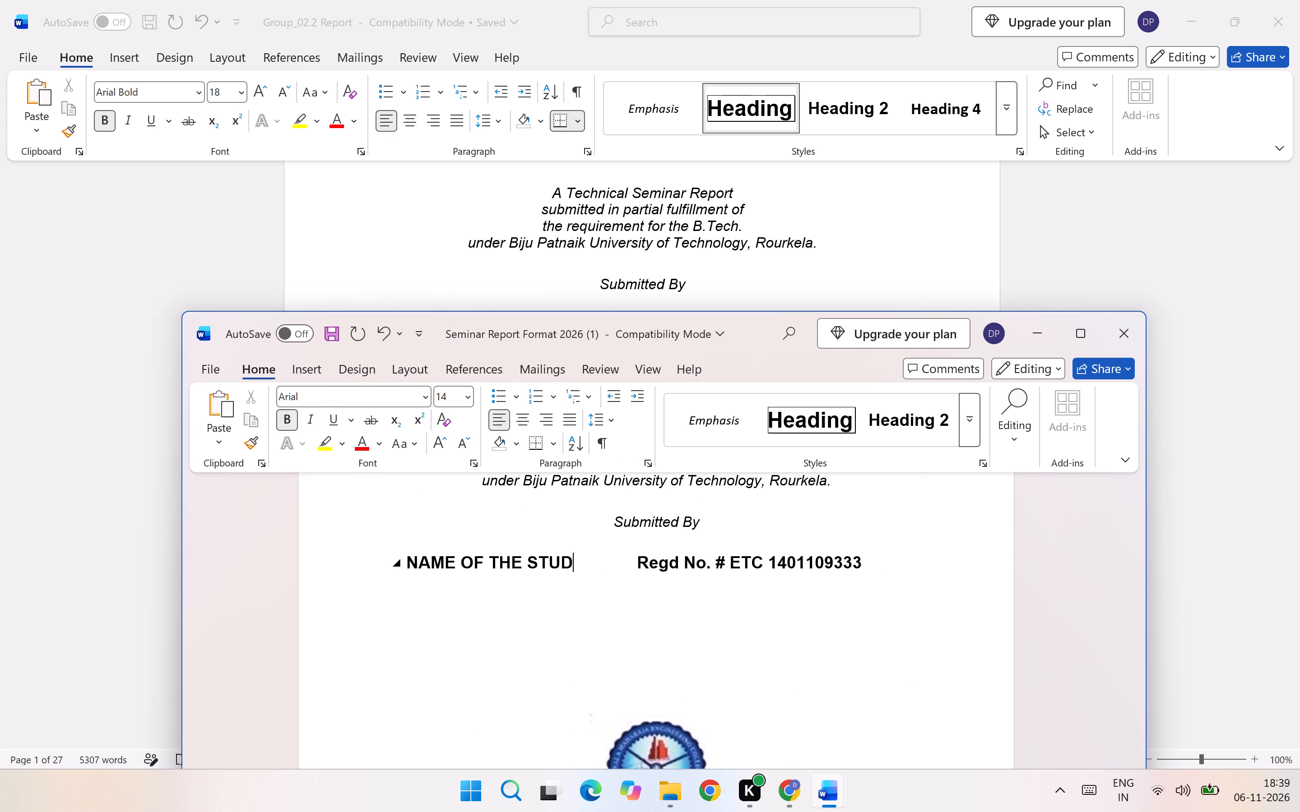
pyautogui.press('BackSpace')
pyautogui.press('BackSpace')
pyautogui.press('BackSpace')
pyautogui.press('BackSpace')
pyautogui.press('BackSpace')
pyautogui.press('BackSpace')
pyautogui.press('BackSpace')
pyautogui.press('BackSpace')
pyautogui.press('BackSpace')
pyautogui.press('BackSpace')
pyautogui.press('BackSpace')
pyautogui.press('BackSpace')
pyautogui.press('BackSpace')
pyautogui.press('BackSpace')
pyautogui.press('BackSpace')
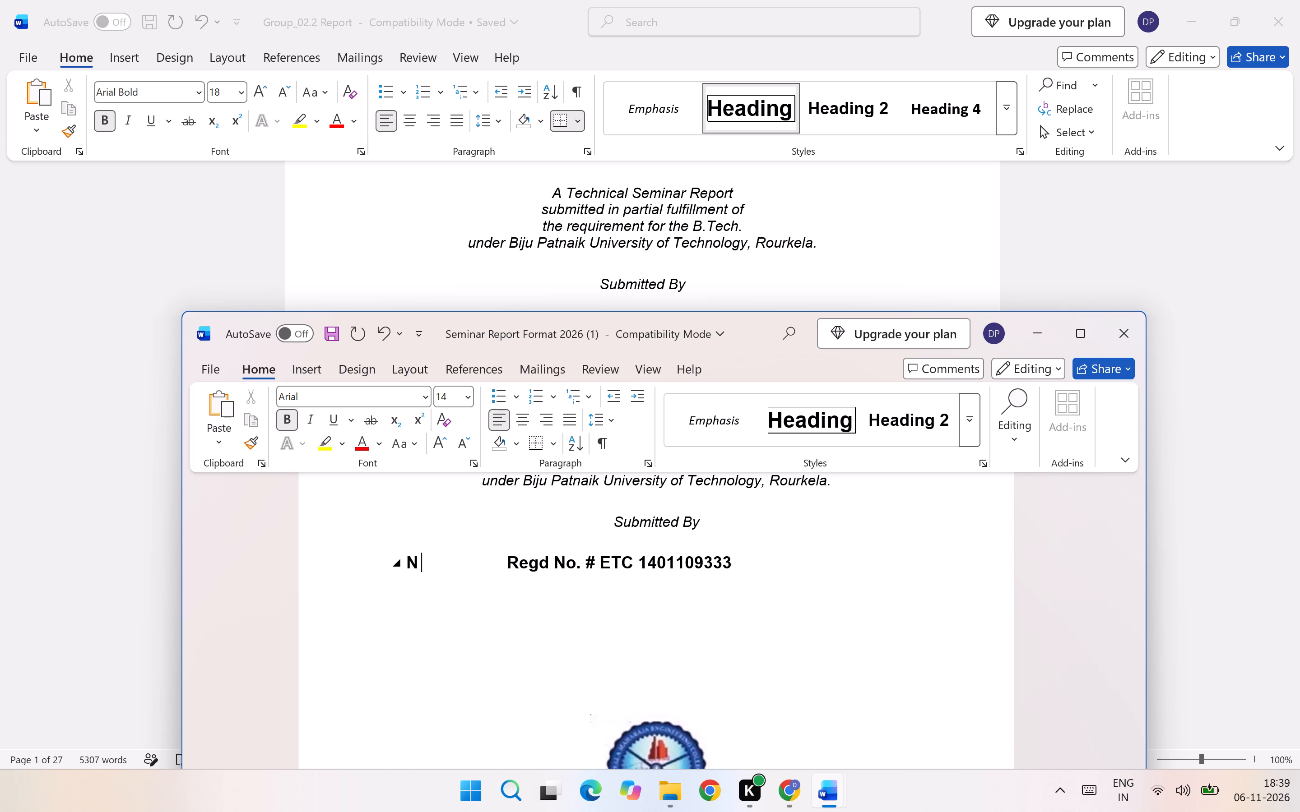
pyautogui.press('BackSpace')
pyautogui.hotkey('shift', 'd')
pyautogui.scroll(-2, 817, 218)
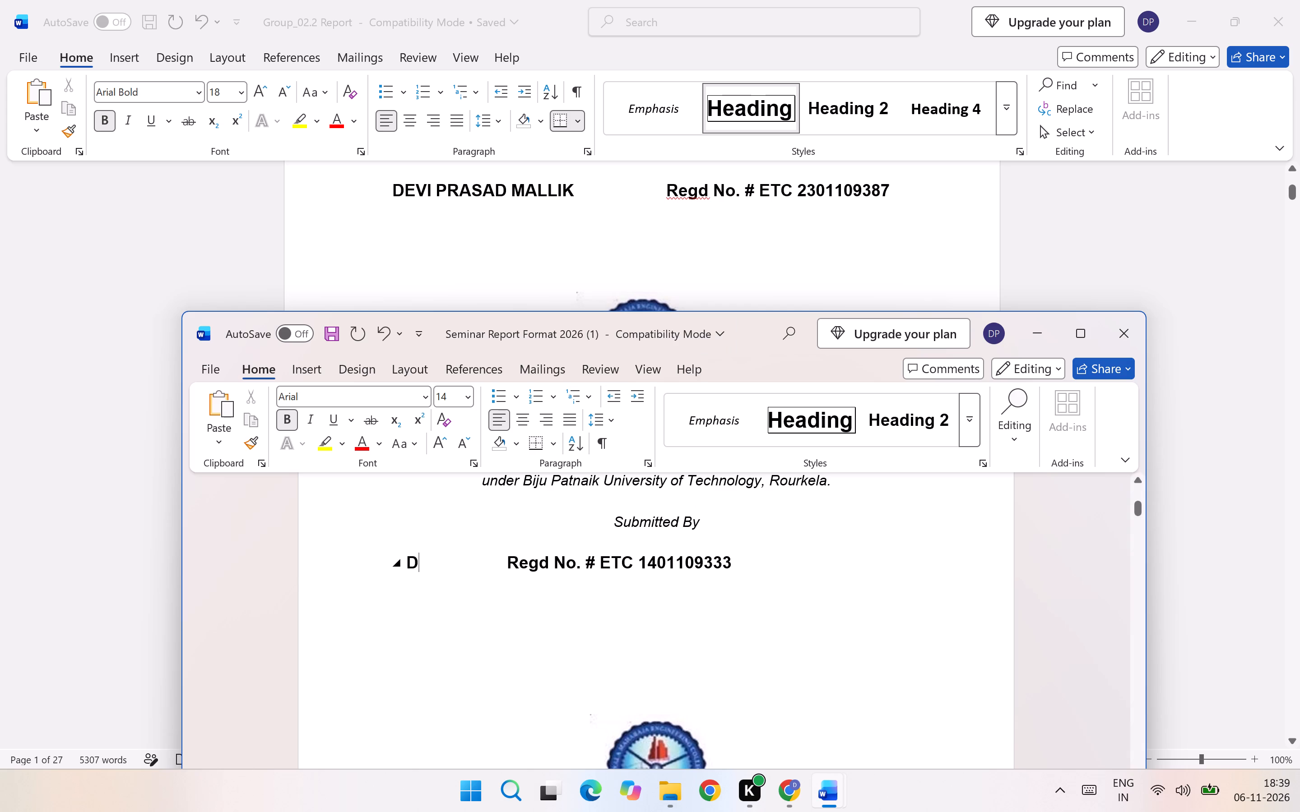
pyautogui.click(446, 545)
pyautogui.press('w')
pyautogui.press('BackSpace')
pyautogui.press('BackSpace')
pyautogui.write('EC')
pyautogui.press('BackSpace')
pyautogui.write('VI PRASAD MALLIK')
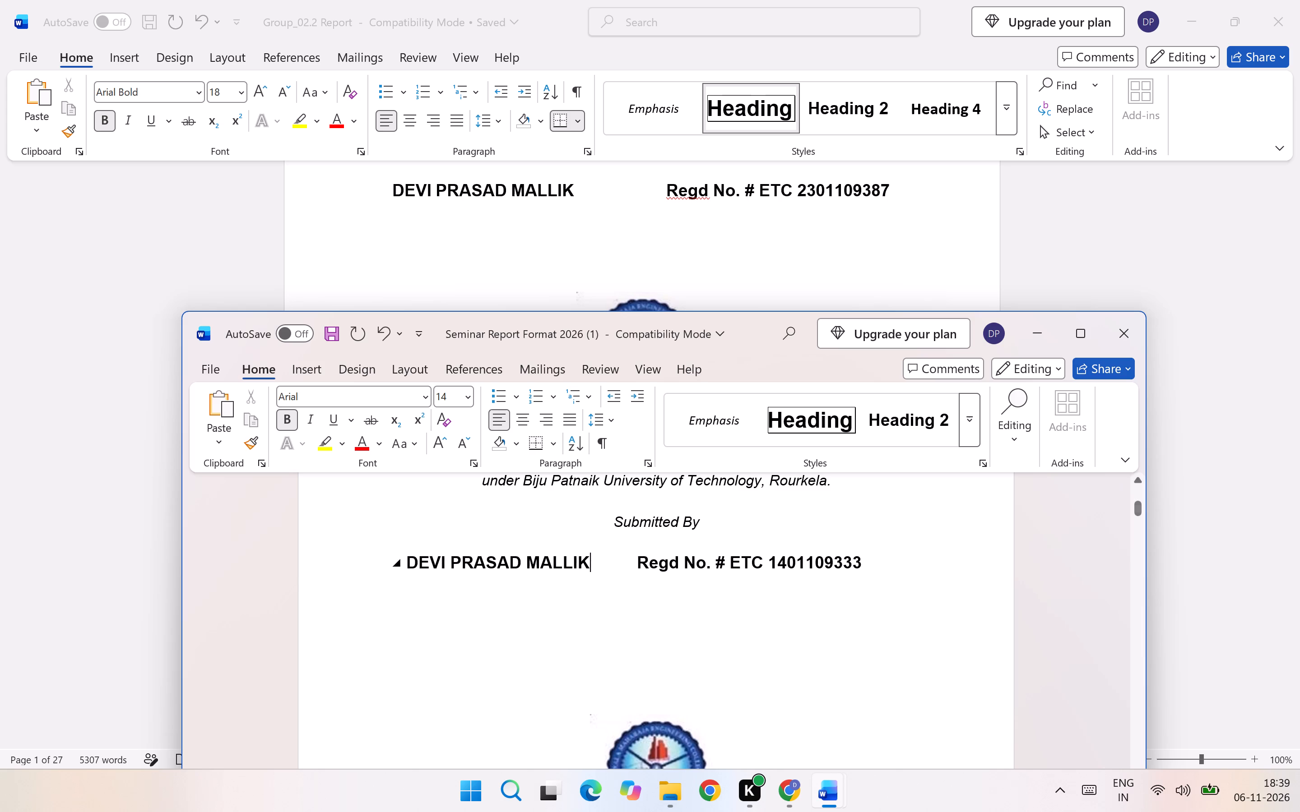
# Widen the gap between the student's name and the Regd No. on the template's cover, as spaced on Group_02.2 Report.
pyautogui.click(618, 564)
pyautogui.scroll(3, 810, 194)
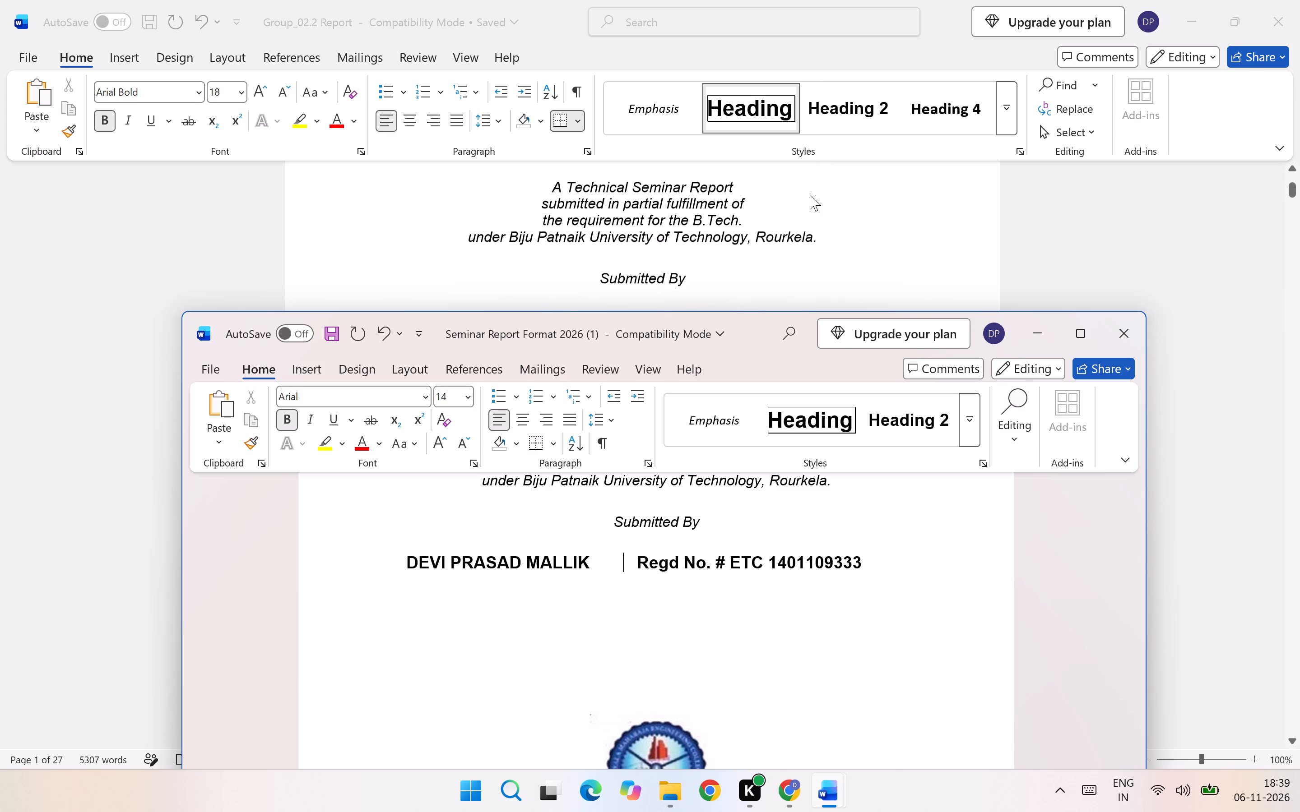
pyautogui.scroll(-1, 810, 194)
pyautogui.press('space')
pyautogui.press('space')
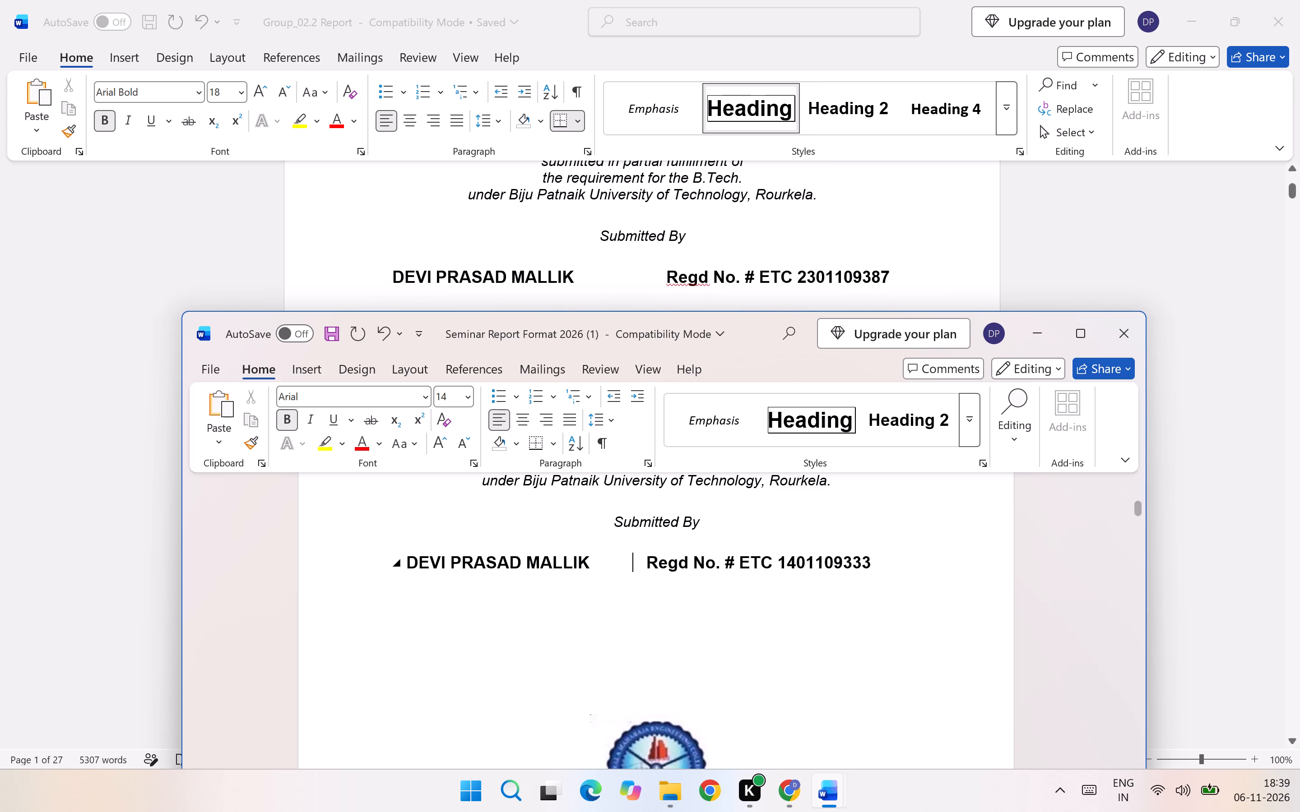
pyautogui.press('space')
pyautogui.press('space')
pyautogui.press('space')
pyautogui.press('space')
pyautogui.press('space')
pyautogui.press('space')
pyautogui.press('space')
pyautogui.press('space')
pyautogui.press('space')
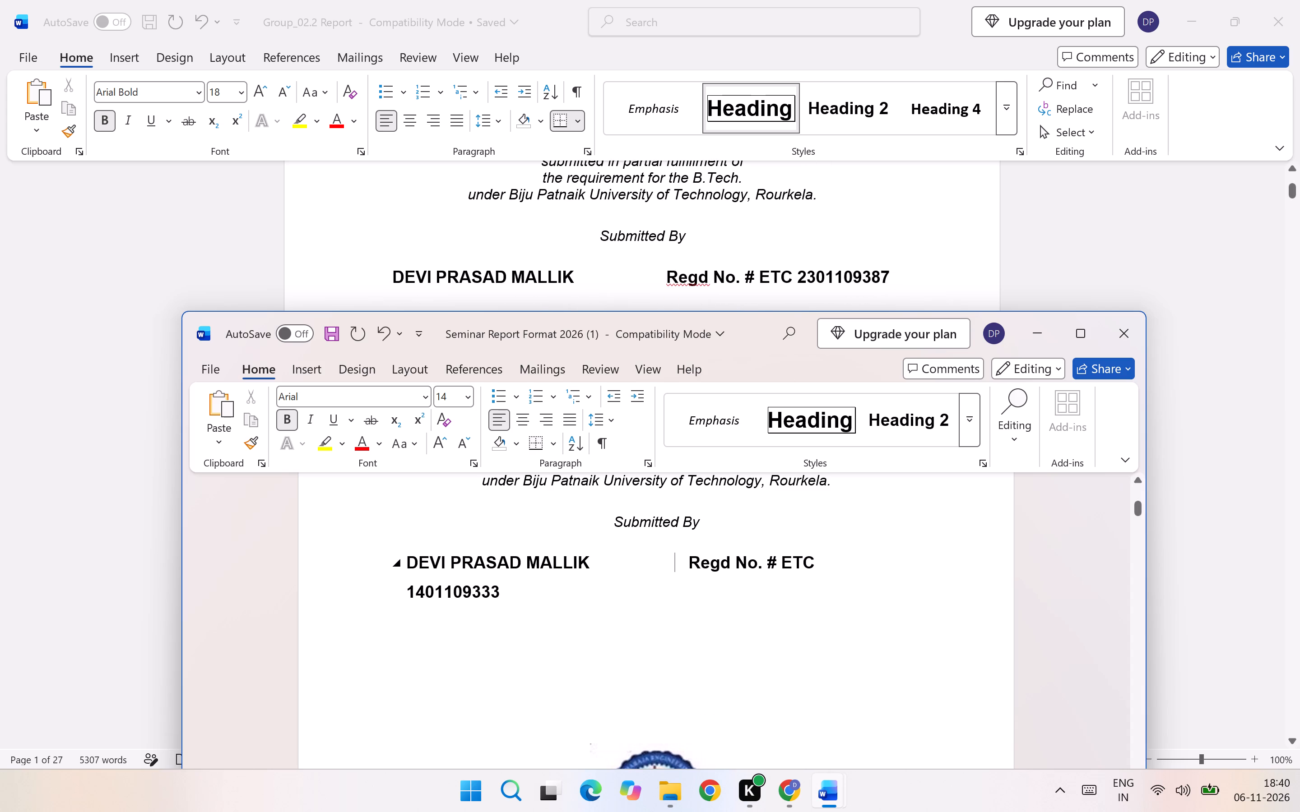
pyautogui.press('BackSpace')
pyautogui.press('BackSpace')
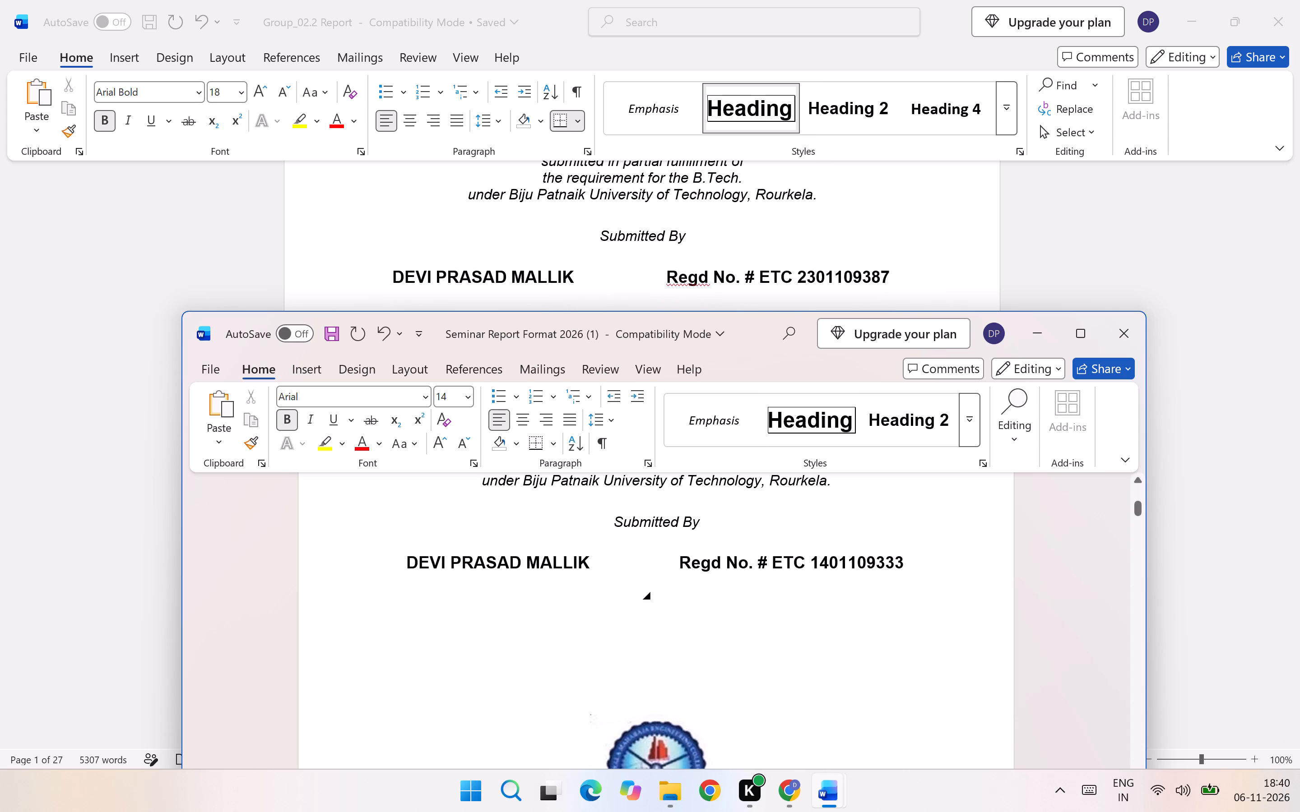
# Change the last two digits of the registration number on the template's cover to match those on Group_02.2 Report.
pyautogui.click(894, 565)
pyautogui.press('BackSpace')
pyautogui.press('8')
pyautogui.press('Right')
pyautogui.press('BackSpace')
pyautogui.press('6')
pyautogui.press('BackSpace')
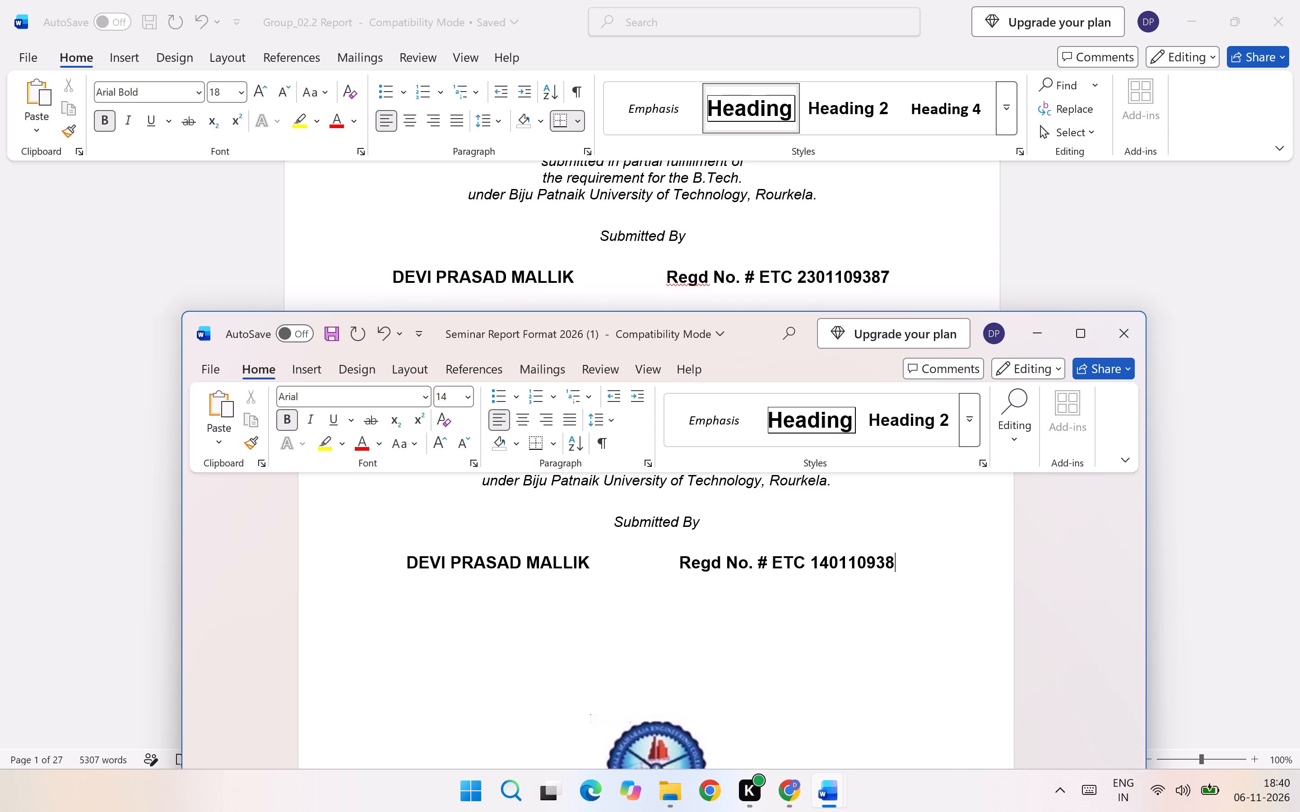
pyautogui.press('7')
# Replace the YEAR placeholder below the college logo on the template's cover with 2026.
pyautogui.scroll(-6, 930, 546)
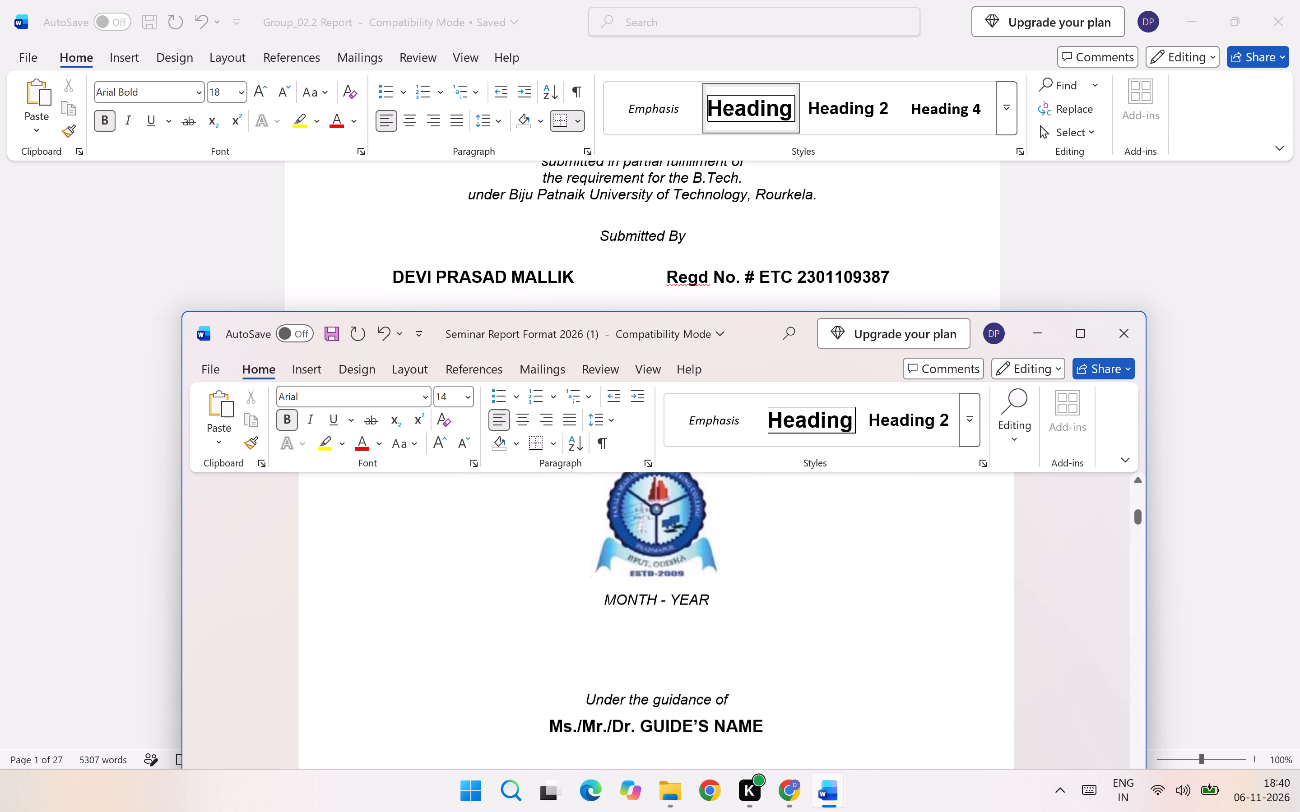
pyautogui.scroll(-1, 774, 610)
pyautogui.click(714, 559)
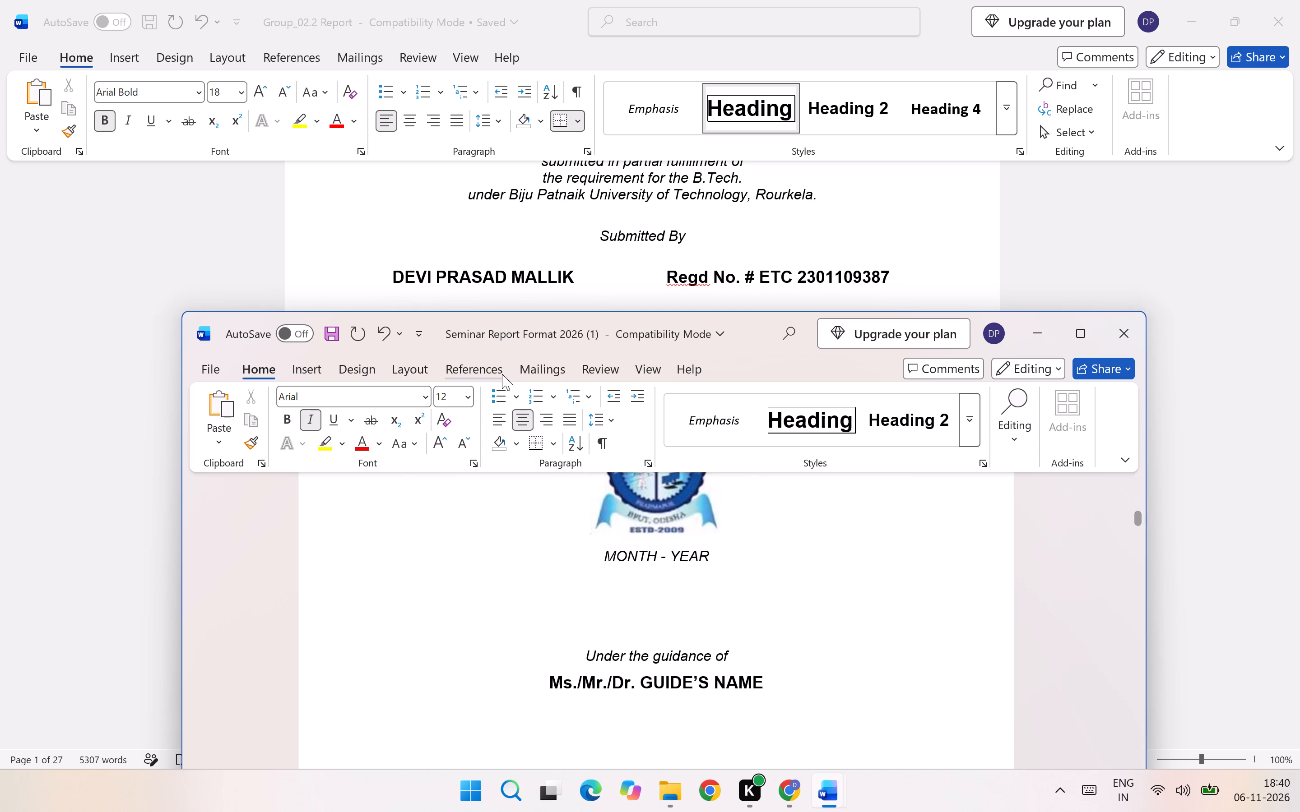
pyautogui.press('BackSpace')
pyautogui.press('BackSpace')
pyautogui.press('BackSpace')
pyautogui.press('BackSpace')
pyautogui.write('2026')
# Replace the MONTH placeholder with NOVEMBER after checking the system calendar, keeping a space before the hyphen.
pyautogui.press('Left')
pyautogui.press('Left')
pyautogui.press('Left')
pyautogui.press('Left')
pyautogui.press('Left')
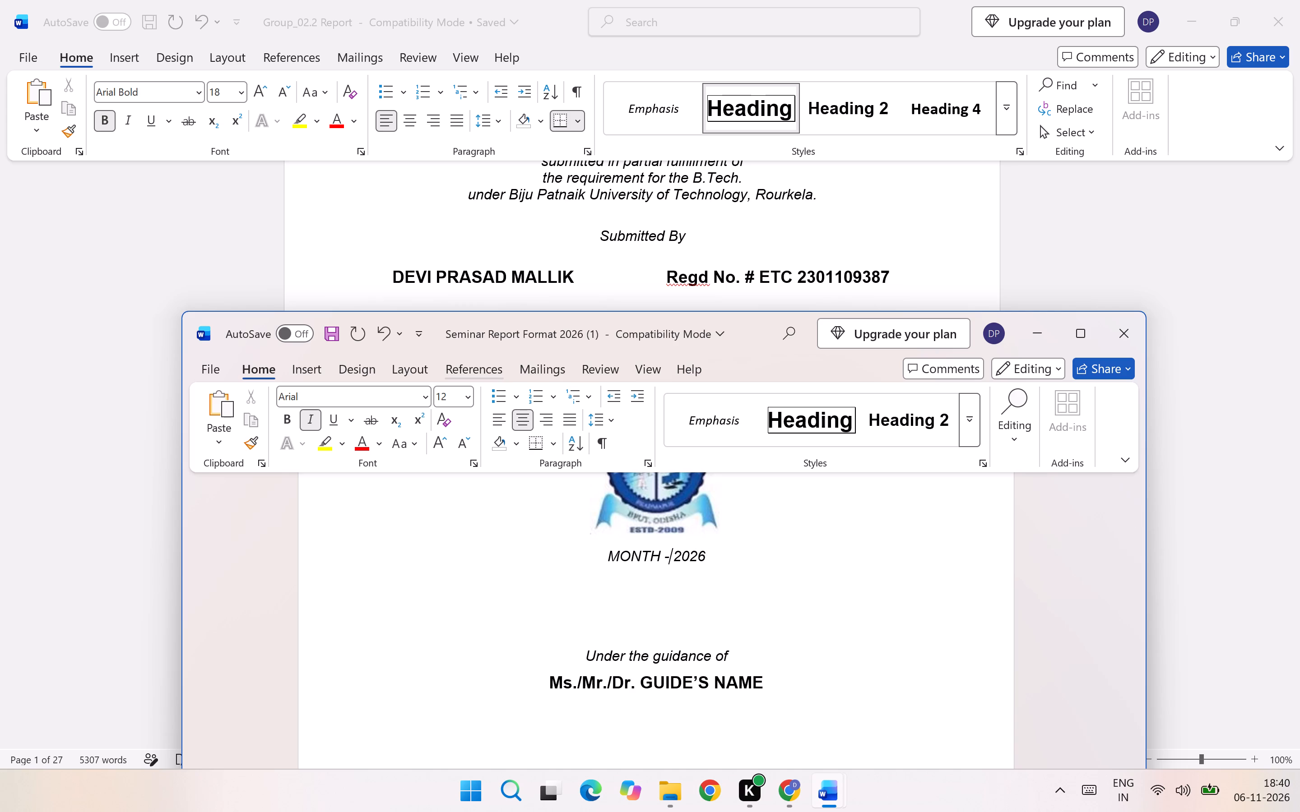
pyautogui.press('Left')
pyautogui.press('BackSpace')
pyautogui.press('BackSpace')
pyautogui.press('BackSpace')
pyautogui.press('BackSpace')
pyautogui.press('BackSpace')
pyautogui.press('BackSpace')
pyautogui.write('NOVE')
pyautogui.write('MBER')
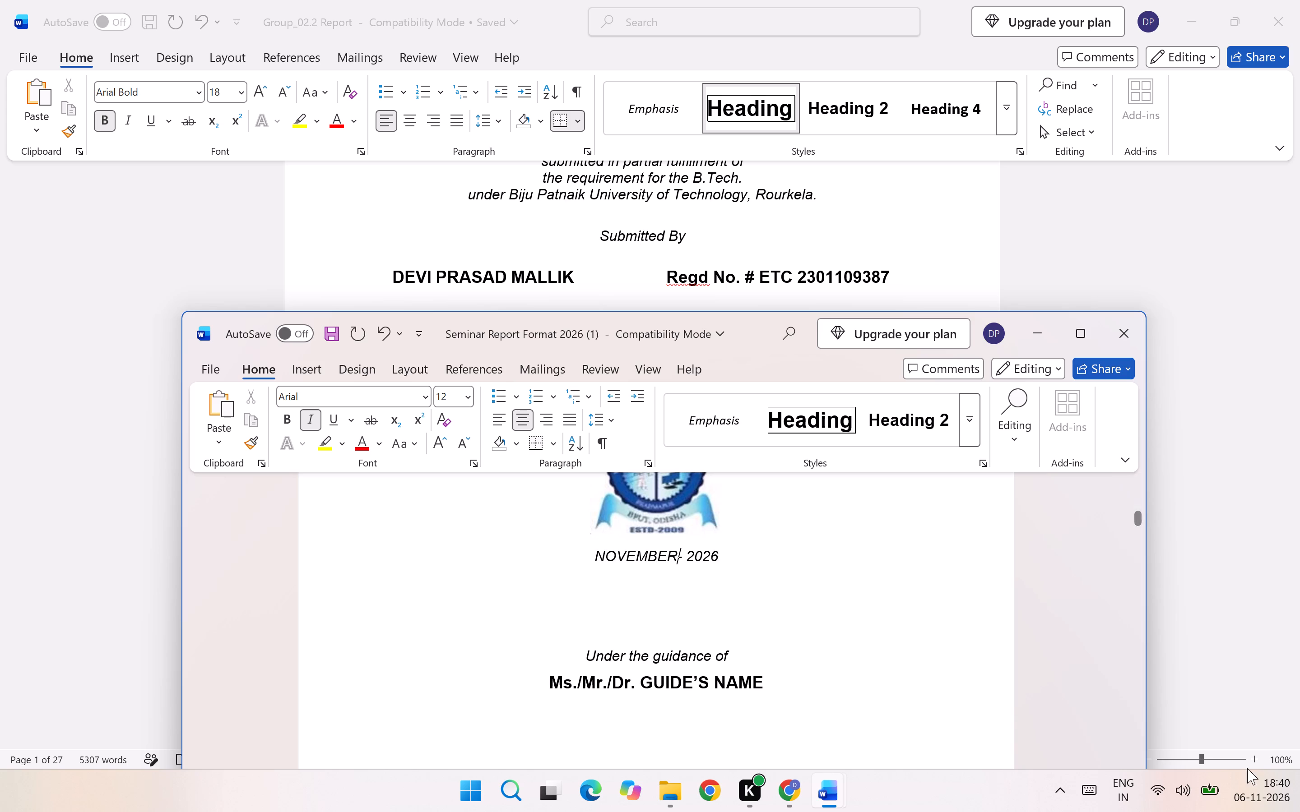
pyautogui.click(1266, 788)
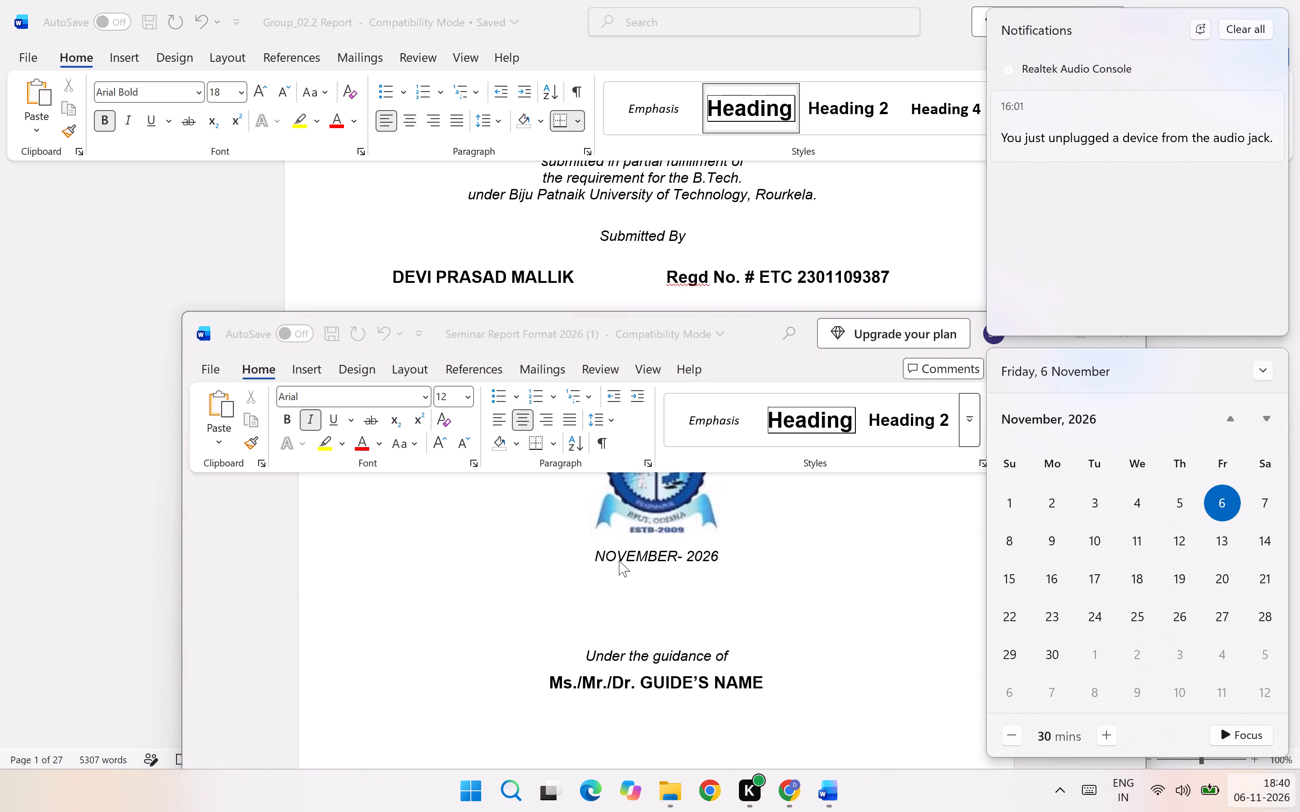
pyautogui.click(676, 555)
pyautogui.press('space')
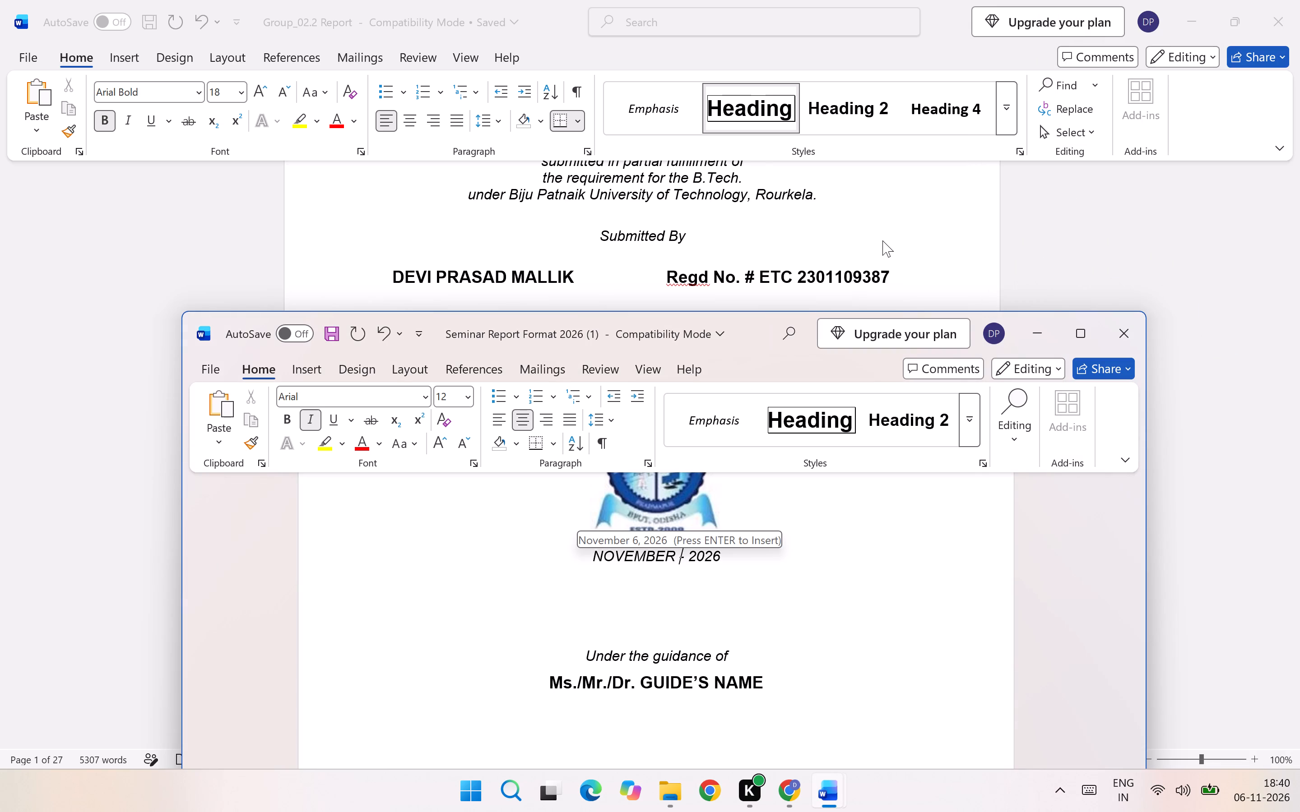
# Bring Group_02.2 Report's guide line into view for reference and reduce the template's "Ms./Mr./Dr. GUIDE'S NAME" placeholder to "Mr.".
pyautogui.scroll(-7, 882, 239)
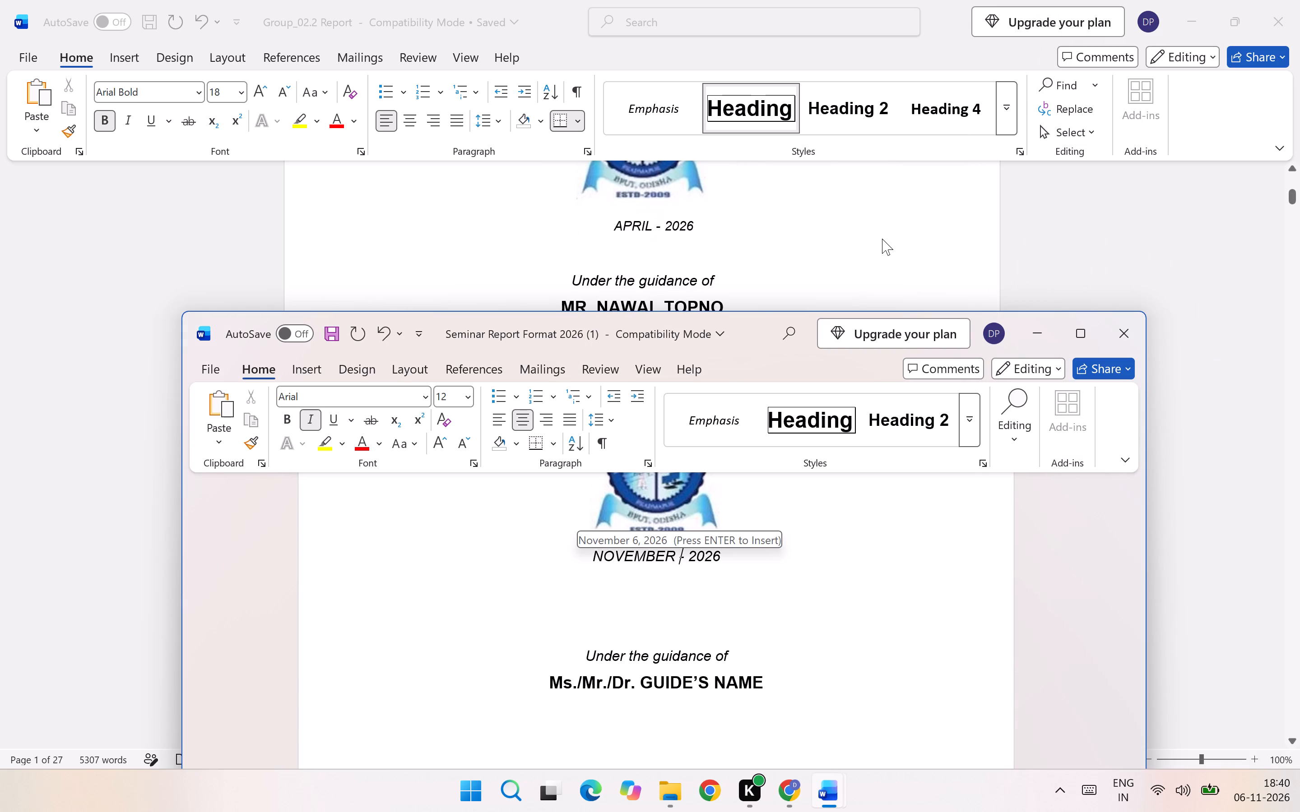
pyautogui.click(781, 644)
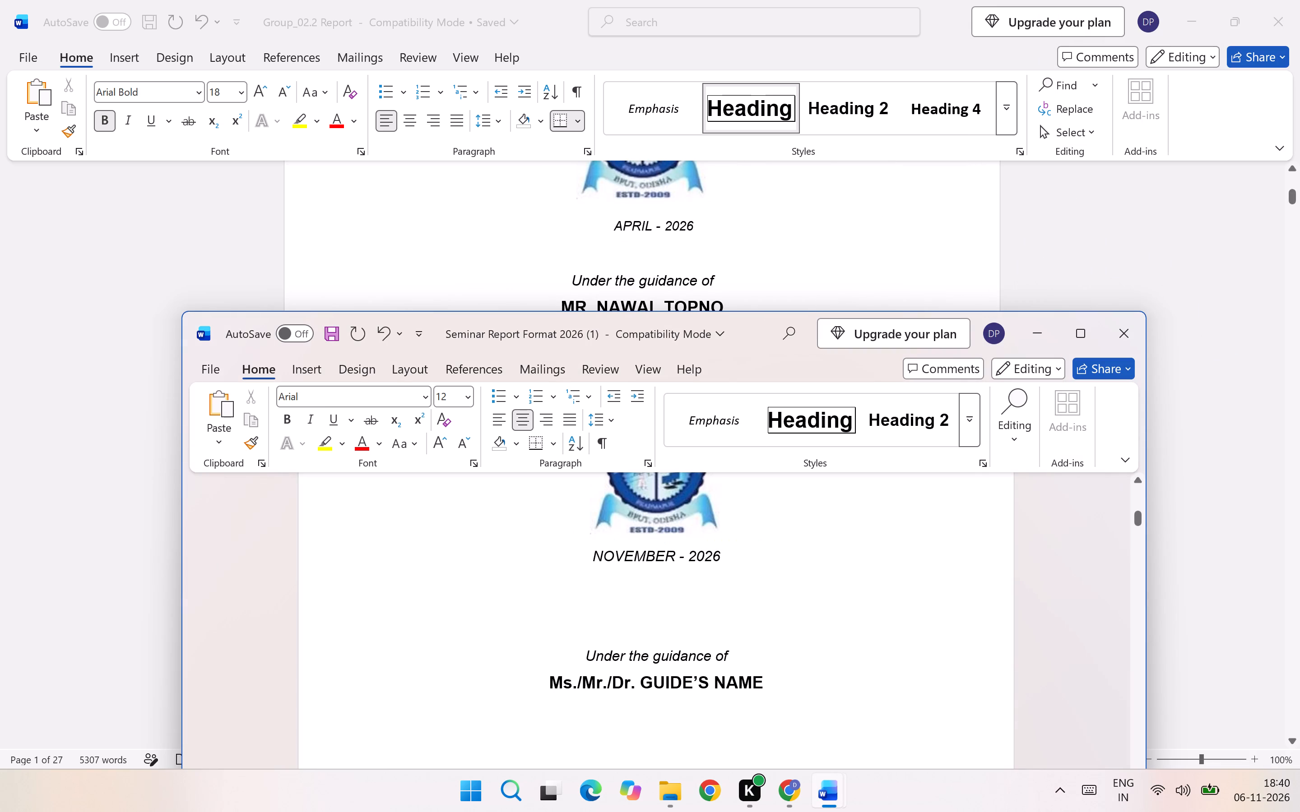
pyautogui.scroll(-2, 780, 623)
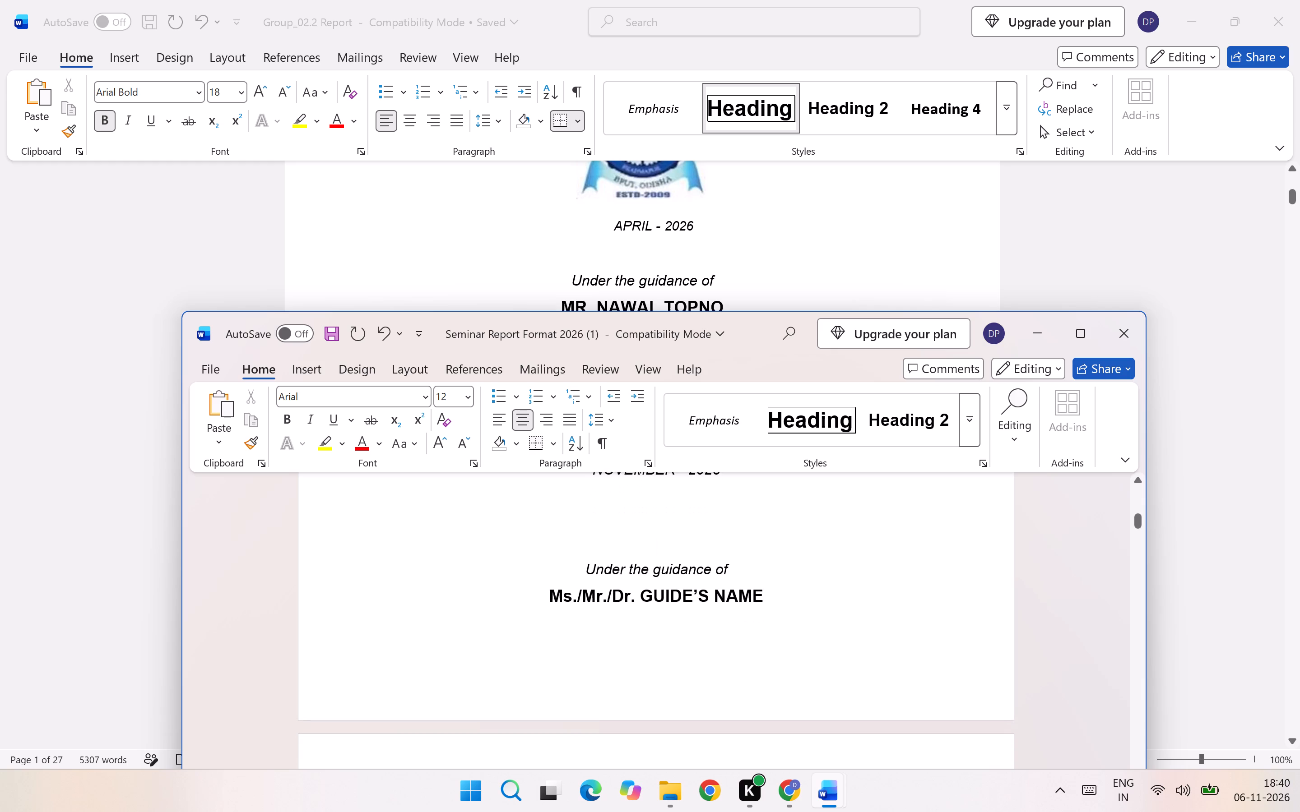
pyautogui.moveTo(765, 593); pyautogui.dragTo(613, 606)
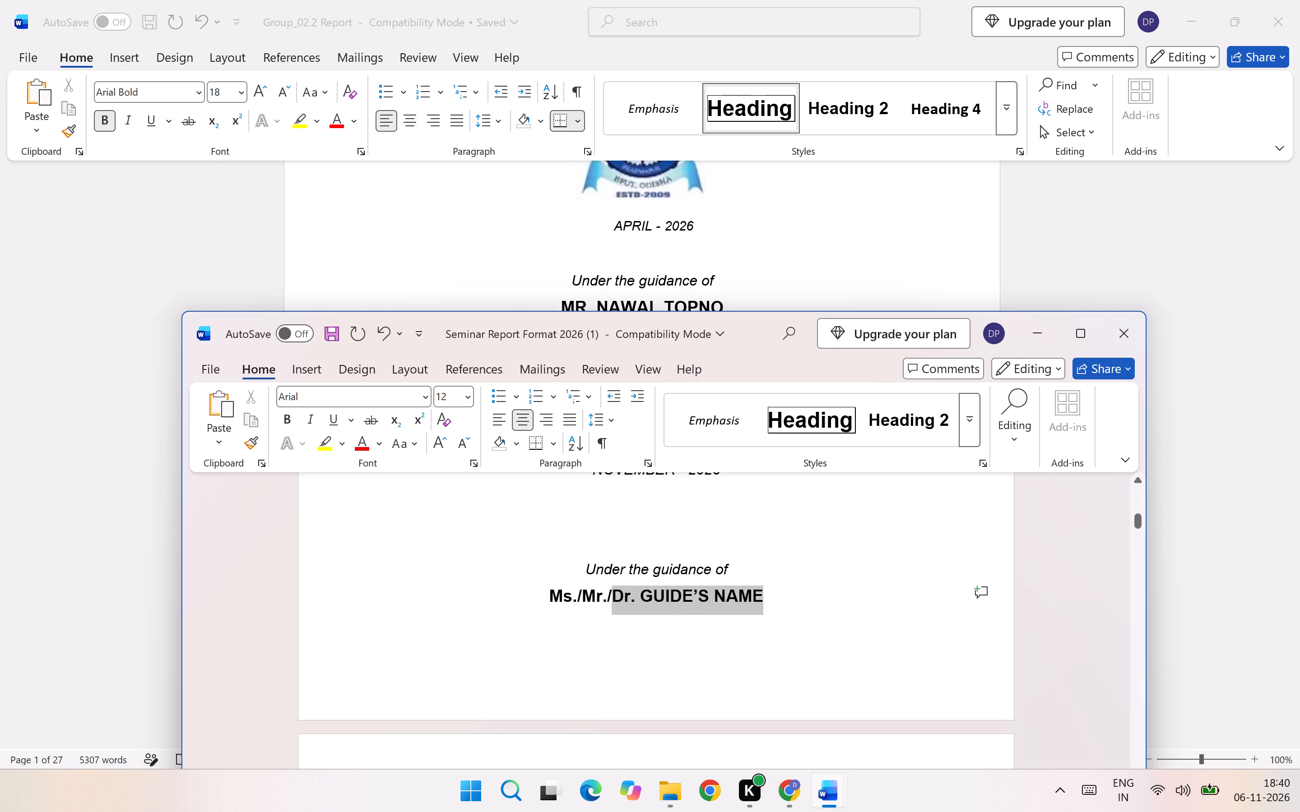
pyautogui.moveTo(613, 606); pyautogui.dragTo(603, 611)
pyautogui.moveTo(603, 611); pyautogui.dragTo(608, 604)
pyautogui.press('BackSpace')
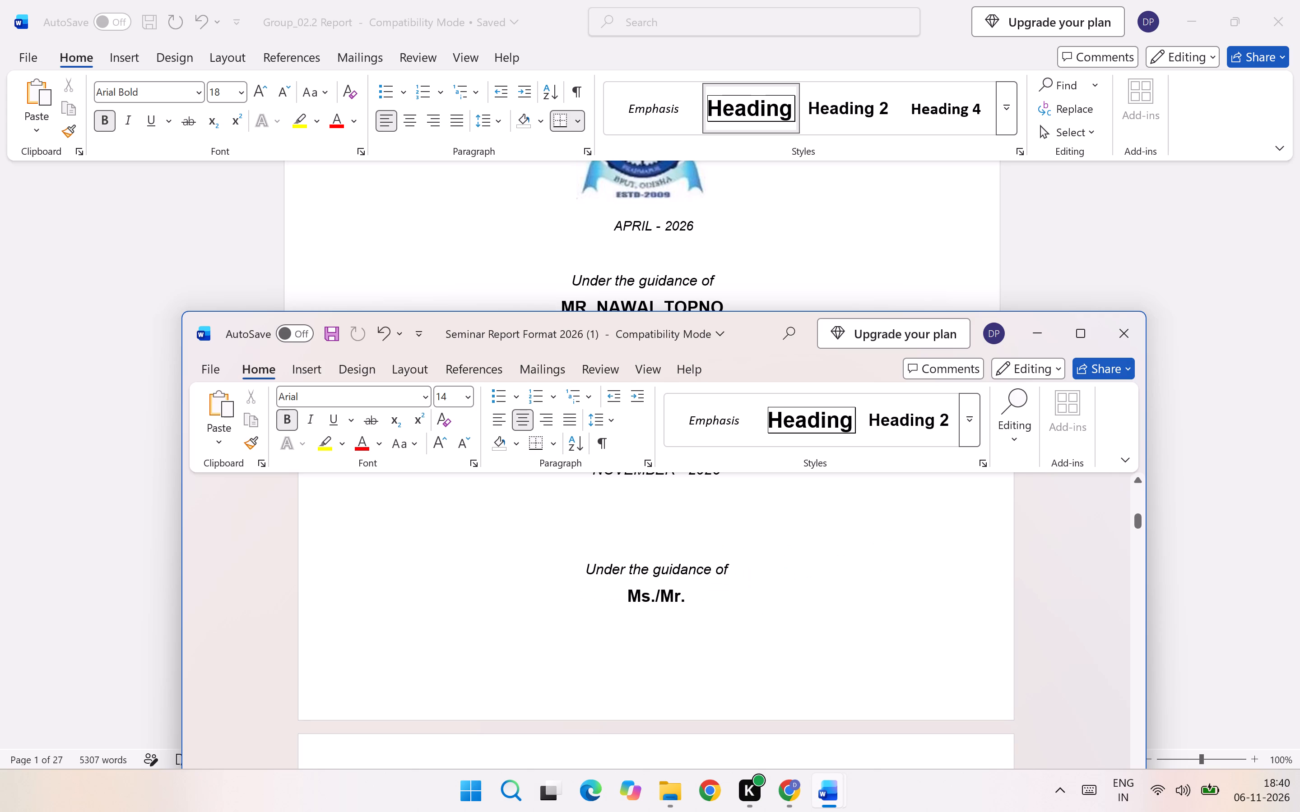
pyautogui.click(661, 593)
pyautogui.press('BackSpace')
pyautogui.press('BackSpace')
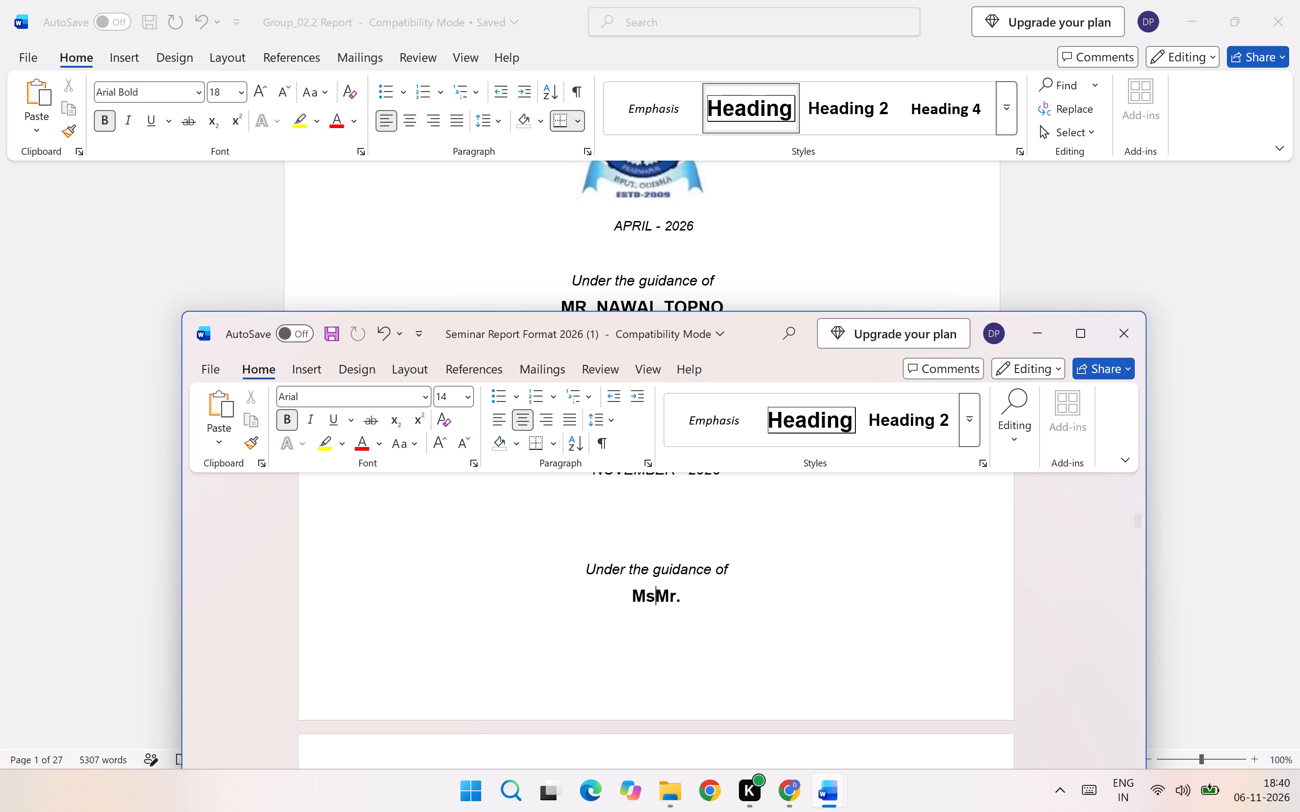
pyautogui.press('BackSpace')
pyautogui.press('BackSpace')
# Enter the seminar guide's name in capitals after "Mr." under "Under the guidance of".
pyautogui.click(685, 598)
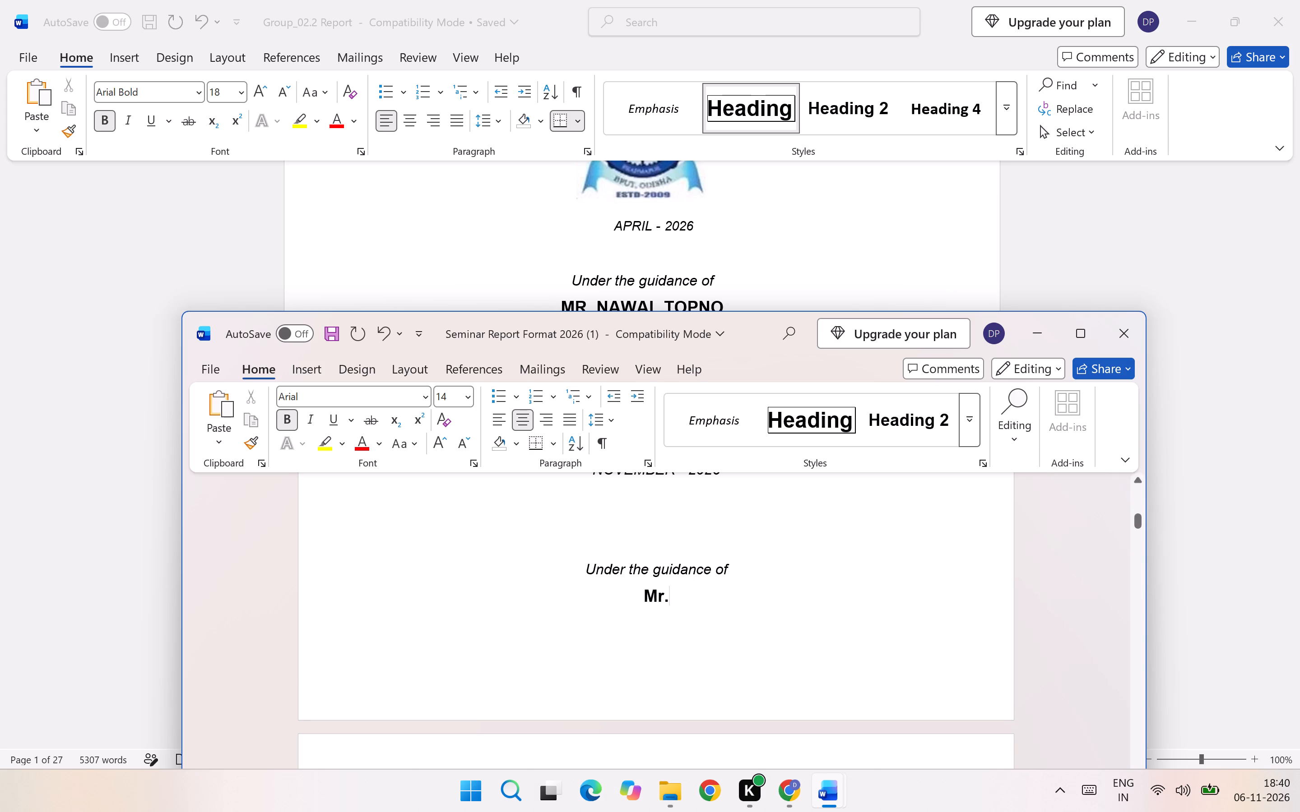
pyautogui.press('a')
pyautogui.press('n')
pyautogui.press('BackSpace')
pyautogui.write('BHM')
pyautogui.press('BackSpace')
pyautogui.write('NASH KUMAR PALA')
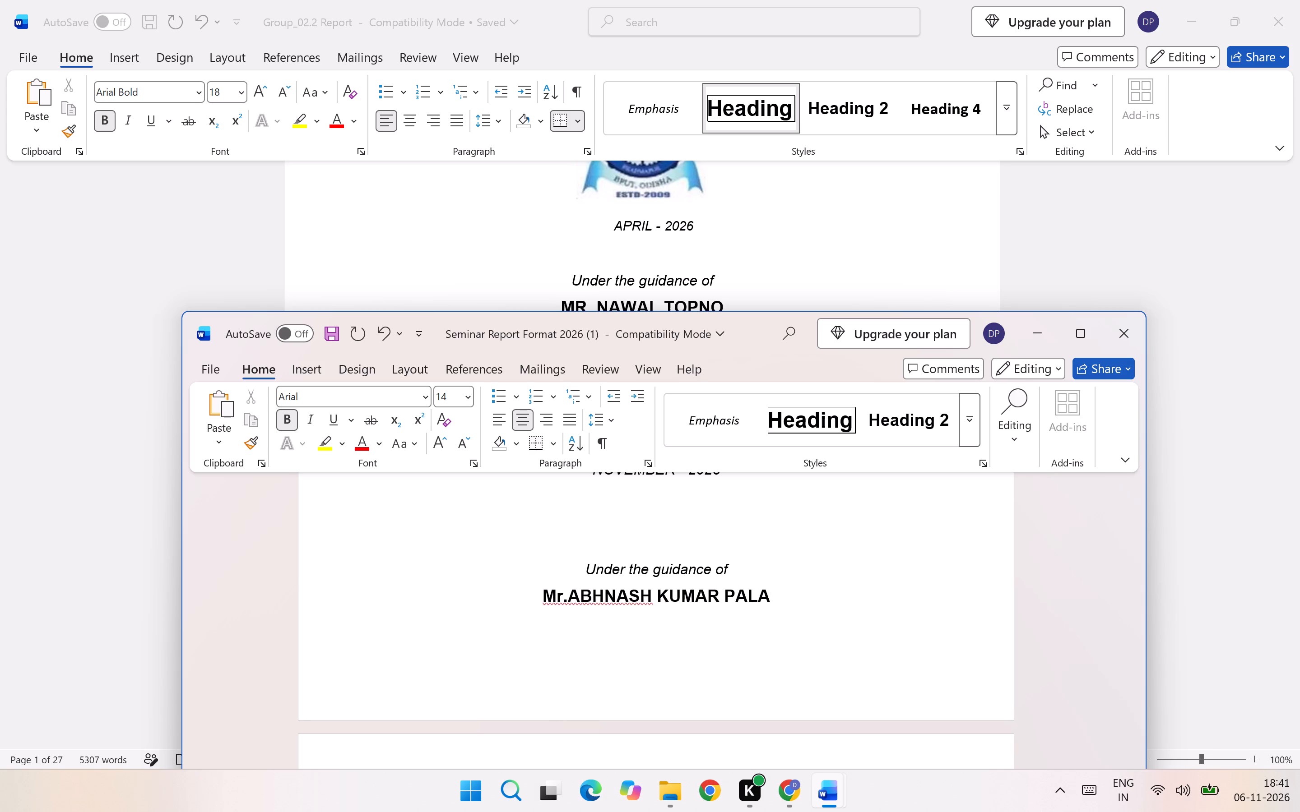
# Delete the blank lines between the student's name line and the college logo on the template's cover.
pyautogui.scroll(3, 734, 593)
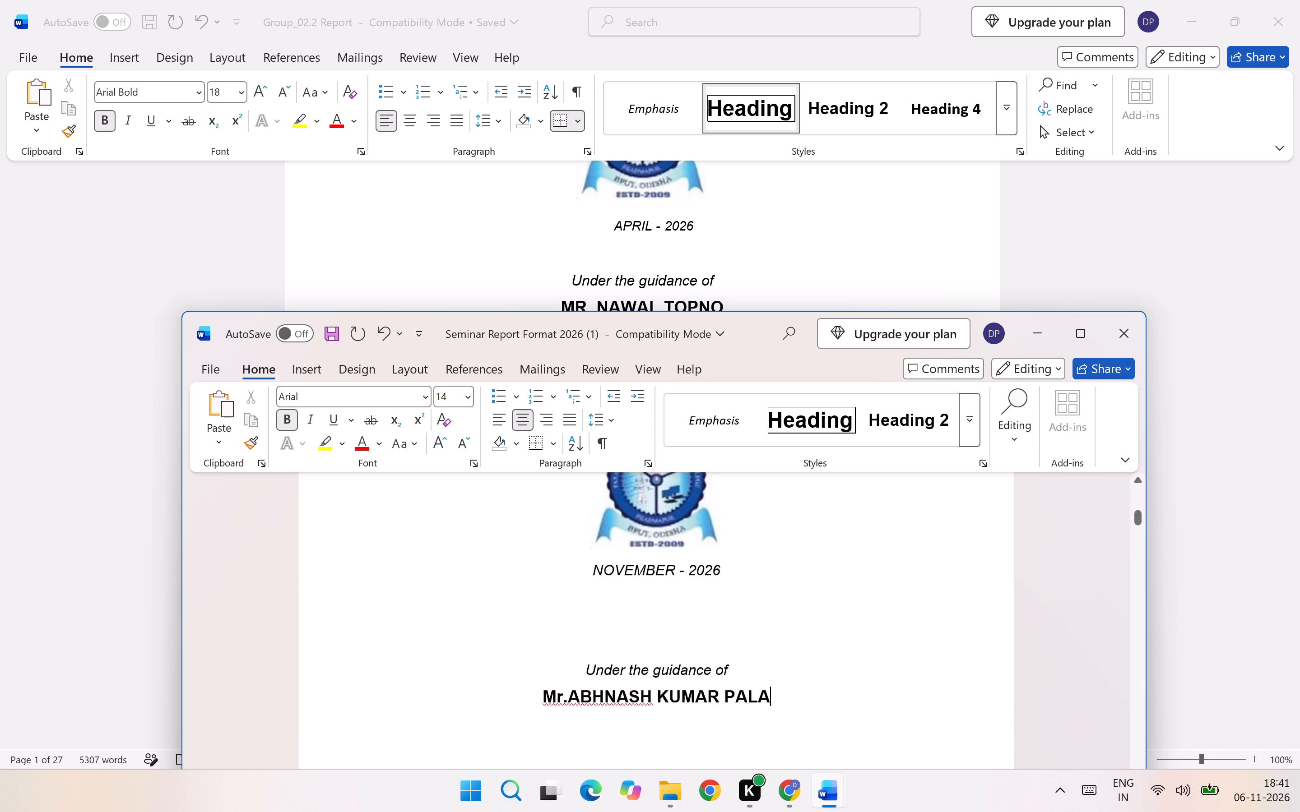
pyautogui.scroll(3, 629, 641)
pyautogui.scroll(2, 582, 616)
pyautogui.doubleClick(532, 638)
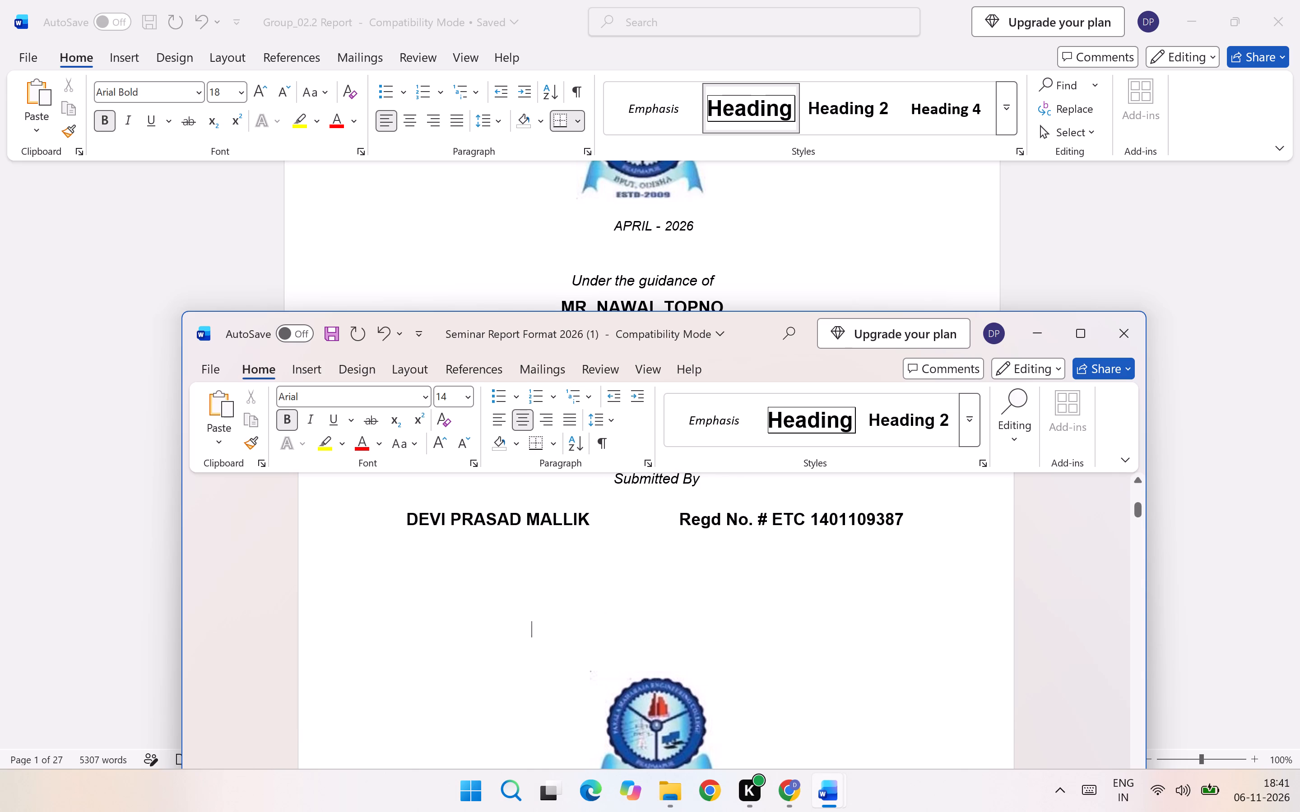
pyautogui.click(553, 669)
pyautogui.press('BackSpace')
pyautogui.press('BackSpace')
pyautogui.press('BackSpace')
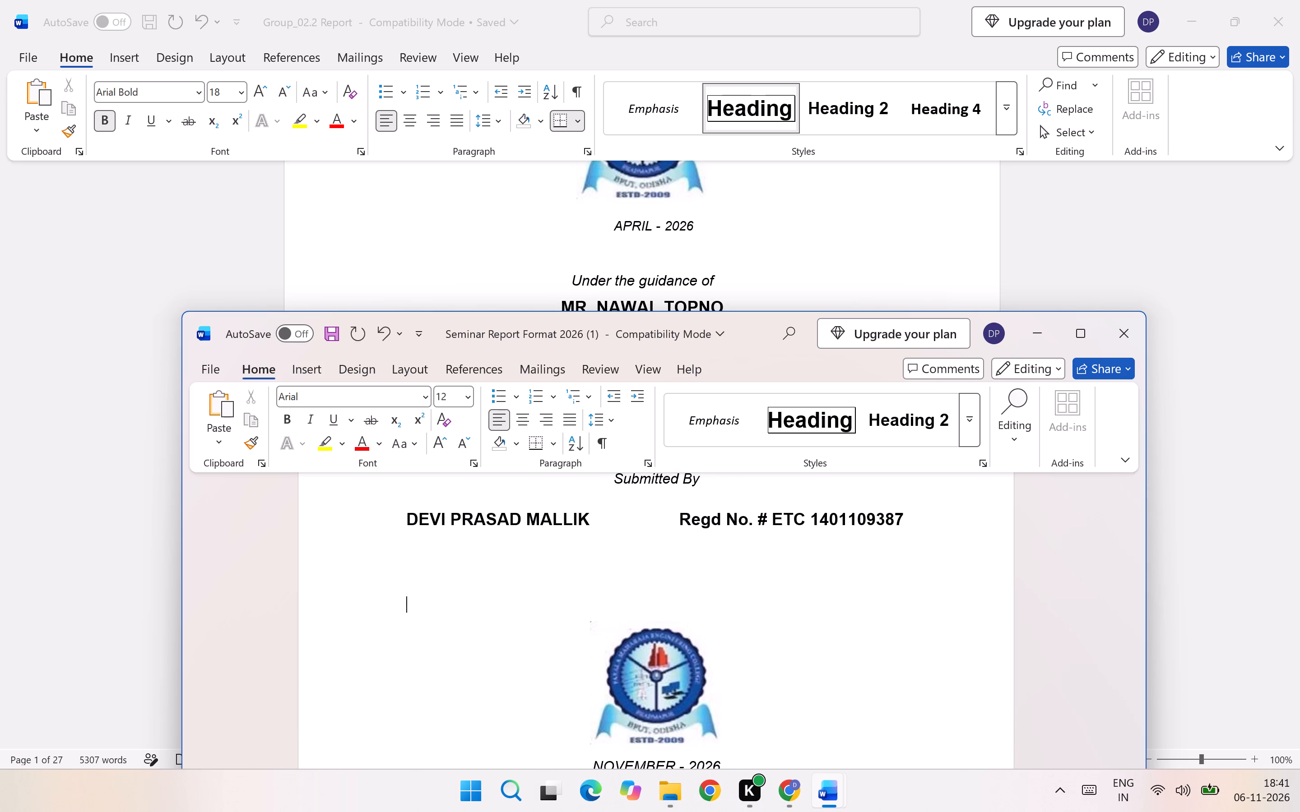
pyautogui.scroll(-7, 547, 656)
pyautogui.scroll(6, 545, 660)
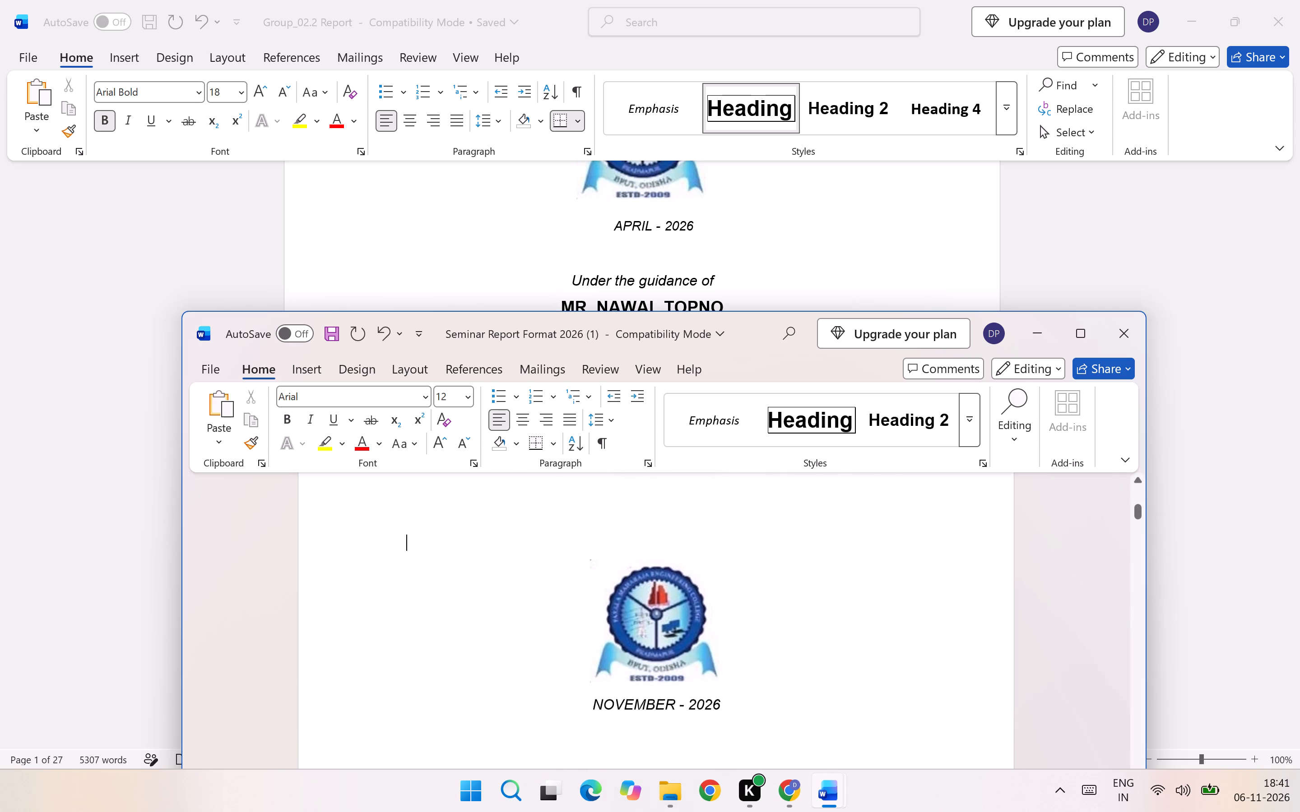
pyautogui.press('BackSpace')
pyautogui.press('BackSpace')
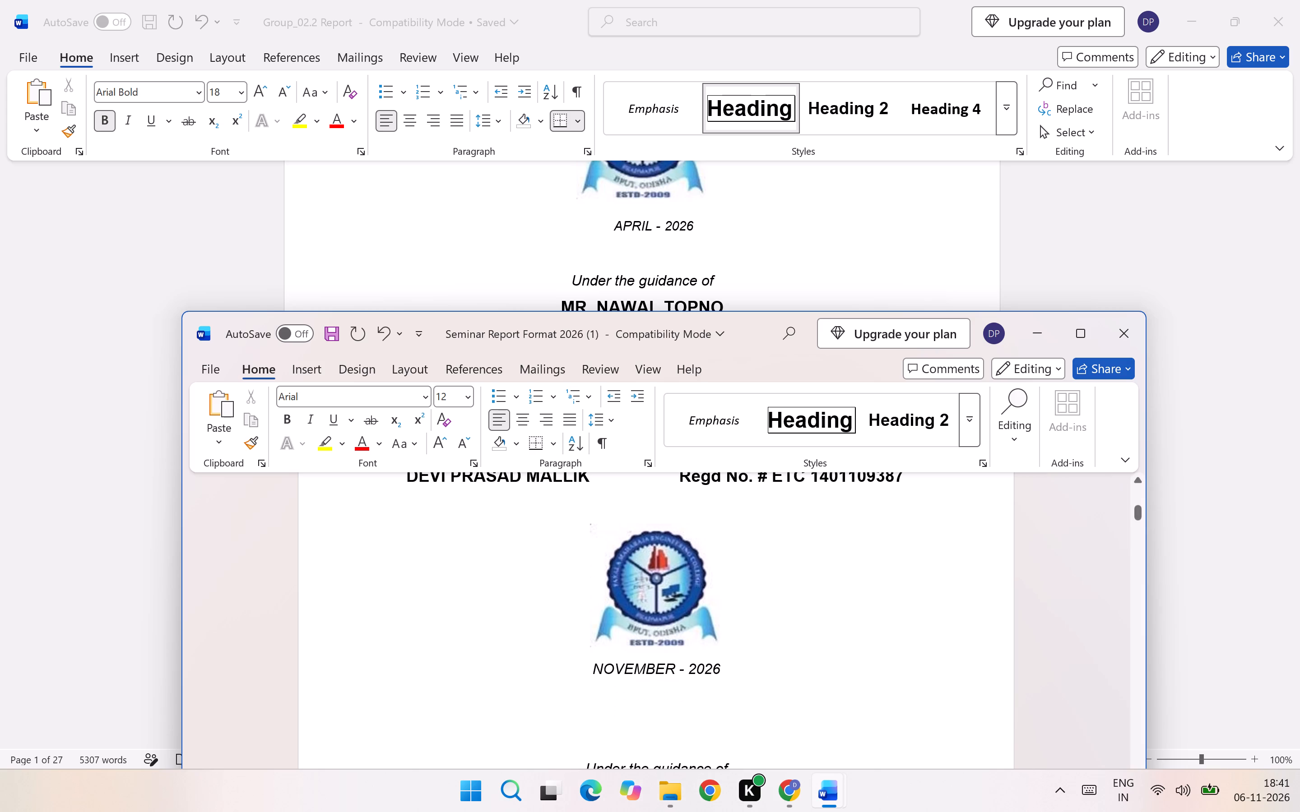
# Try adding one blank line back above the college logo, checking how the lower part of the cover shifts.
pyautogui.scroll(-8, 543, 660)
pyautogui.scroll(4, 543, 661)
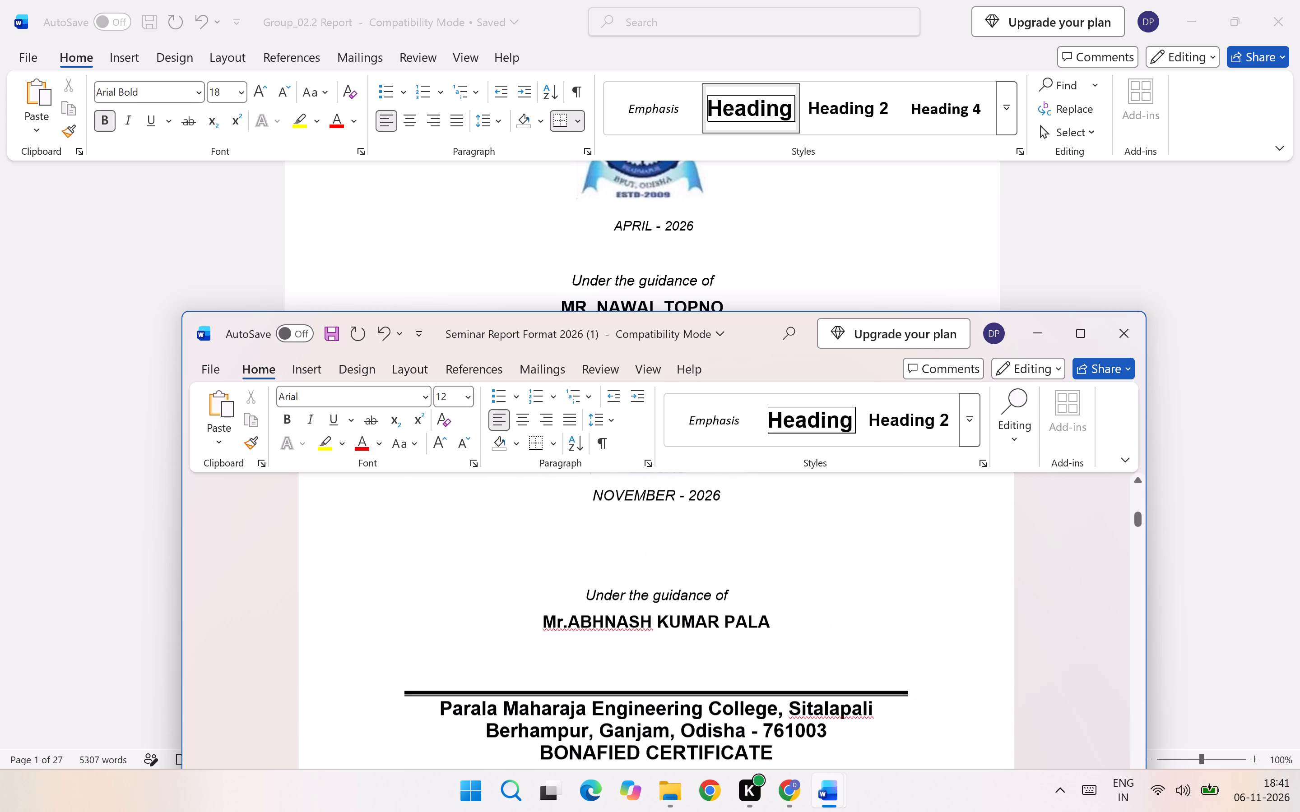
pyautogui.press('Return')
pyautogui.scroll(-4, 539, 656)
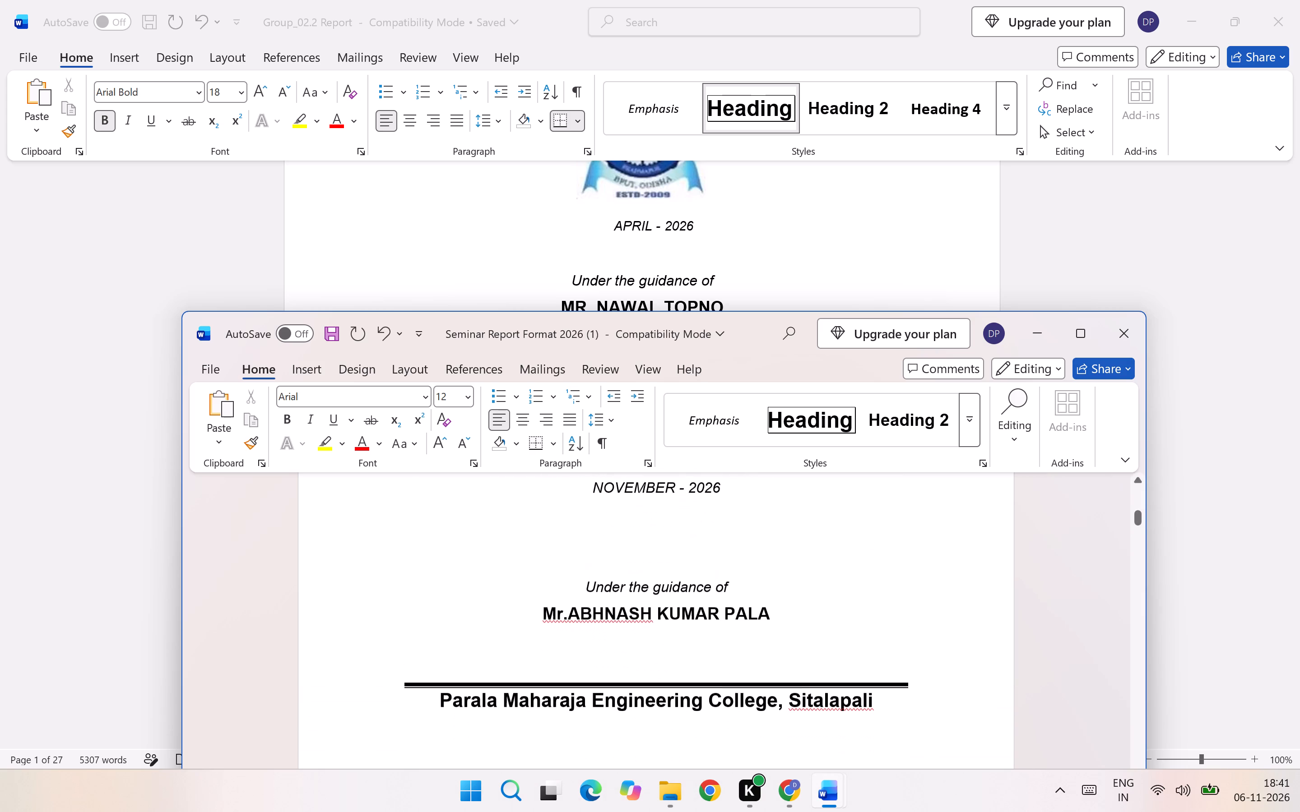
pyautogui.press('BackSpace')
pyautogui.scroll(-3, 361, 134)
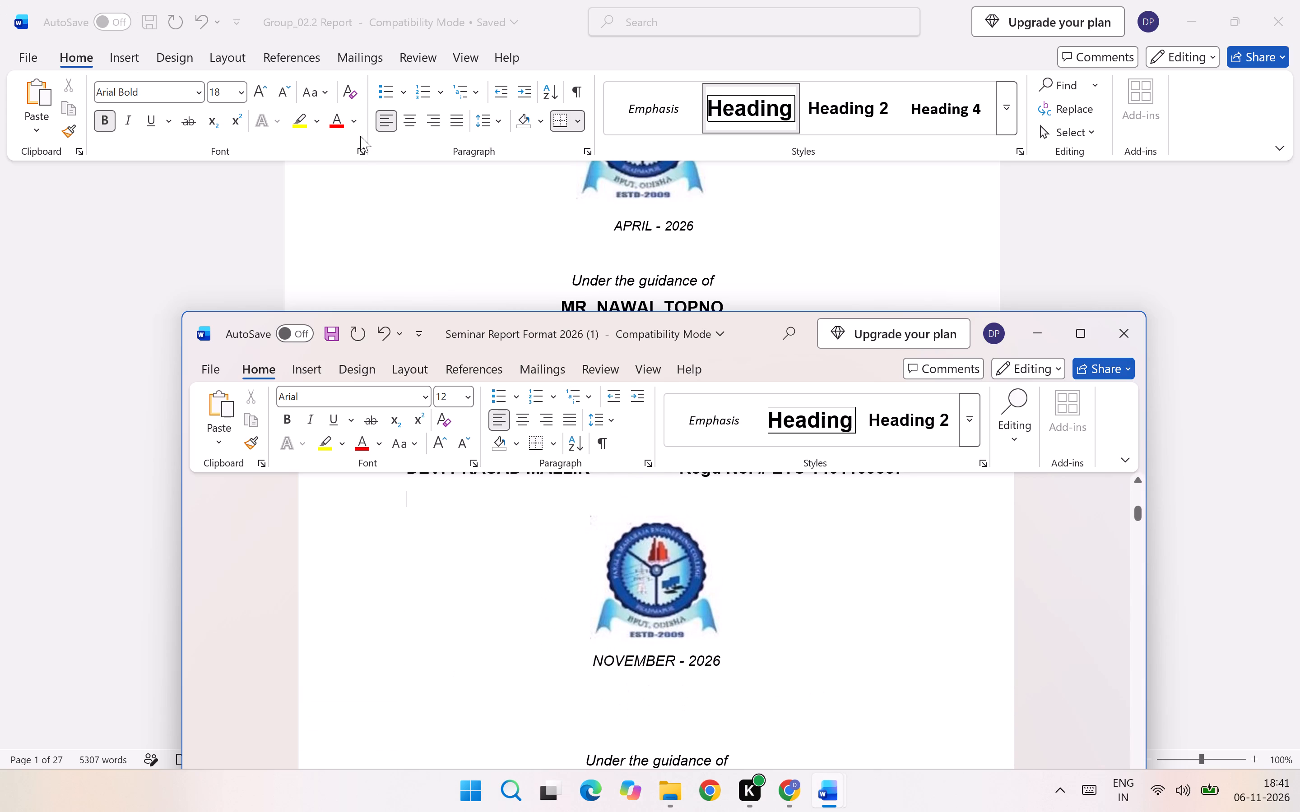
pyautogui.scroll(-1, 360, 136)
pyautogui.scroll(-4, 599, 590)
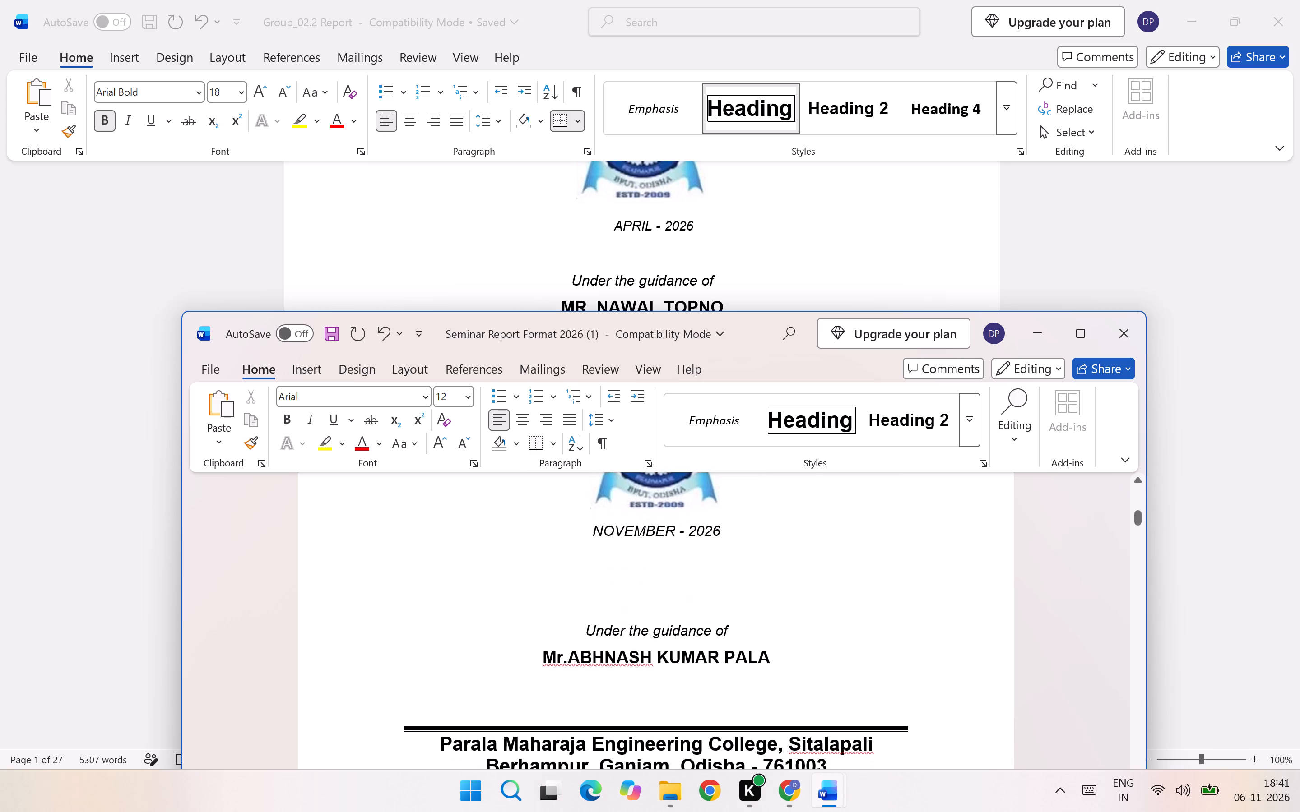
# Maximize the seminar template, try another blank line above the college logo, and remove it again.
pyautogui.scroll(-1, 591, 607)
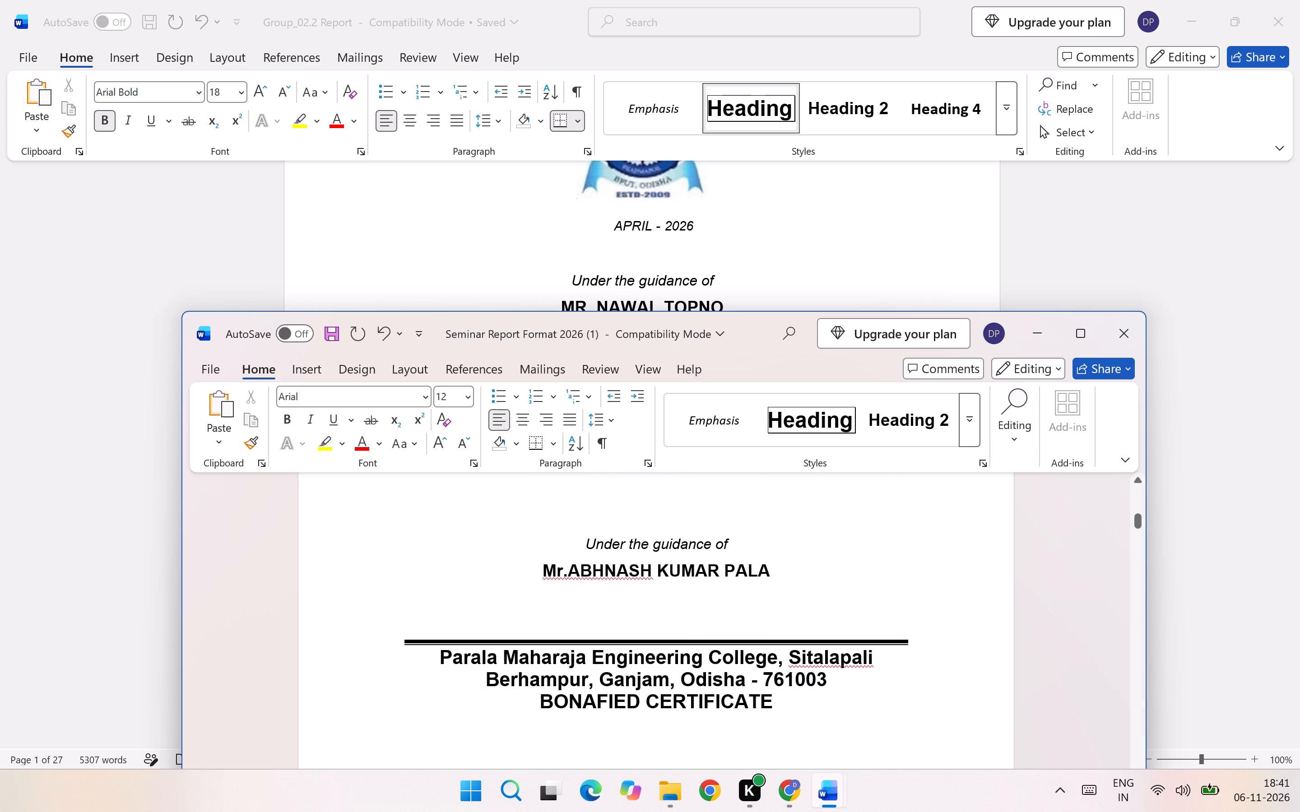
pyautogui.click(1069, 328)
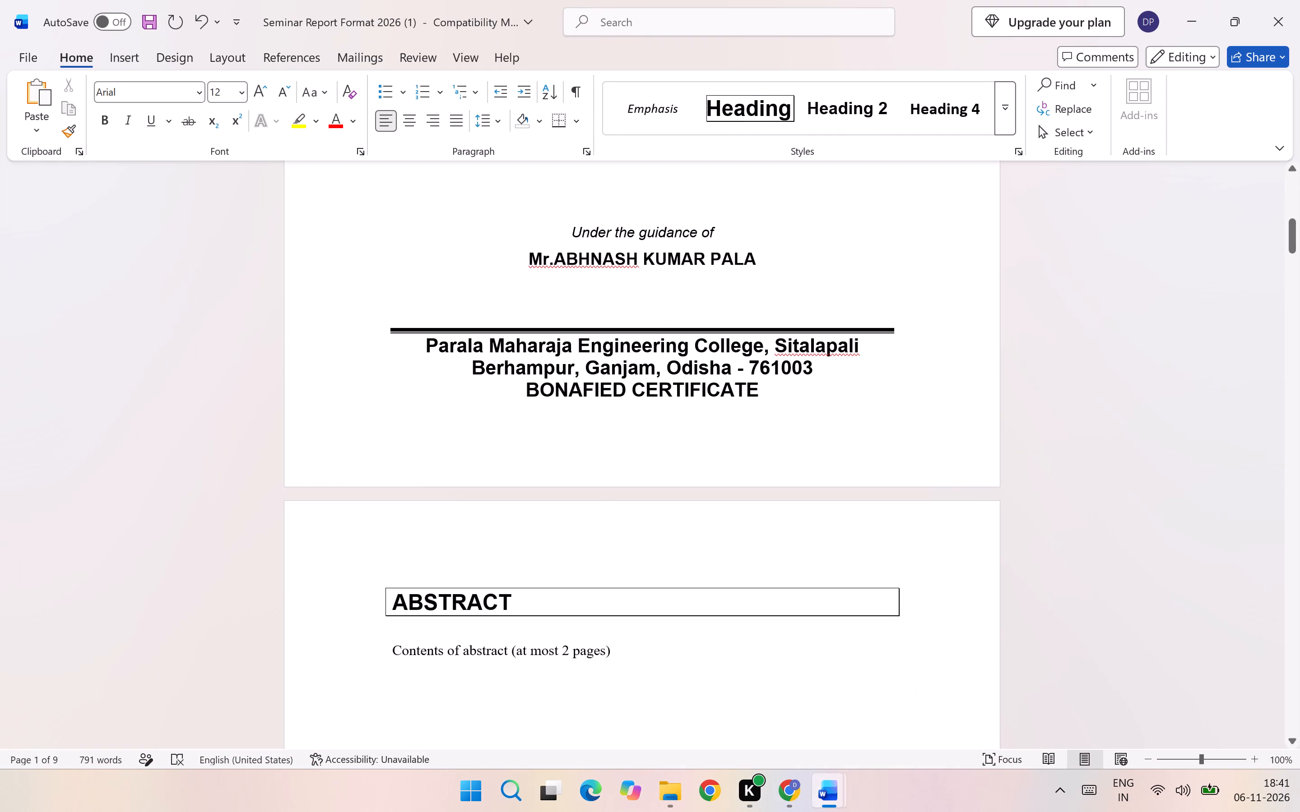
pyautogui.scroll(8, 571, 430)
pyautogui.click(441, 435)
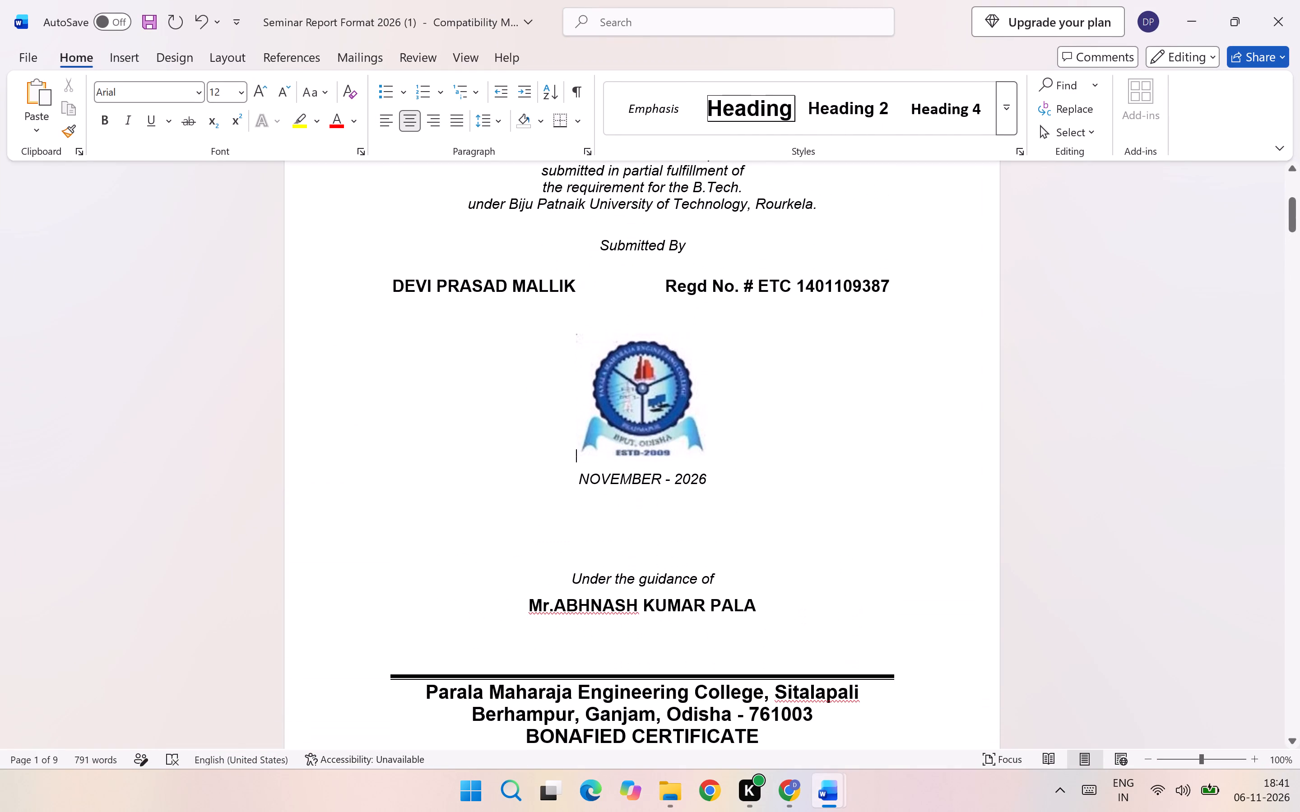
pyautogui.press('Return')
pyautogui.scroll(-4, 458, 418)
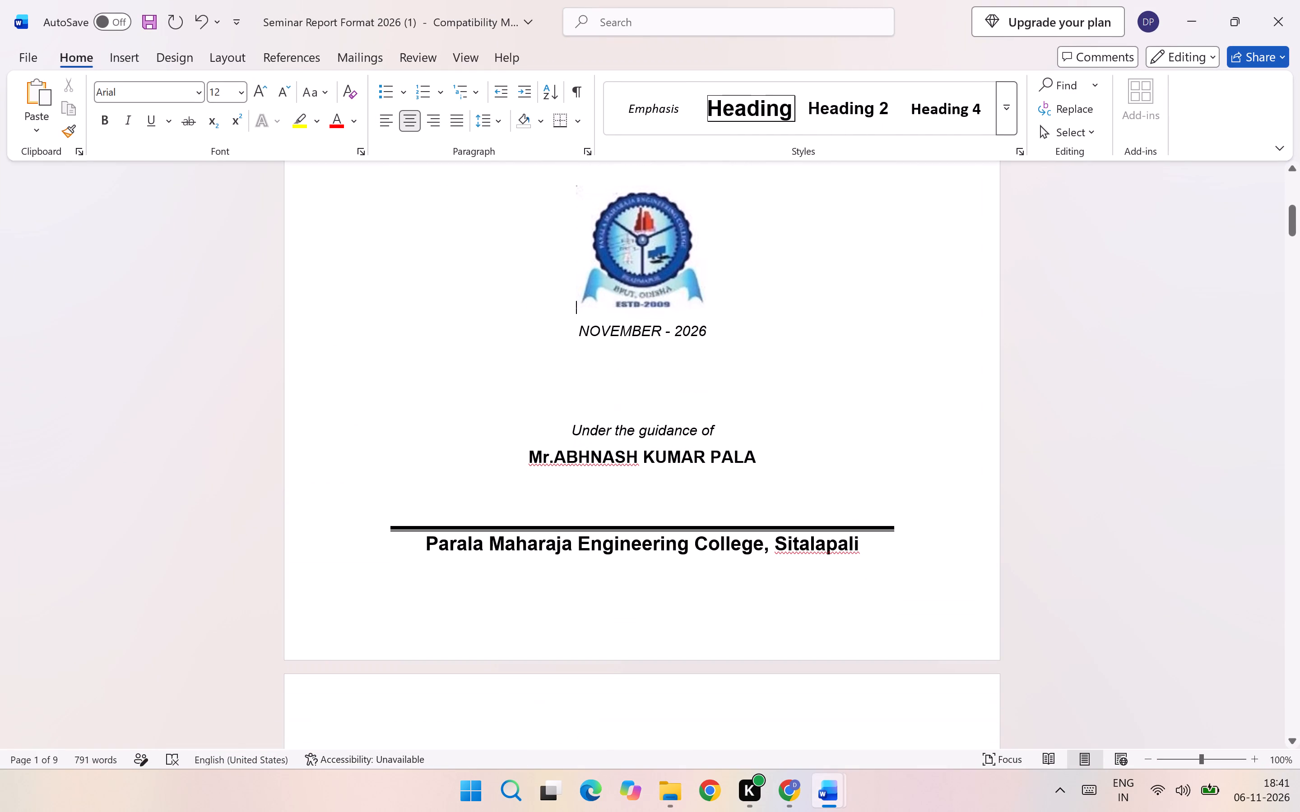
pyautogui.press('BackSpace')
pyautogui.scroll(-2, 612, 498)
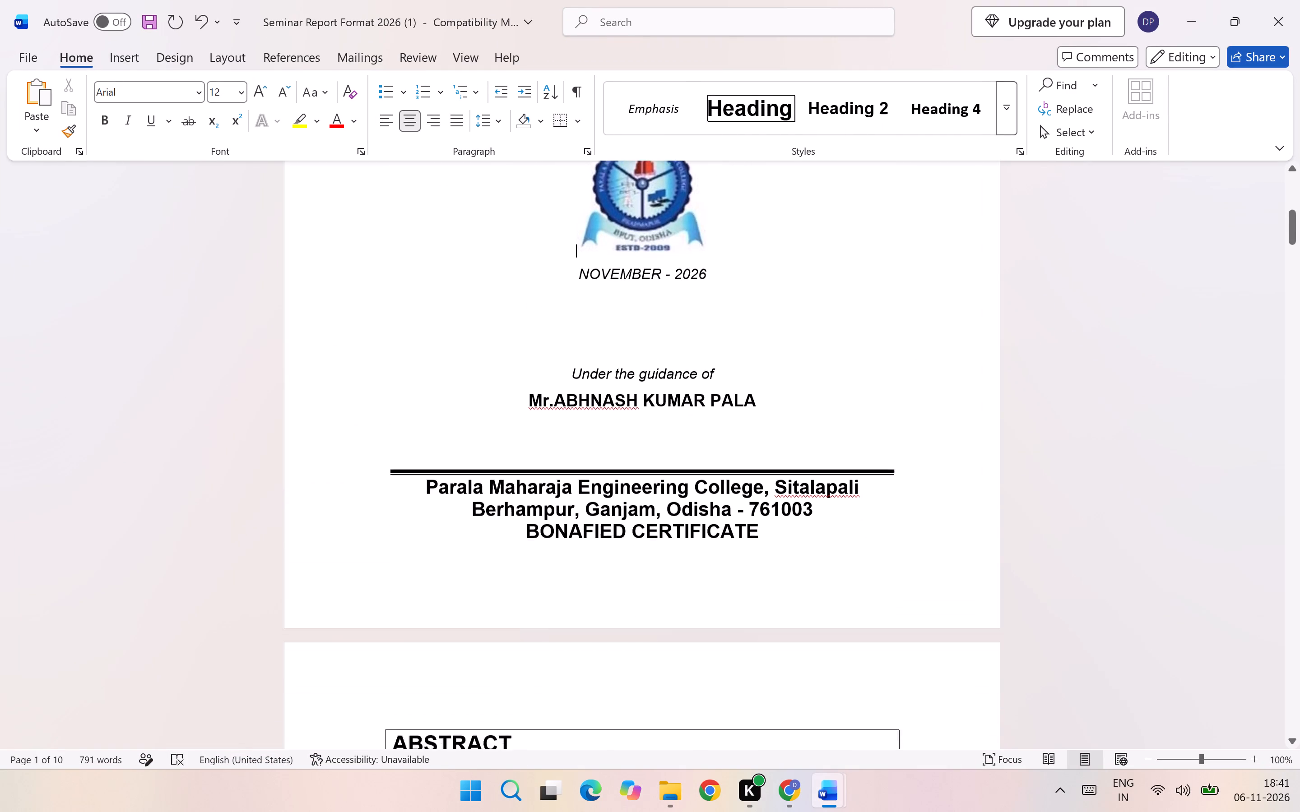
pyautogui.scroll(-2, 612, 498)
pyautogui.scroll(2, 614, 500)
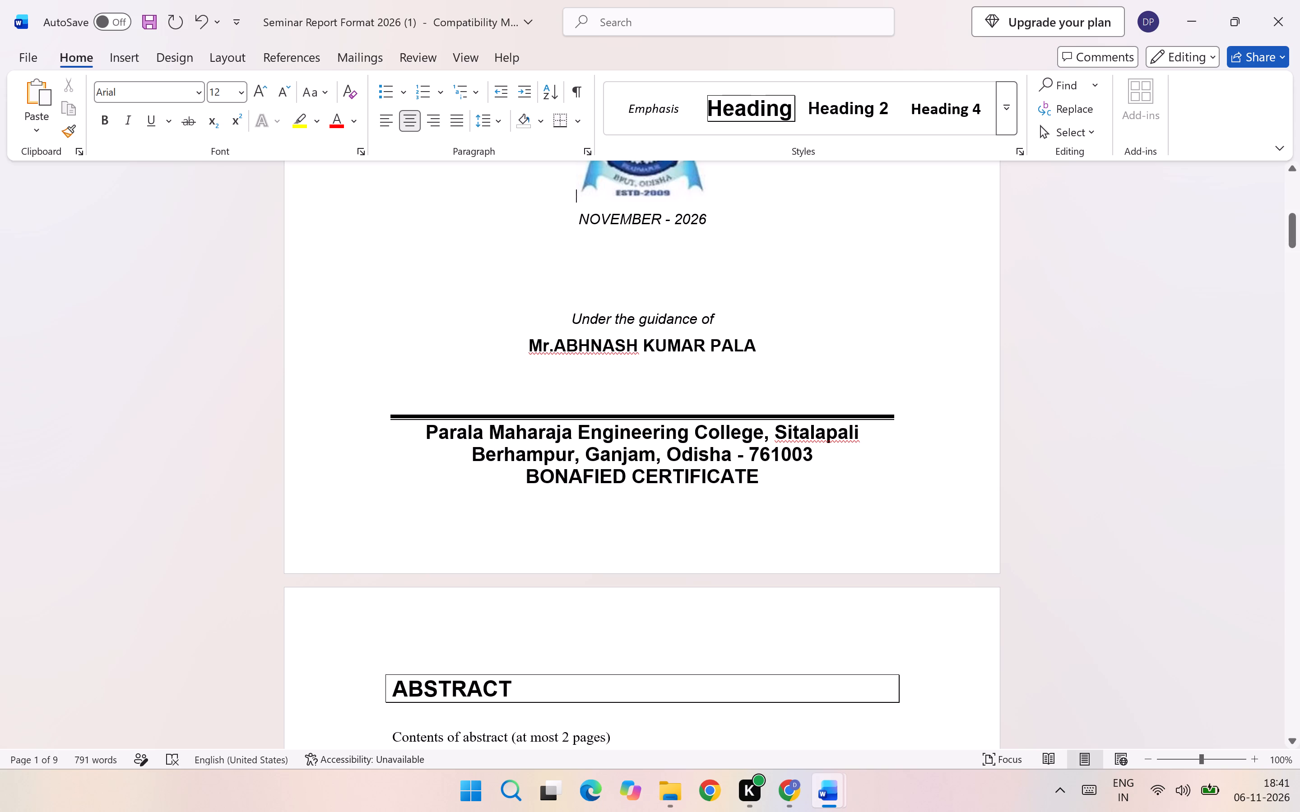
# Add a line break after the "Berhampur, Ganjam, Odisha - 761003" address line to push "BONAFIED CERTIFICATE" onto its own page.
pyautogui.click(470, 249)
pyautogui.click(409, 286)
pyautogui.click(422, 331)
pyautogui.click(822, 462)
pyautogui.press('Return')
pyautogui.scroll(1, 877, 446)
pyautogui.scroll(-3, 880, 454)
pyautogui.scroll(-4, 725, 462)
pyautogui.scroll(2, 720, 456)
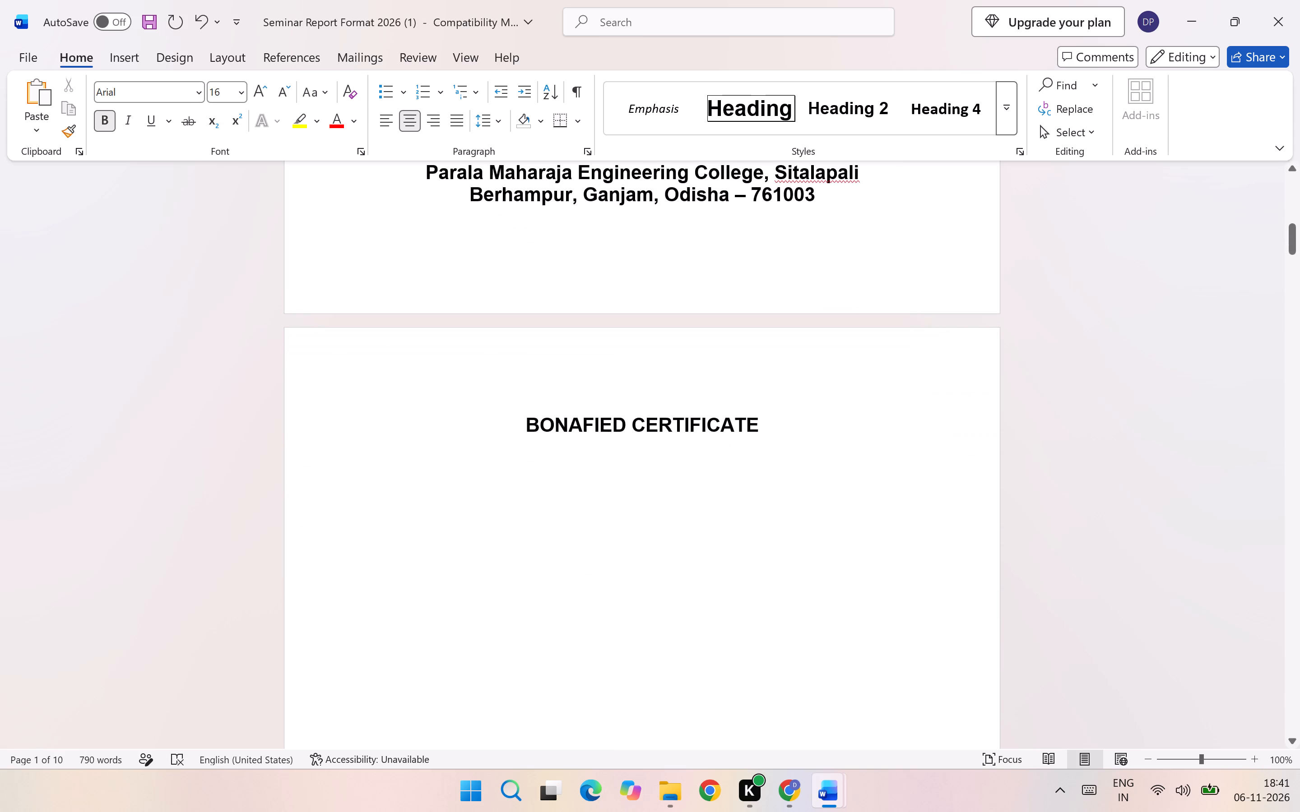
pyautogui.scroll(11, 720, 456)
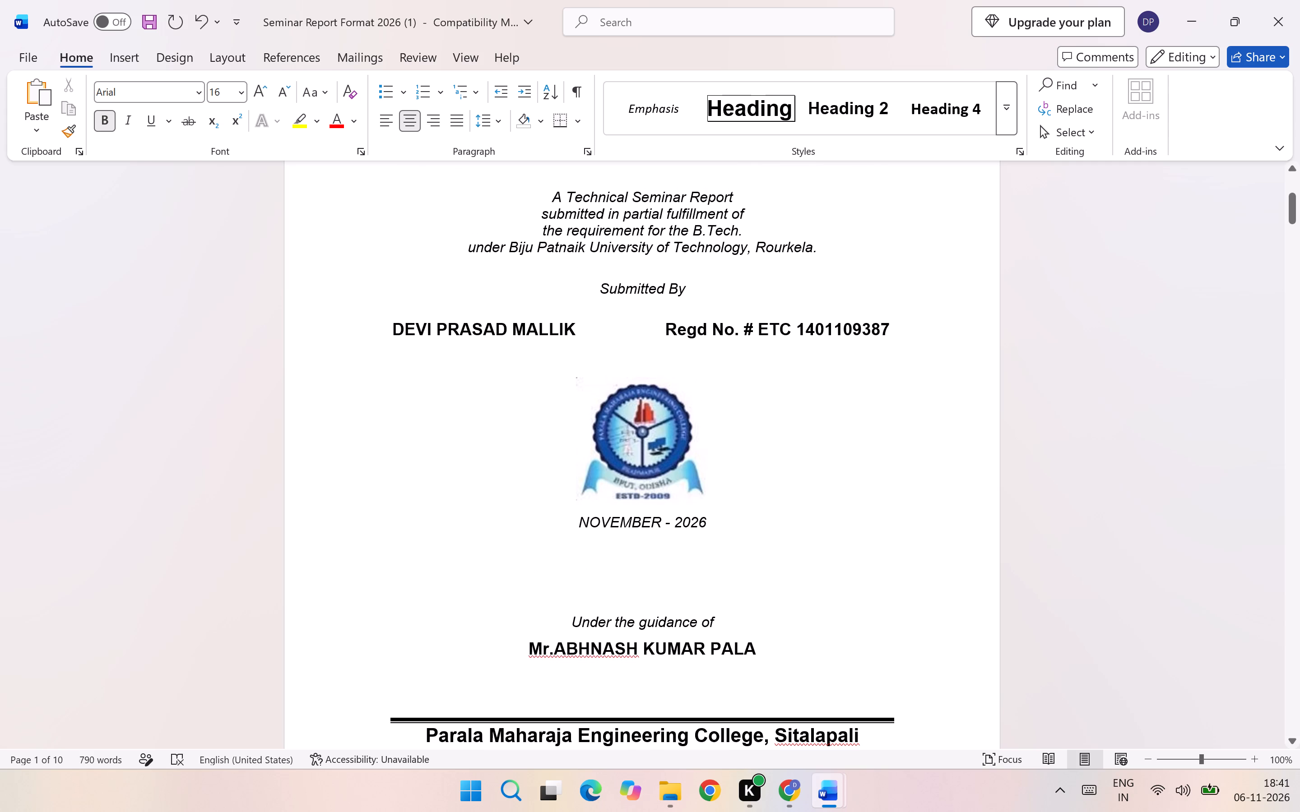
pyautogui.scroll(1, 709, 500)
pyautogui.scroll(-10, 710, 495)
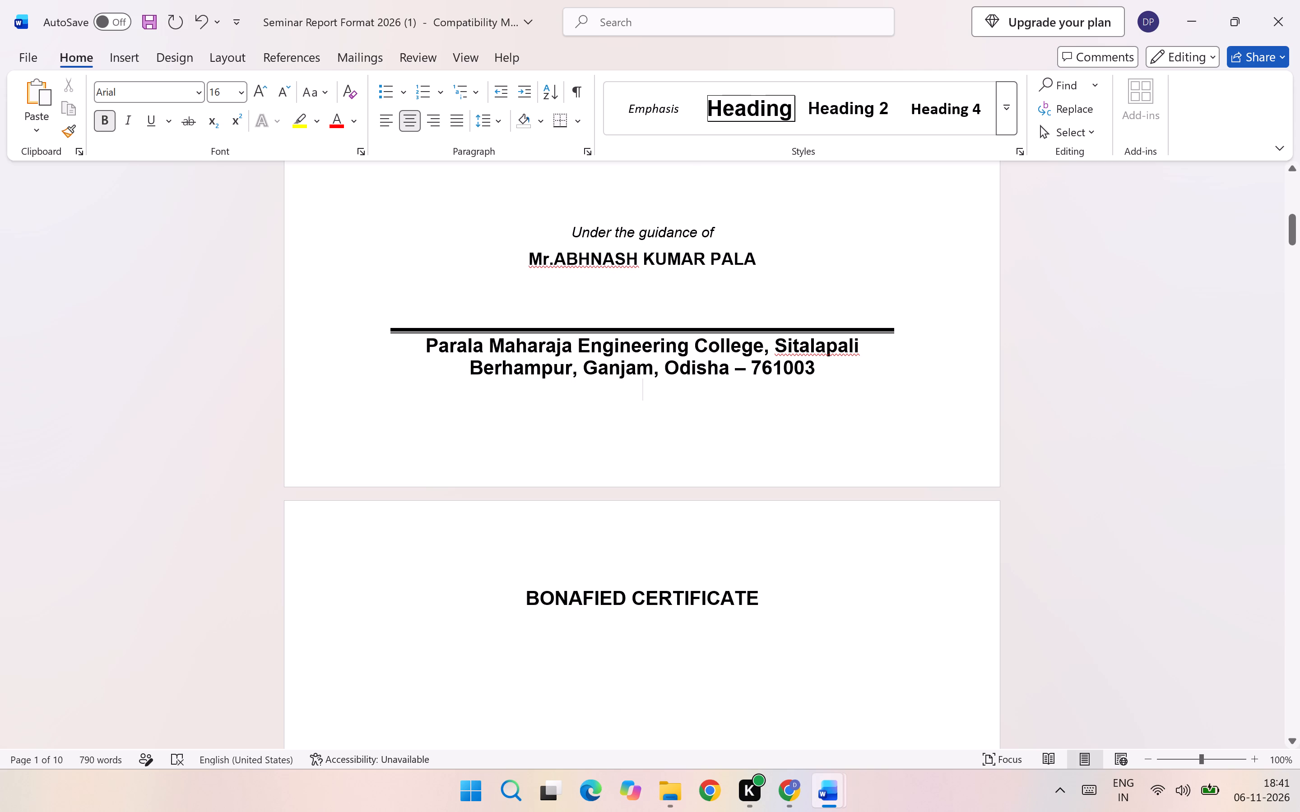
# Correct the spelling of the guide's first name on the cover by inserting the missing "I" after the "H".
pyautogui.click(590, 257)
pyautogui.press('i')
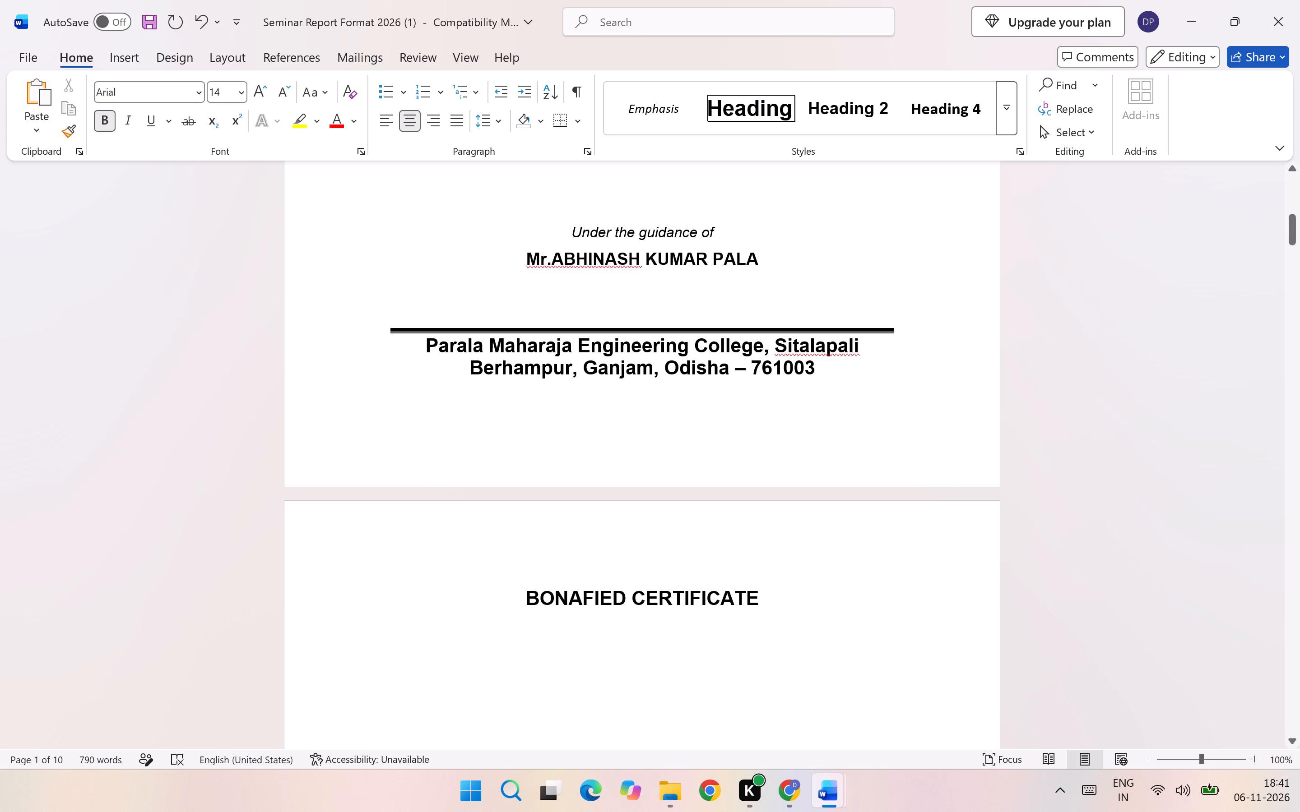
pyautogui.click(739, 300)
# Delete the placeholder text "Contents of abstract (at most 2 pages)" under the ABSTRACT heading.
pyautogui.scroll(-15, 664, 406)
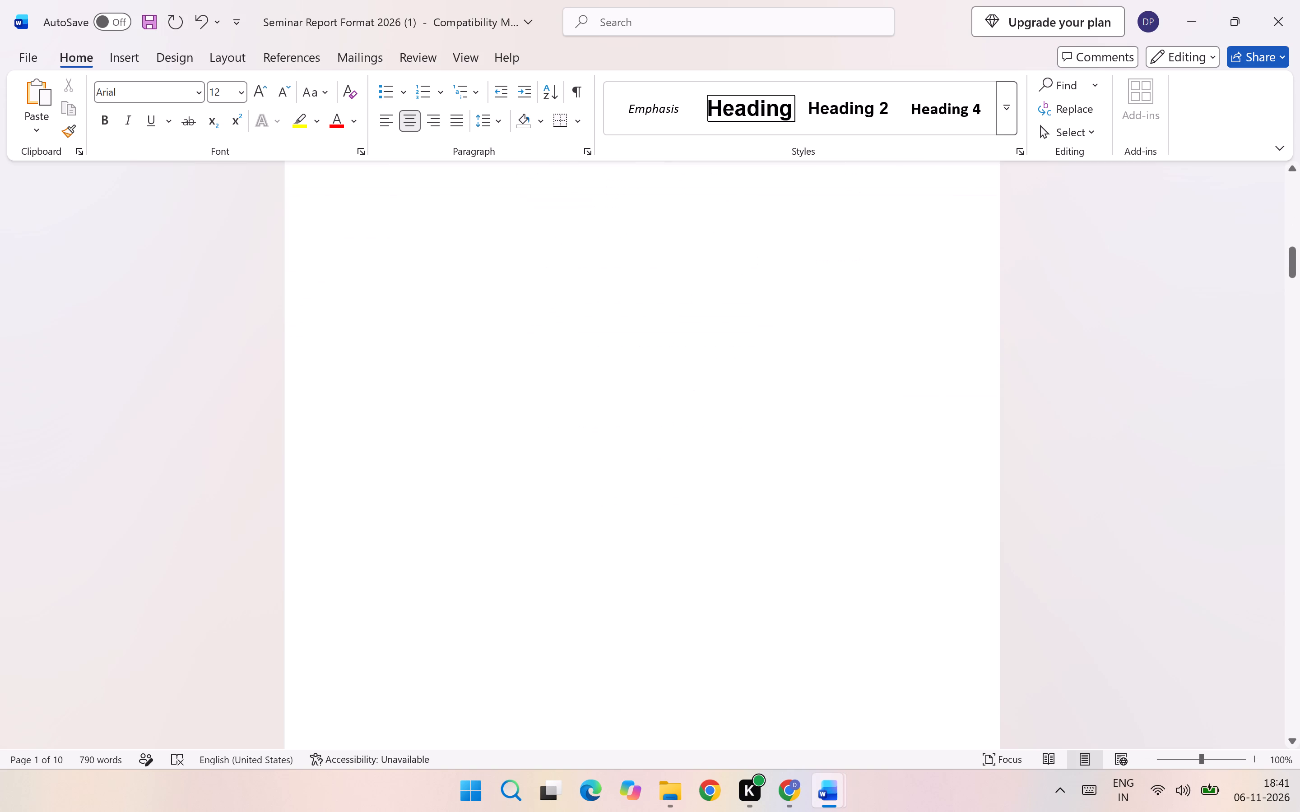
pyautogui.scroll(-13, 659, 397)
pyautogui.moveTo(615, 463); pyautogui.dragTo(451, 452)
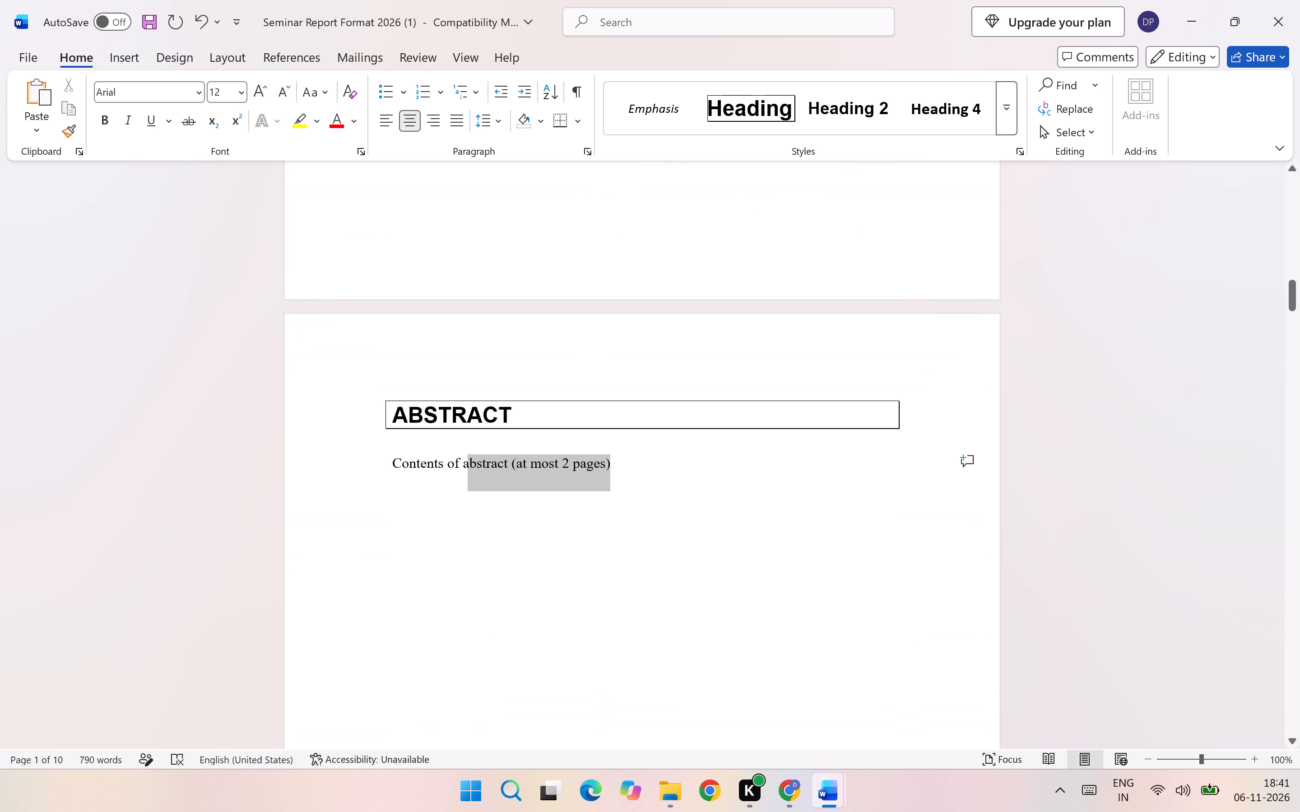
pyautogui.moveTo(451, 452); pyautogui.dragTo(421, 459)
pyautogui.press('BackSpace')
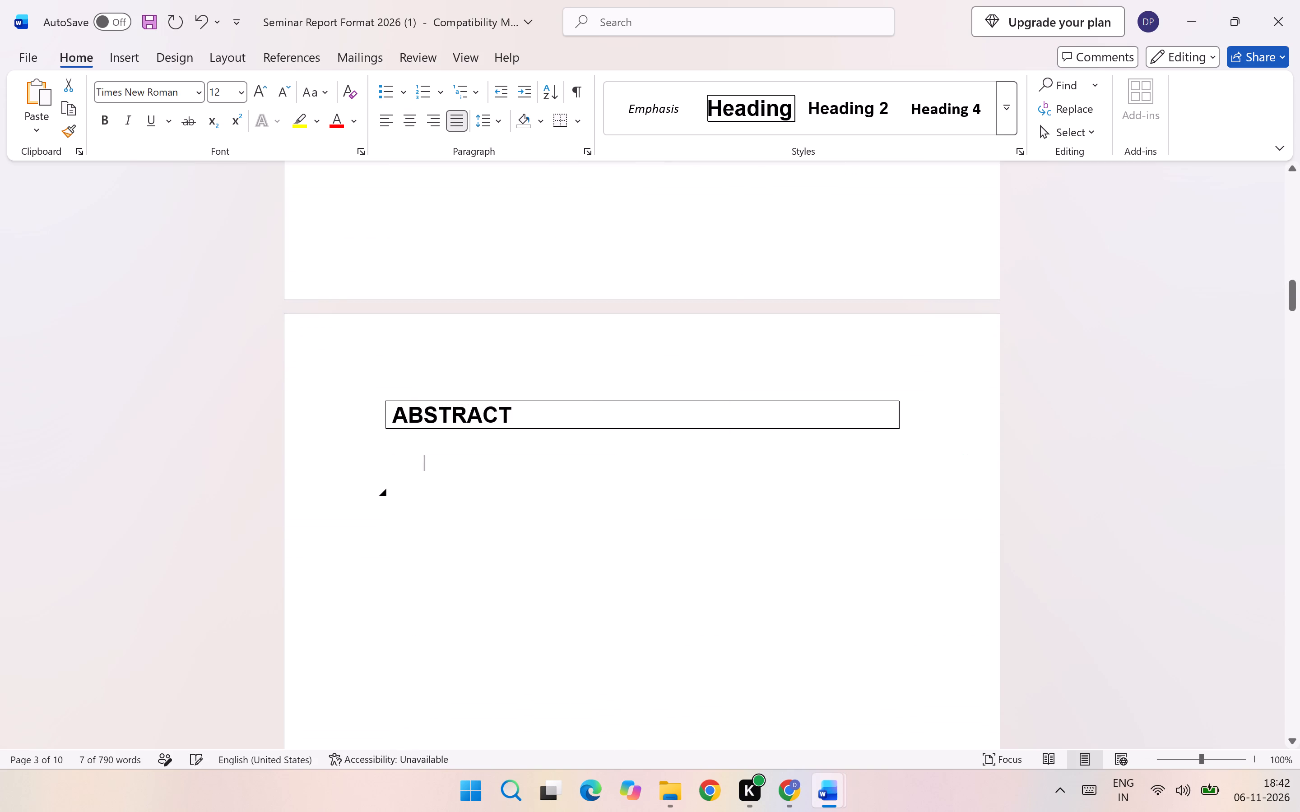
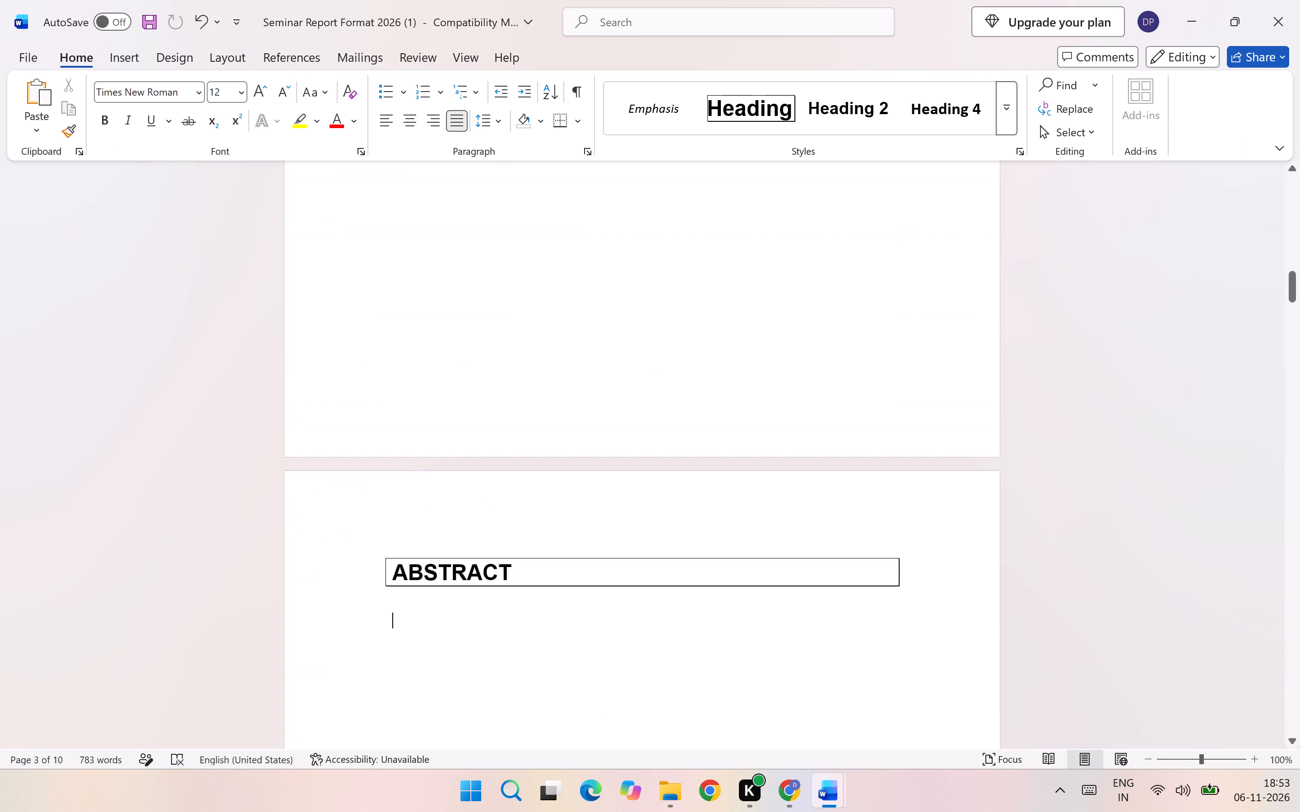
pyautogui.scroll(20, 616, 417)
pyautogui.scroll(9, 616, 417)
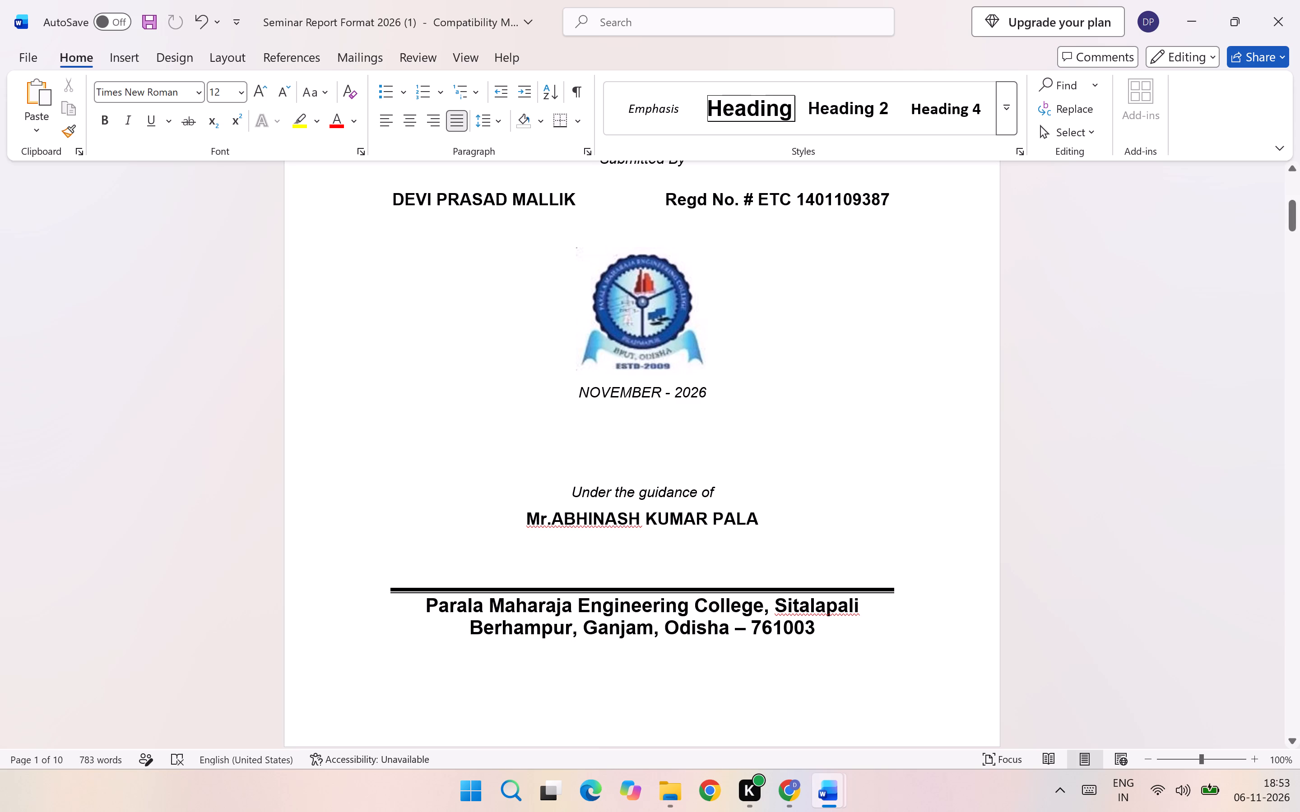
pyautogui.scroll(5, 753, 521)
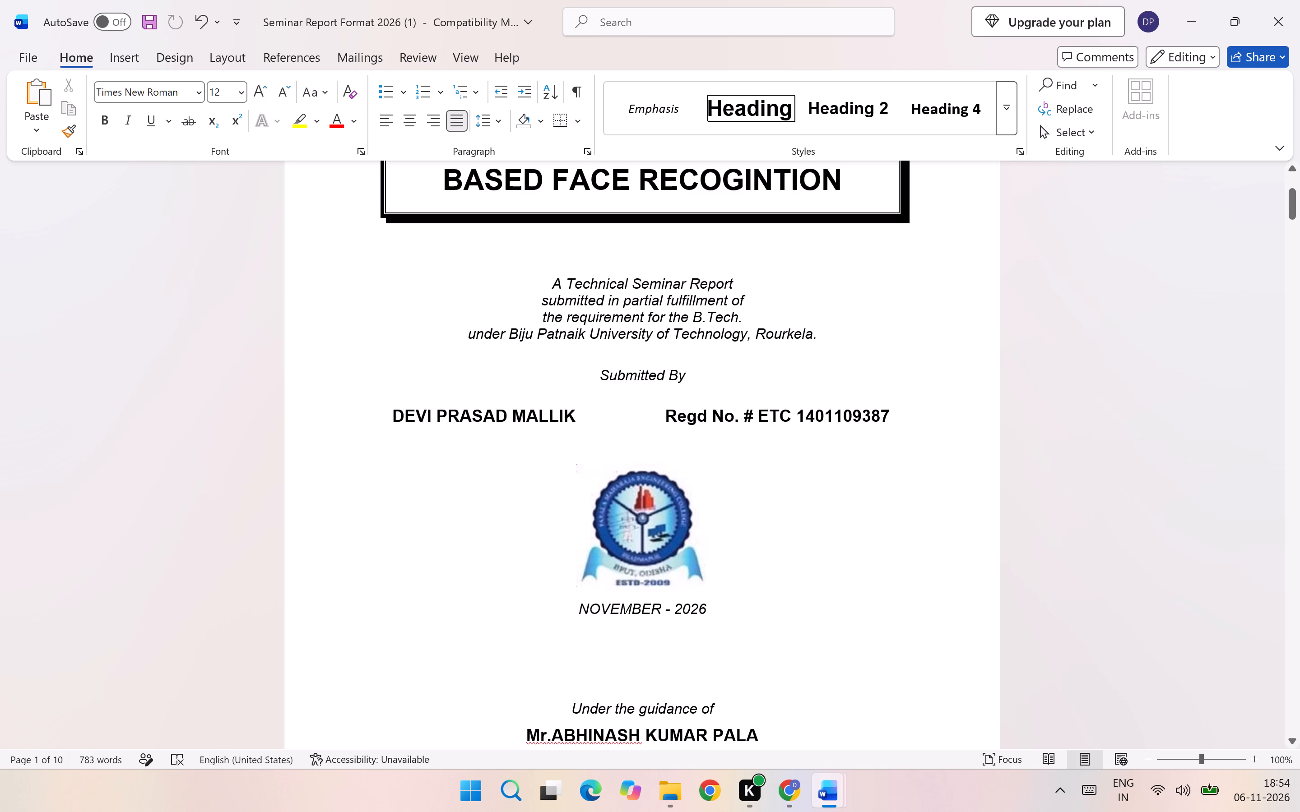
pyautogui.scroll(-2, 761, 514)
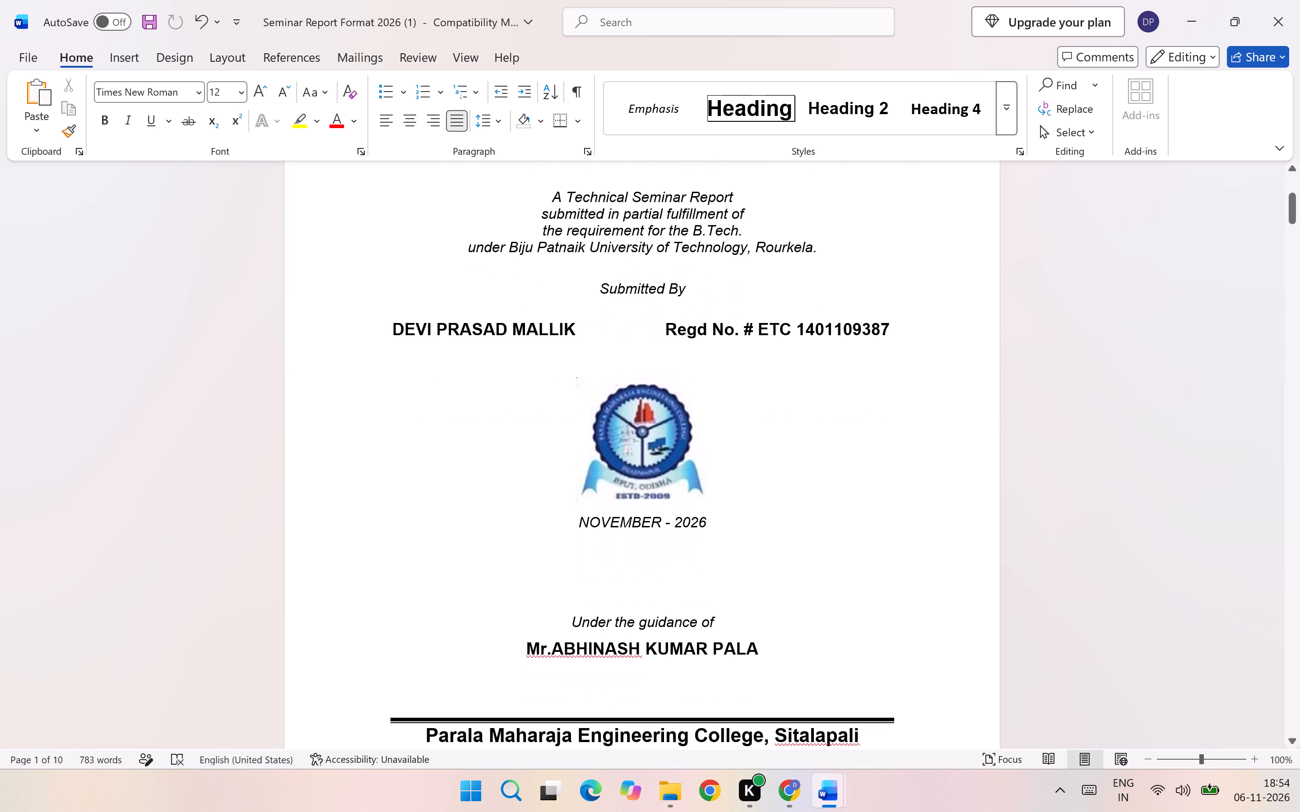
pyautogui.scroll(-4, 761, 514)
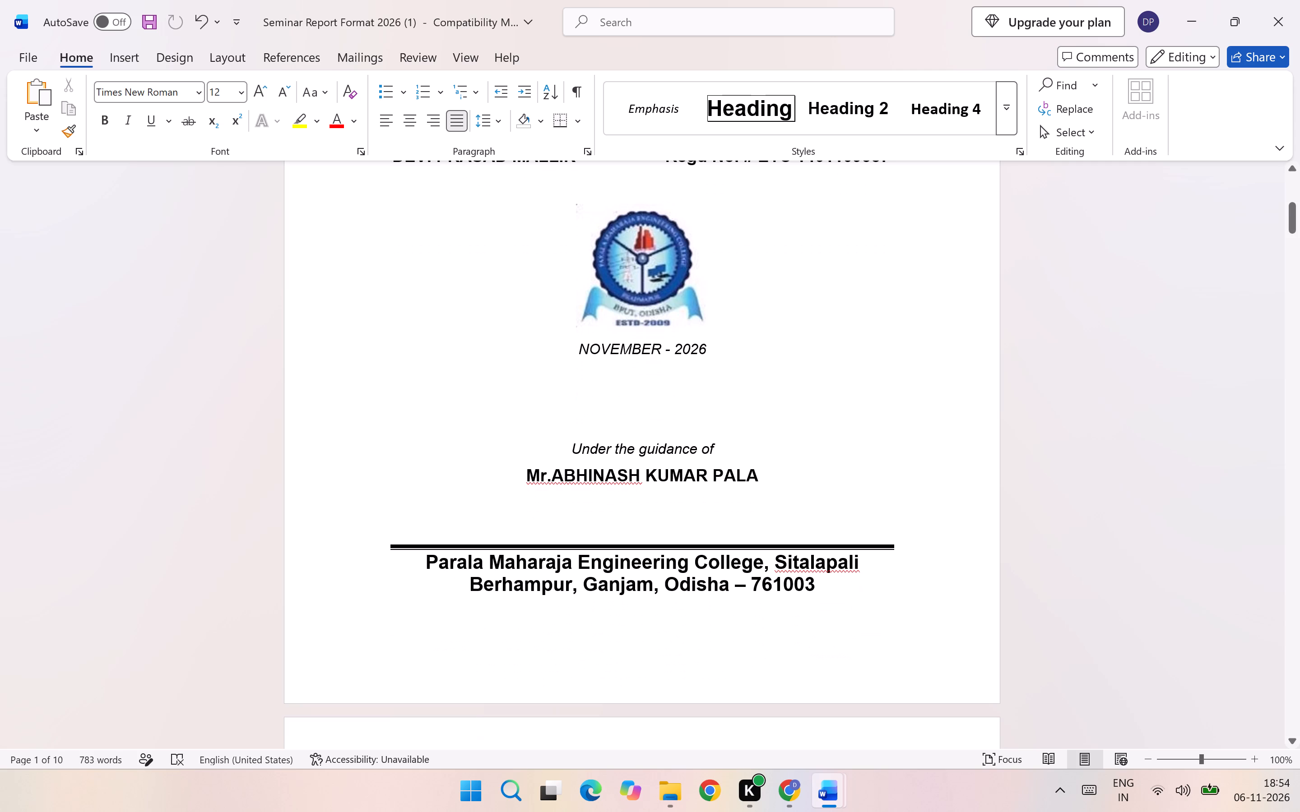
pyautogui.scroll(-7, 732, 474)
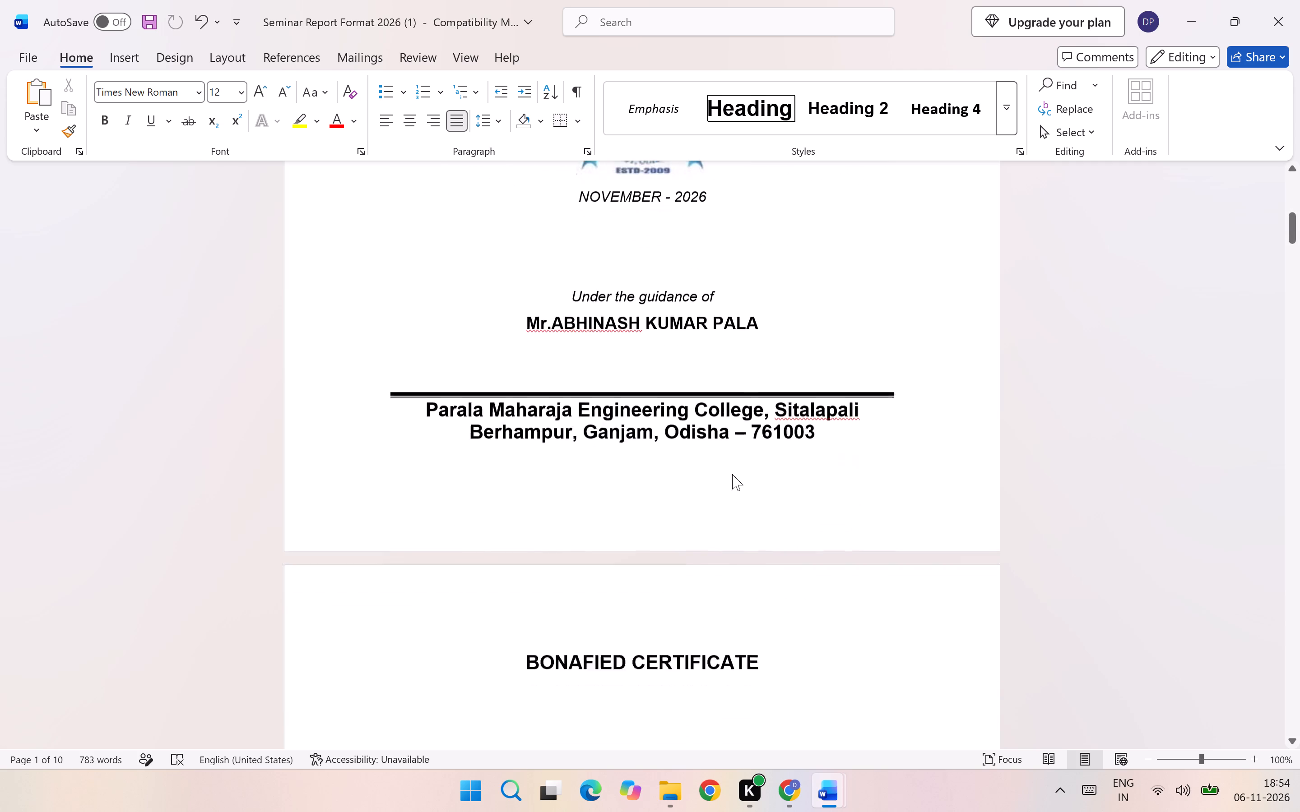
pyautogui.scroll(-20, 732, 474)
pyautogui.scroll(-7, 732, 474)
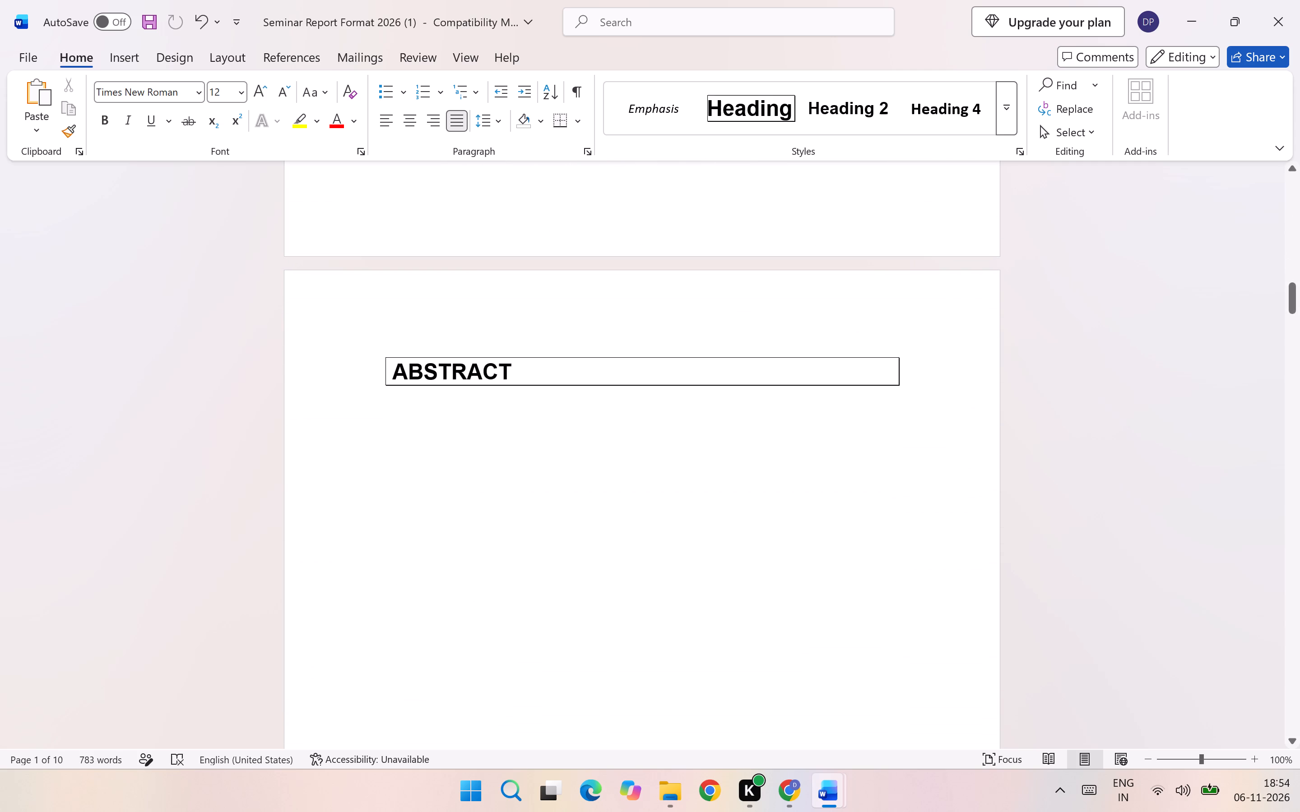
pyautogui.scroll(20, 575, 433)
pyautogui.scroll(20, 575, 433)
pyautogui.scroll(1, 575, 433)
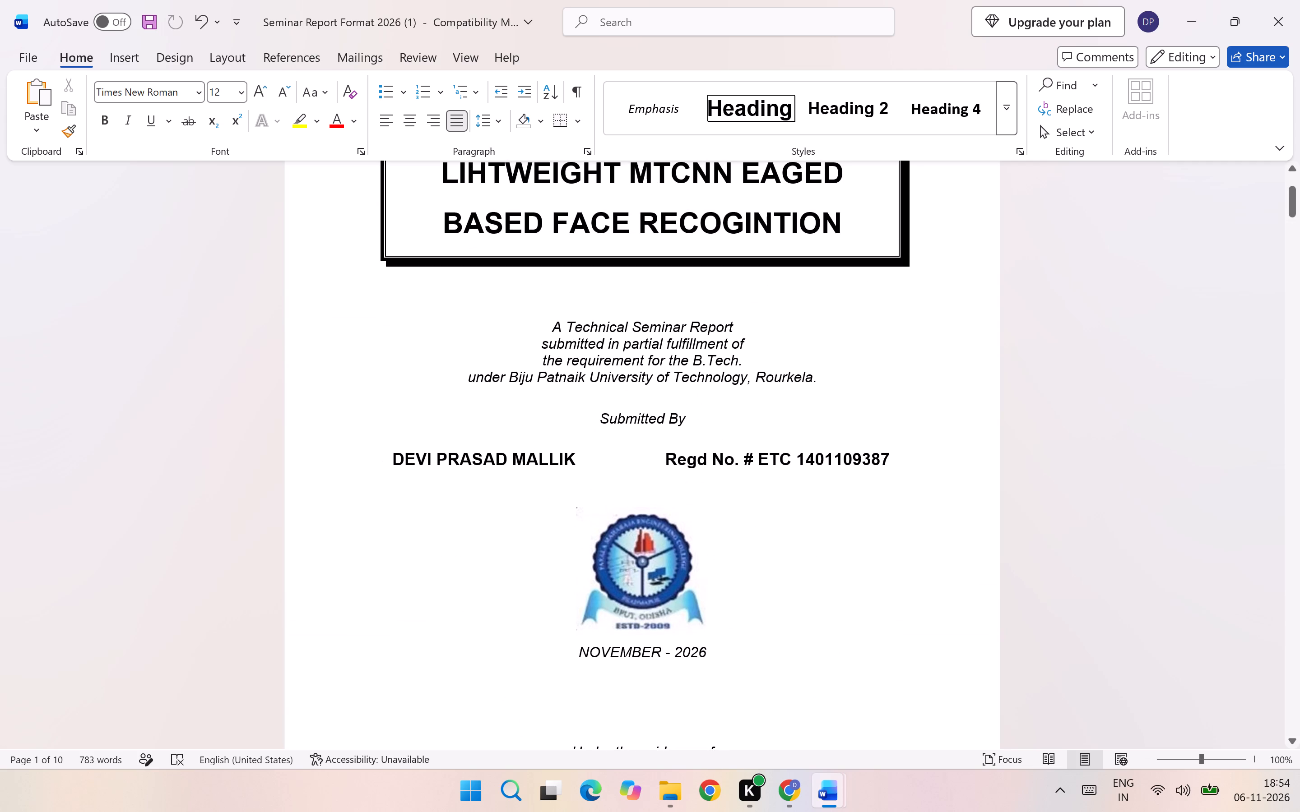
# Change the first two digits of the student's registration number on the cover page to 23.
pyautogui.click(829, 793)
pyautogui.click(798, 722)
pyautogui.click(815, 457)
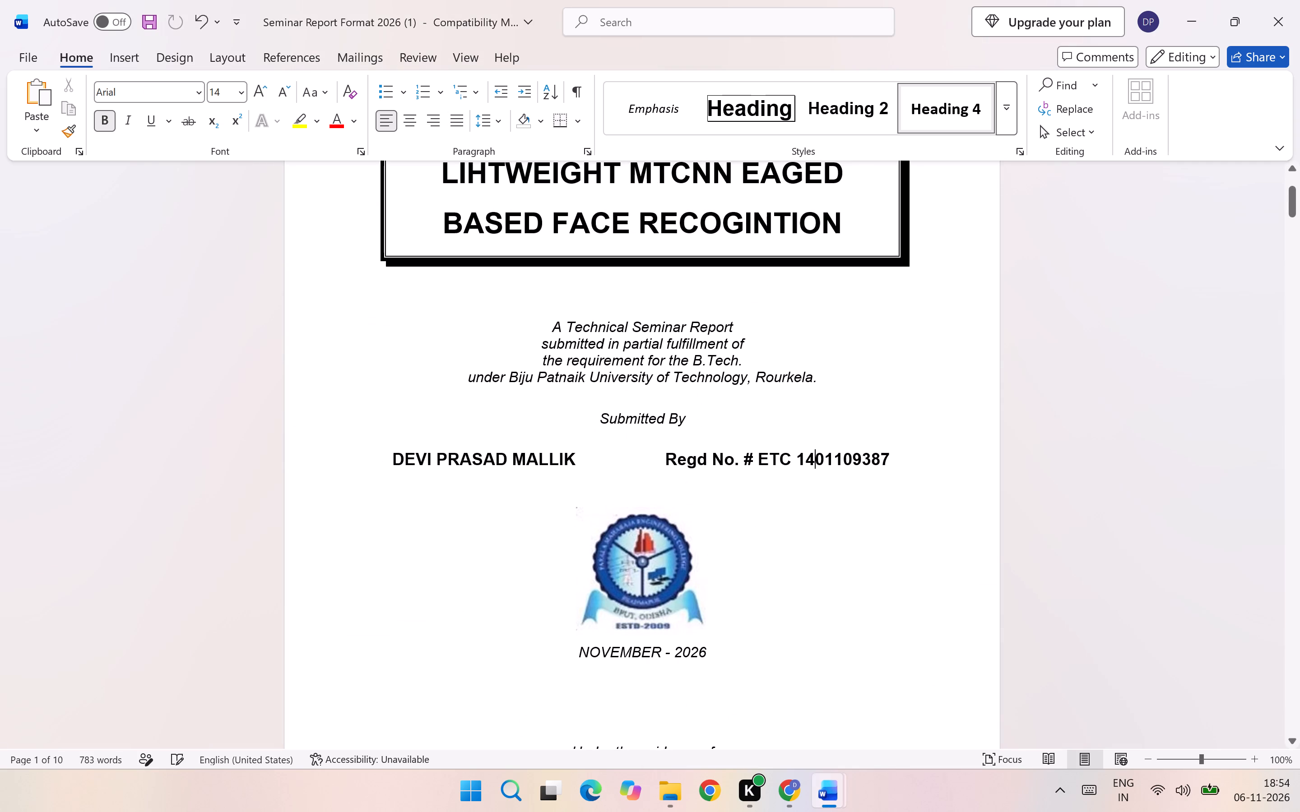
pyautogui.press('BackSpace')
pyautogui.press('BackSpace')
pyautogui.write('23')
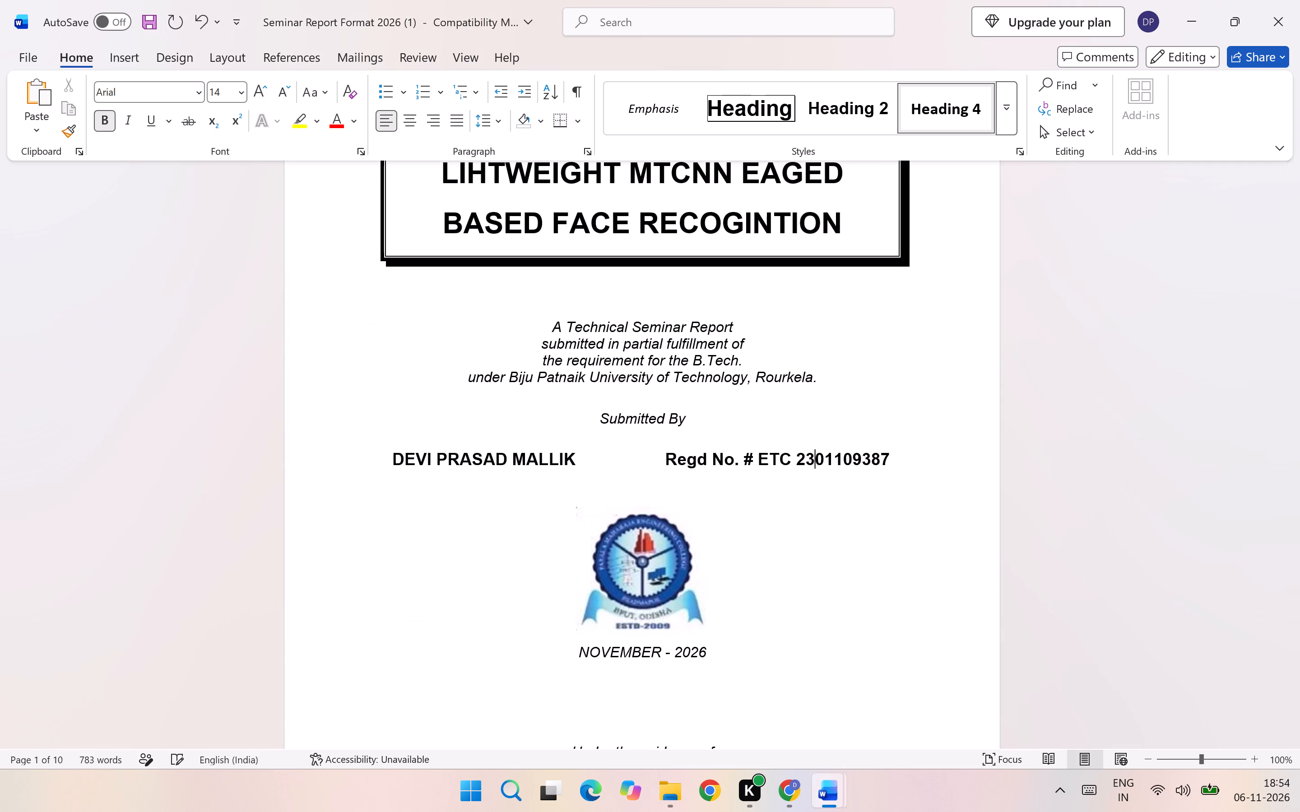
# Look over the cover page text from the registration number down to the BONAFIED CERTIFICATE page and back.
pyautogui.press('Right')
pyautogui.press('Right')
pyautogui.press('Right')
pyautogui.press('Right')
pyautogui.press('Right')
pyautogui.press('Right')
pyautogui.press('Down')
pyautogui.press('Down')
pyautogui.press('Down')
pyautogui.press('Down')
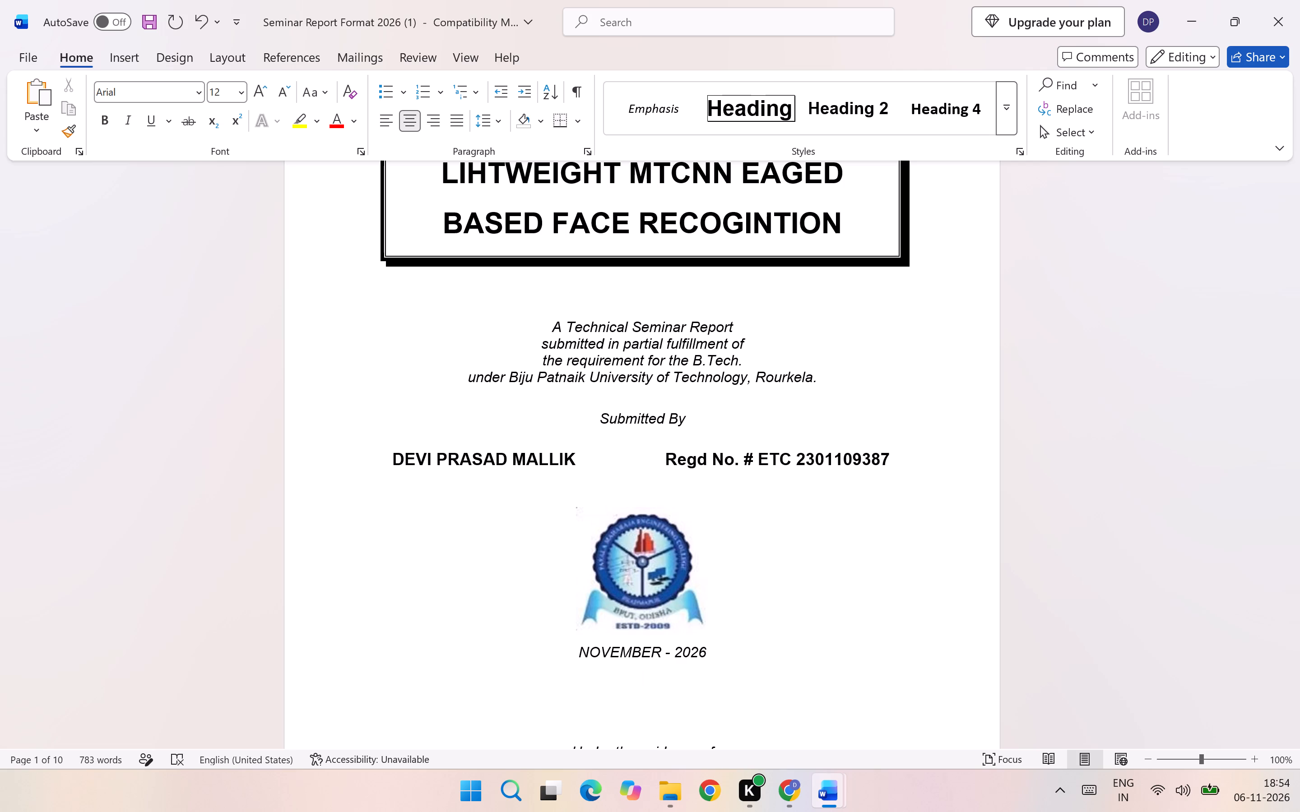
pyautogui.press('Down')
pyautogui.press('Down')
pyautogui.press('Down')
pyautogui.press('Down')
pyautogui.press('Down')
pyautogui.press('Down')
pyautogui.press('Down')
pyautogui.press('Down')
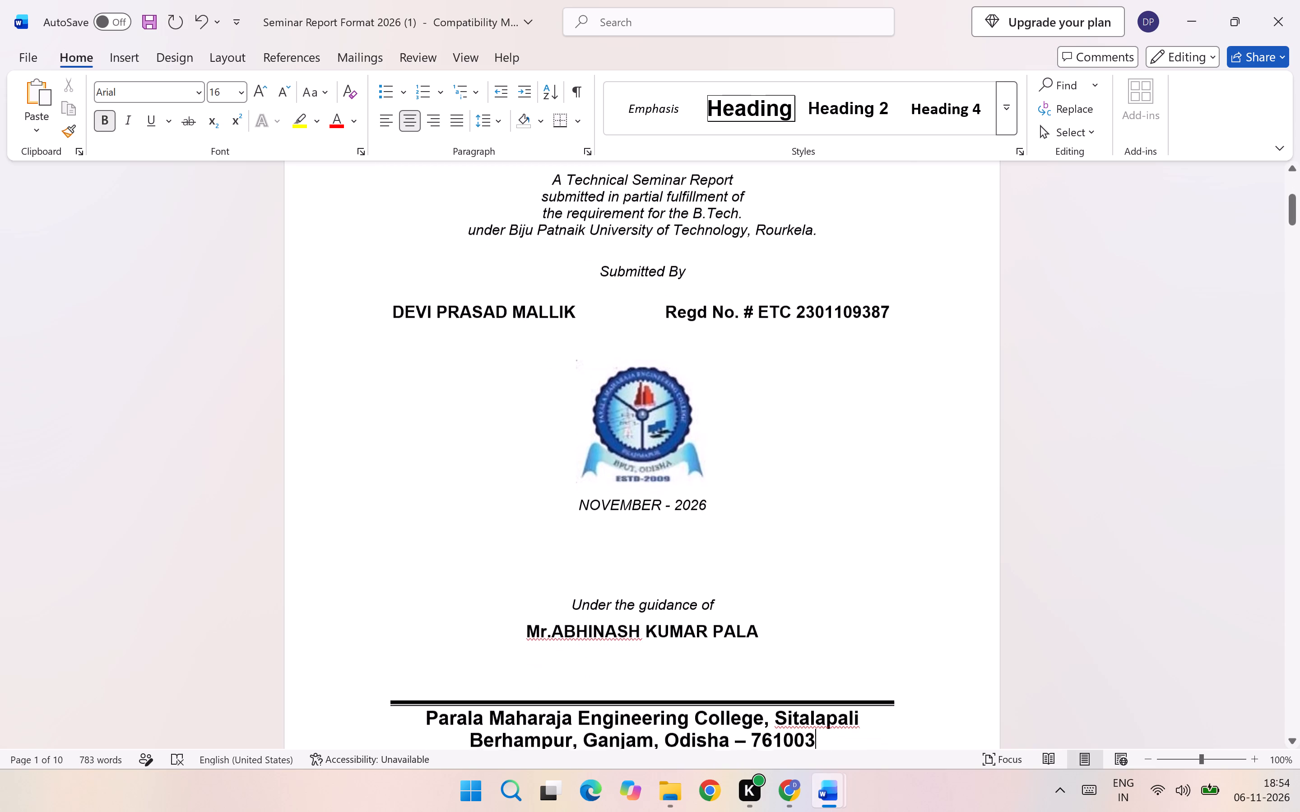
pyautogui.press('Down')
pyautogui.press('Down')
pyautogui.press('Down')
pyautogui.press('Up')
pyautogui.press('Up')
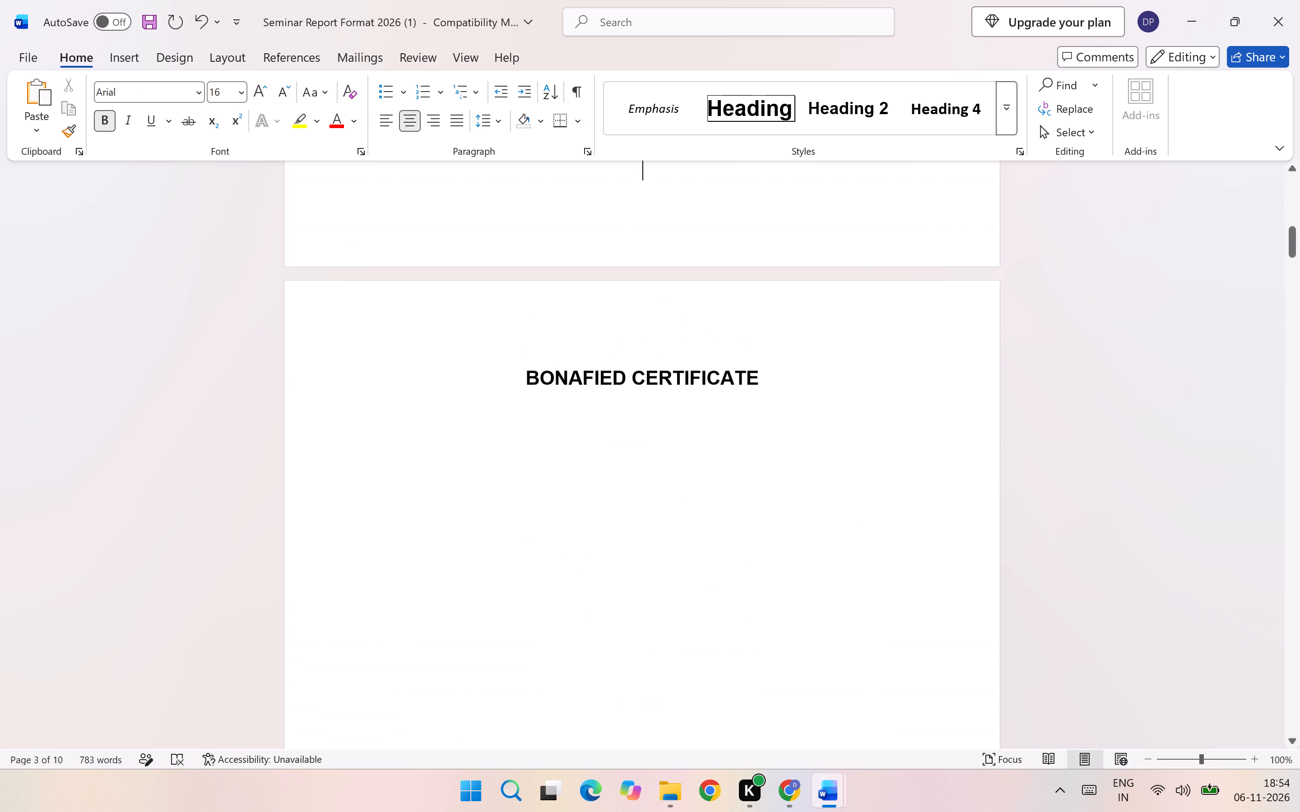
pyautogui.press('Up')
pyautogui.press('Up')
pyautogui.press('Up')
pyautogui.press('Up')
pyautogui.press('Up')
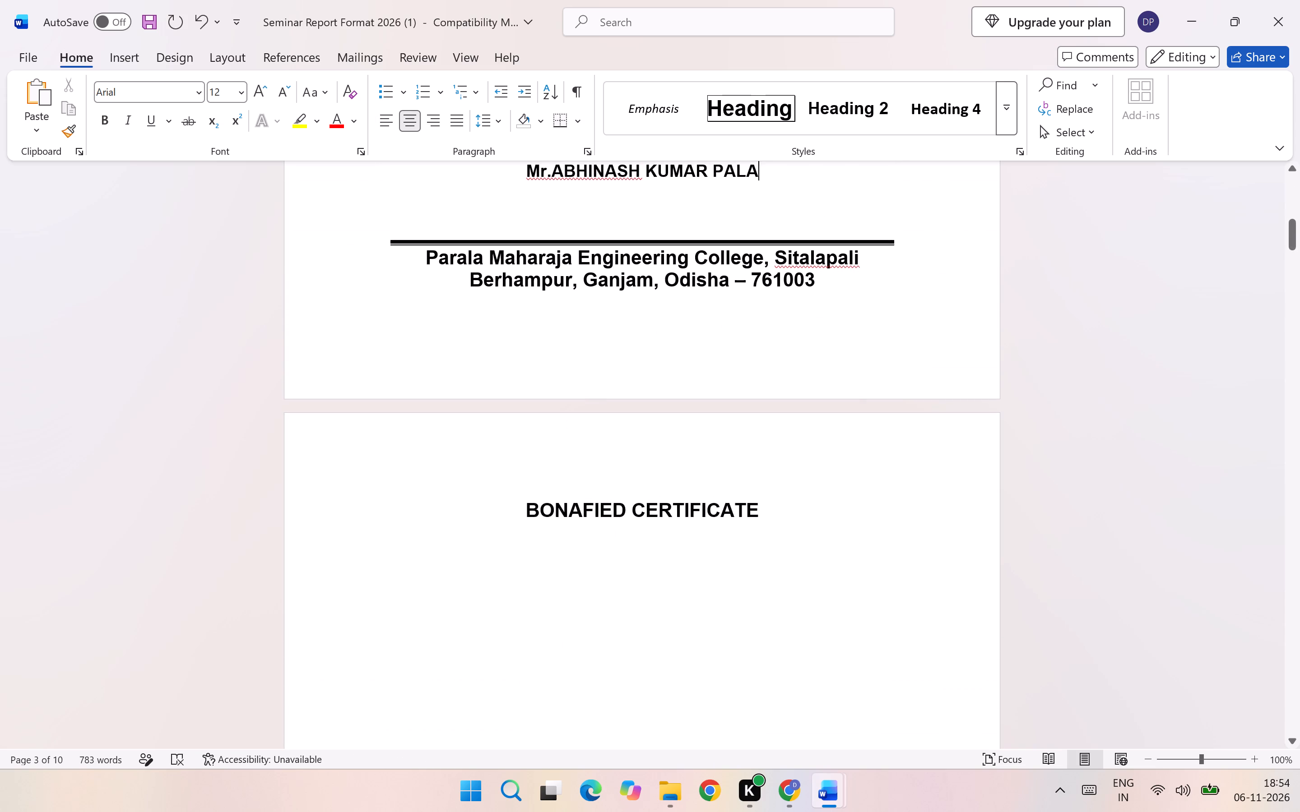
pyautogui.press('Up')
pyautogui.press('Up')
pyautogui.press('Up')
pyautogui.press('Up')
pyautogui.press('Up')
pyautogui.press('Up')
pyautogui.press('Up')
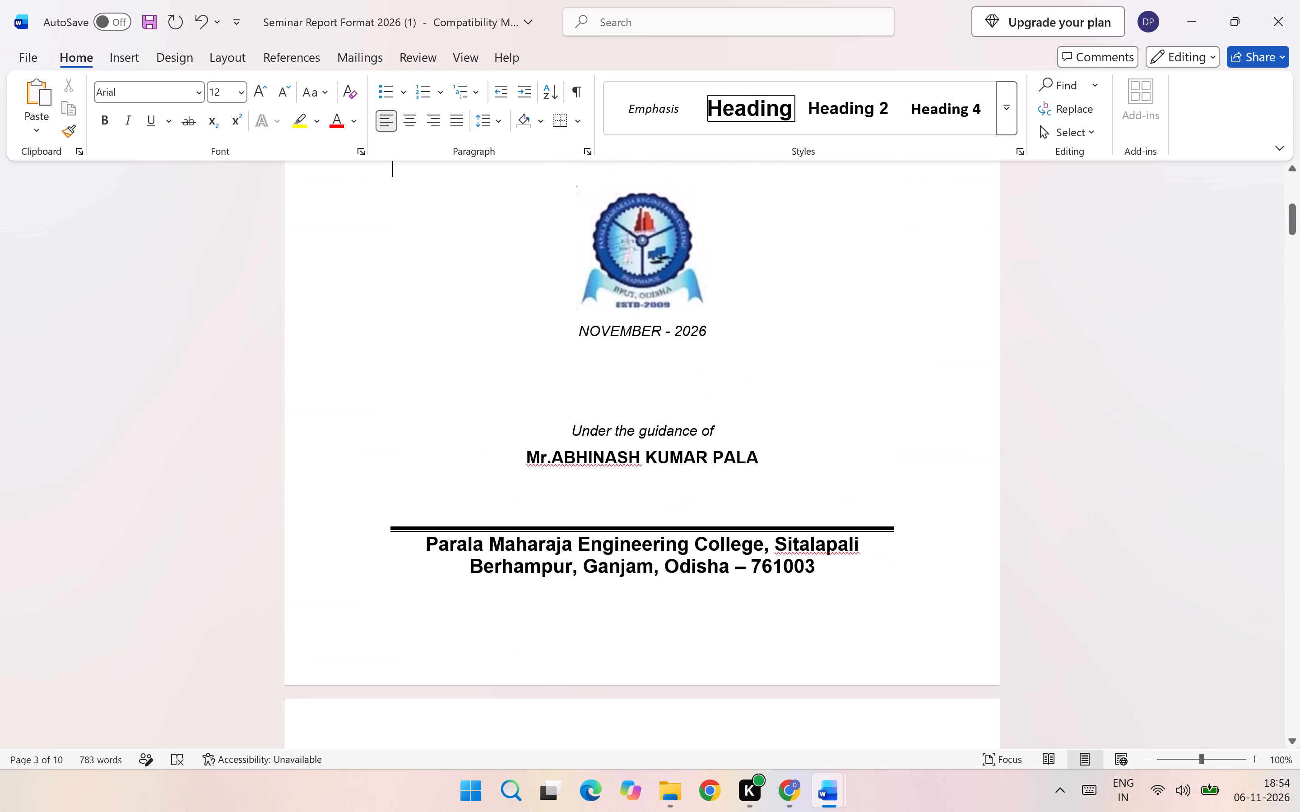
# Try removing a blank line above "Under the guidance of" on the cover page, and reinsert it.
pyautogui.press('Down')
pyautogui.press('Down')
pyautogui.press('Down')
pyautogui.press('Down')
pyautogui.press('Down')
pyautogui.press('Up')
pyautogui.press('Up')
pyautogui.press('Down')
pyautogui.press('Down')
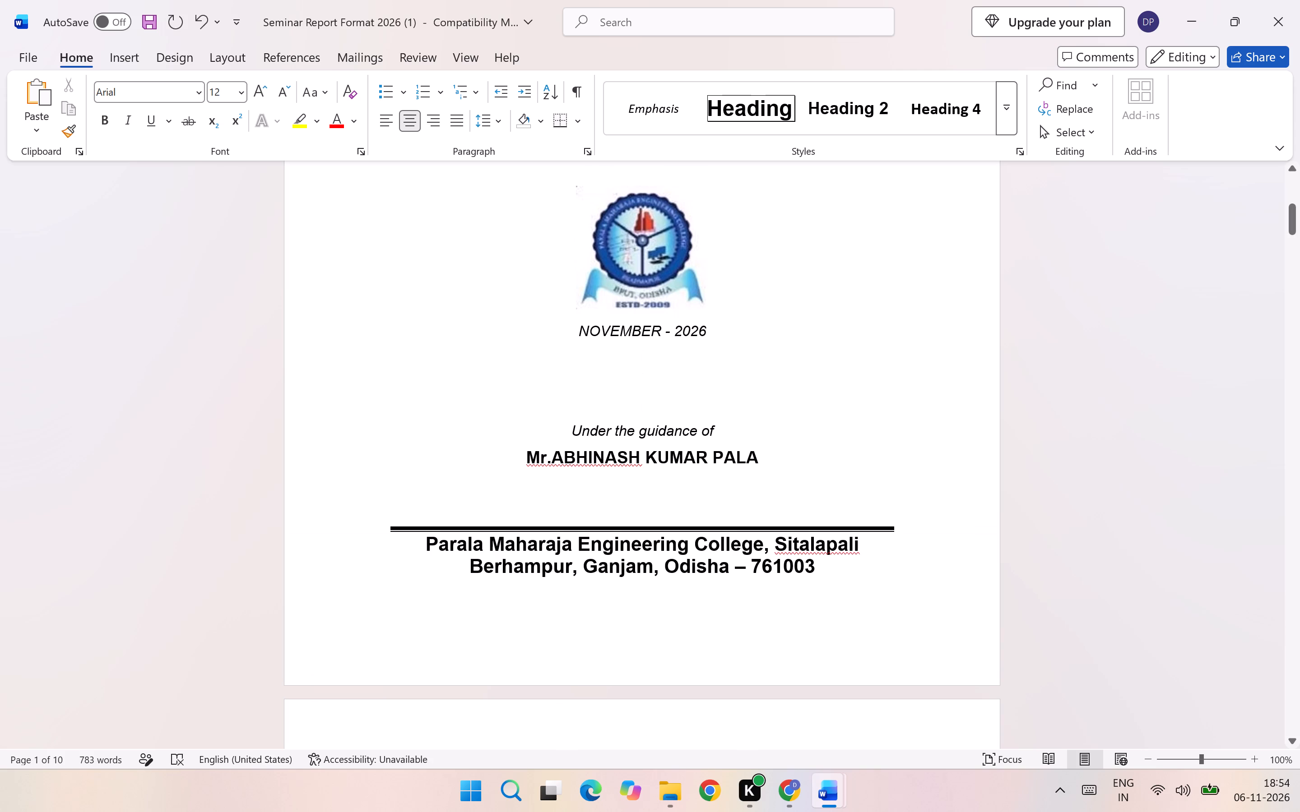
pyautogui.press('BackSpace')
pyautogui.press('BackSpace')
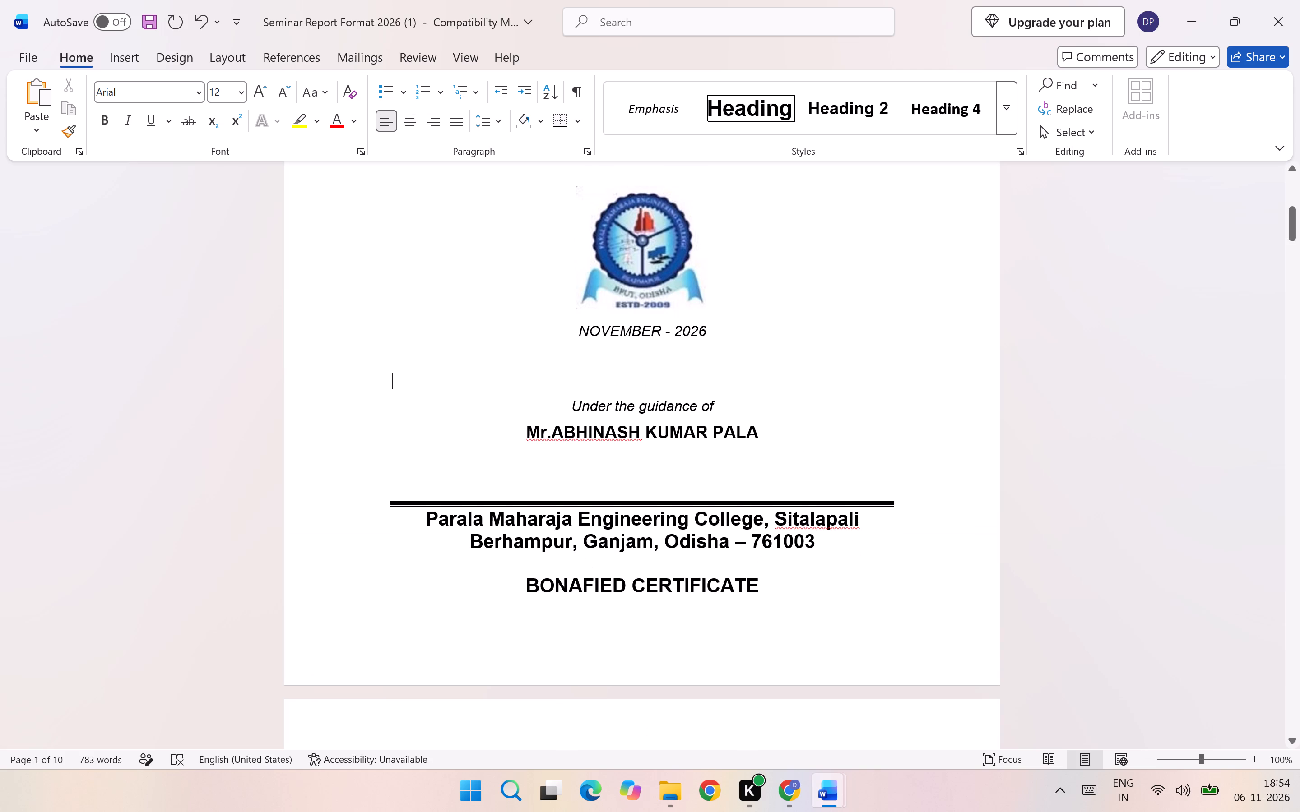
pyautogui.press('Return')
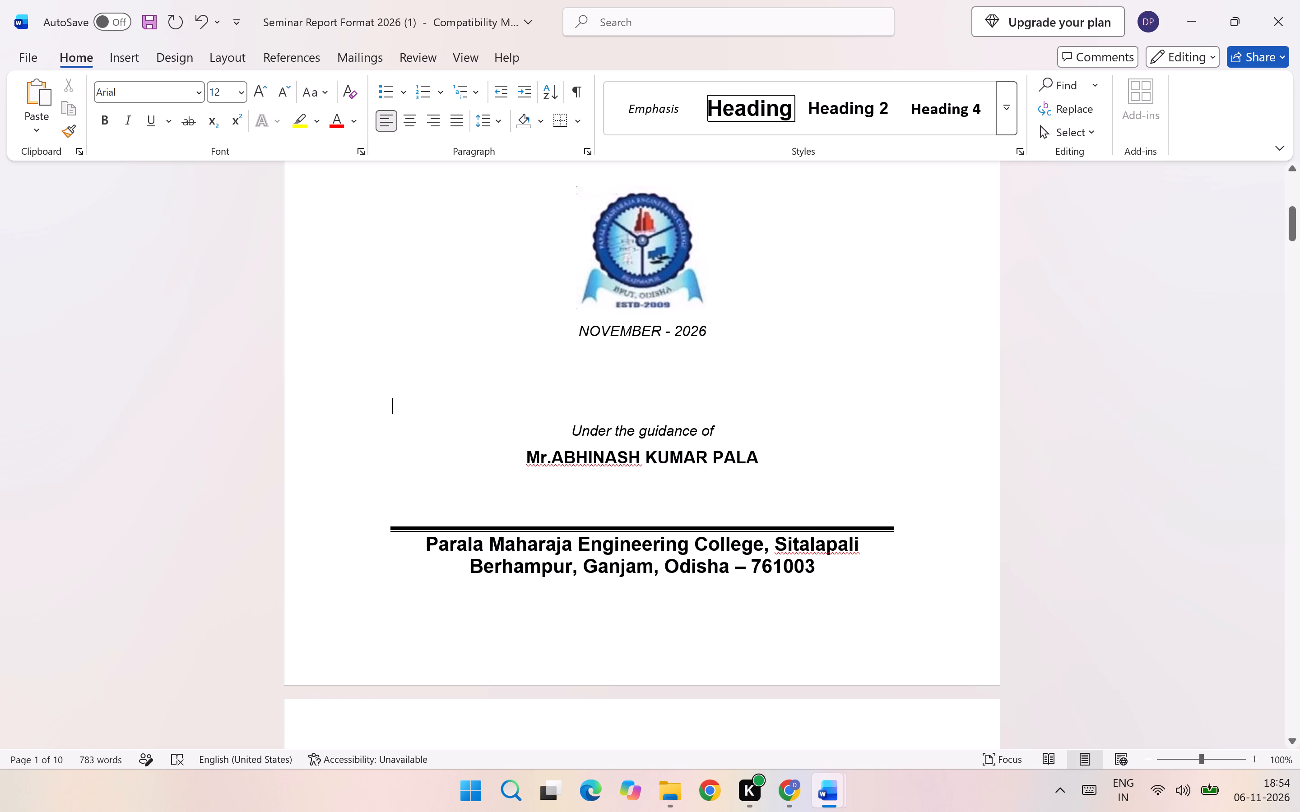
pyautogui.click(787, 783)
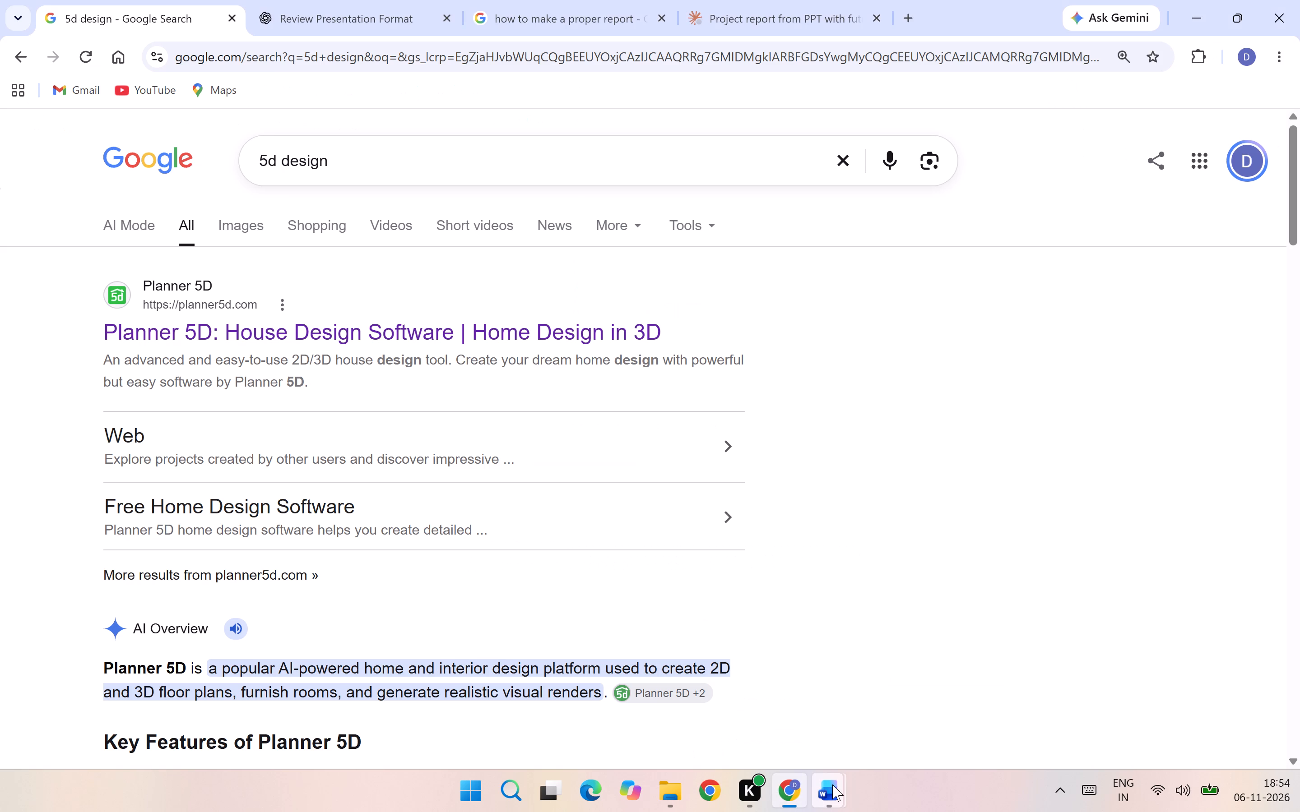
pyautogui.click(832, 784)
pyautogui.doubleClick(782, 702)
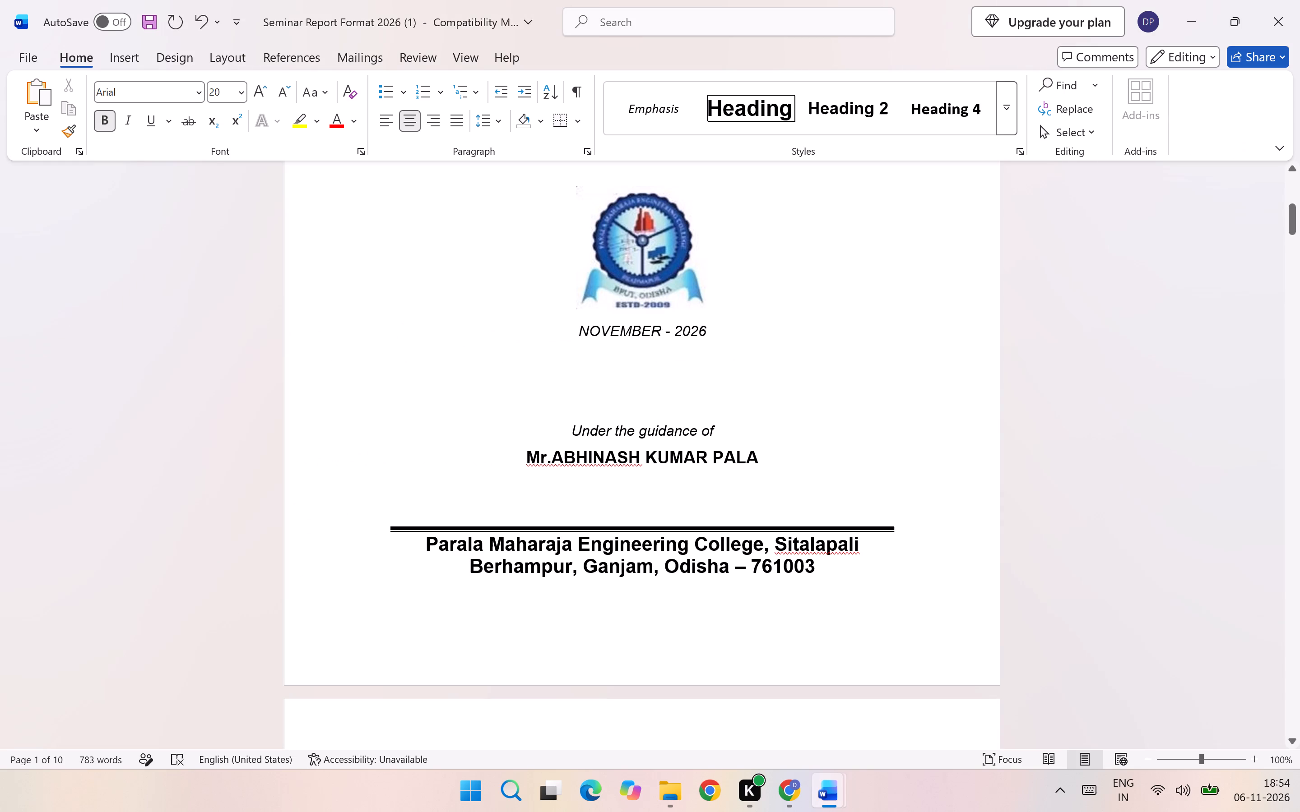
# Remove the blank line directly below the ABSTRACT heading in the seminar report.
pyautogui.scroll(-19, 803, 512)
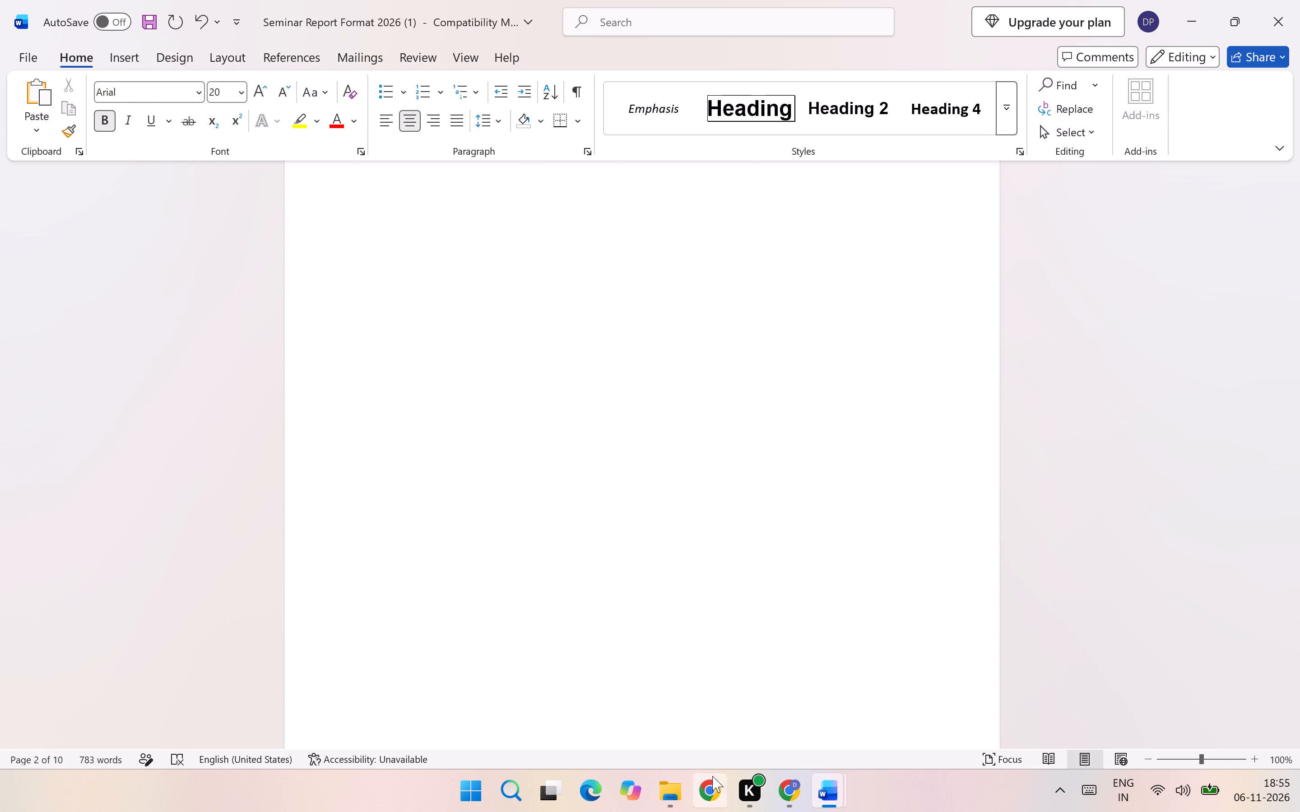
pyautogui.scroll(-18, 710, 554)
pyautogui.click(408, 273)
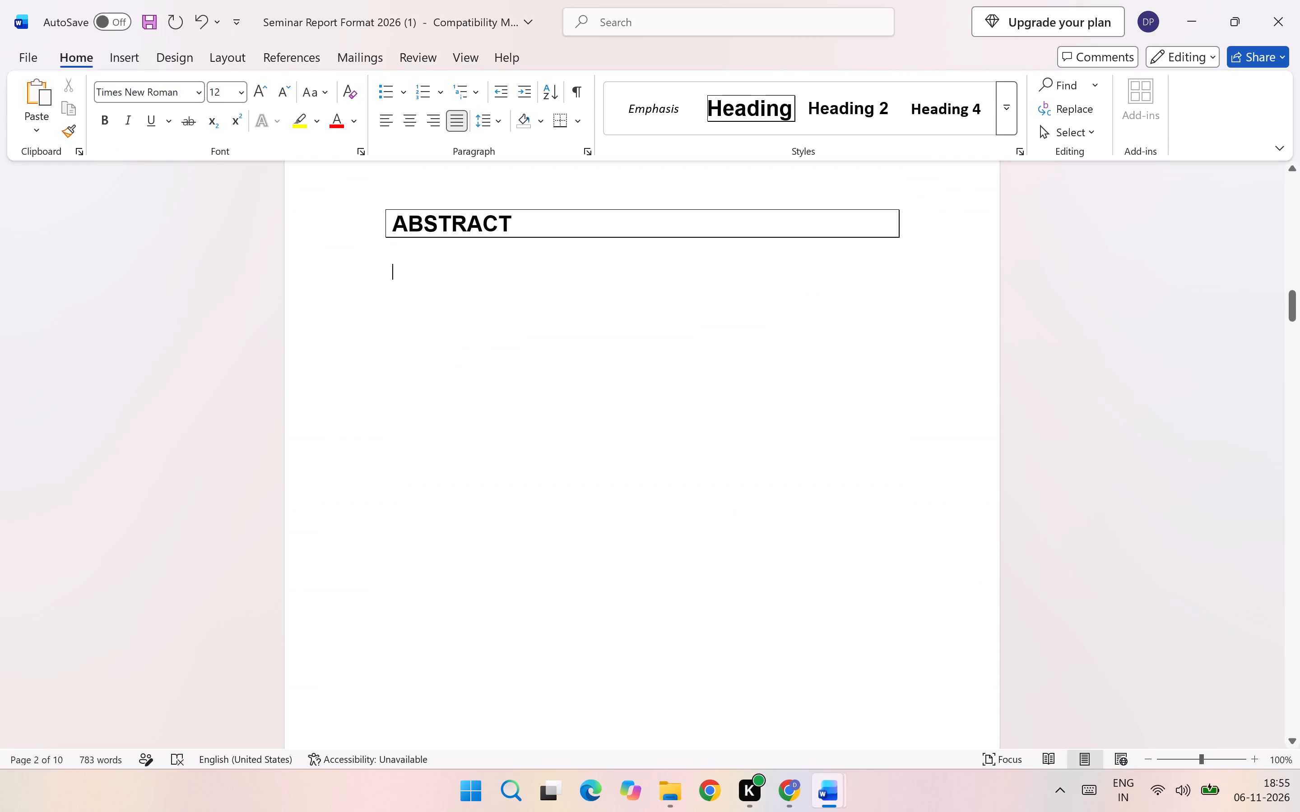
pyautogui.press('BackSpace')
pyautogui.moveTo(9, 29); pyautogui.dragTo(8, 47, button='right')
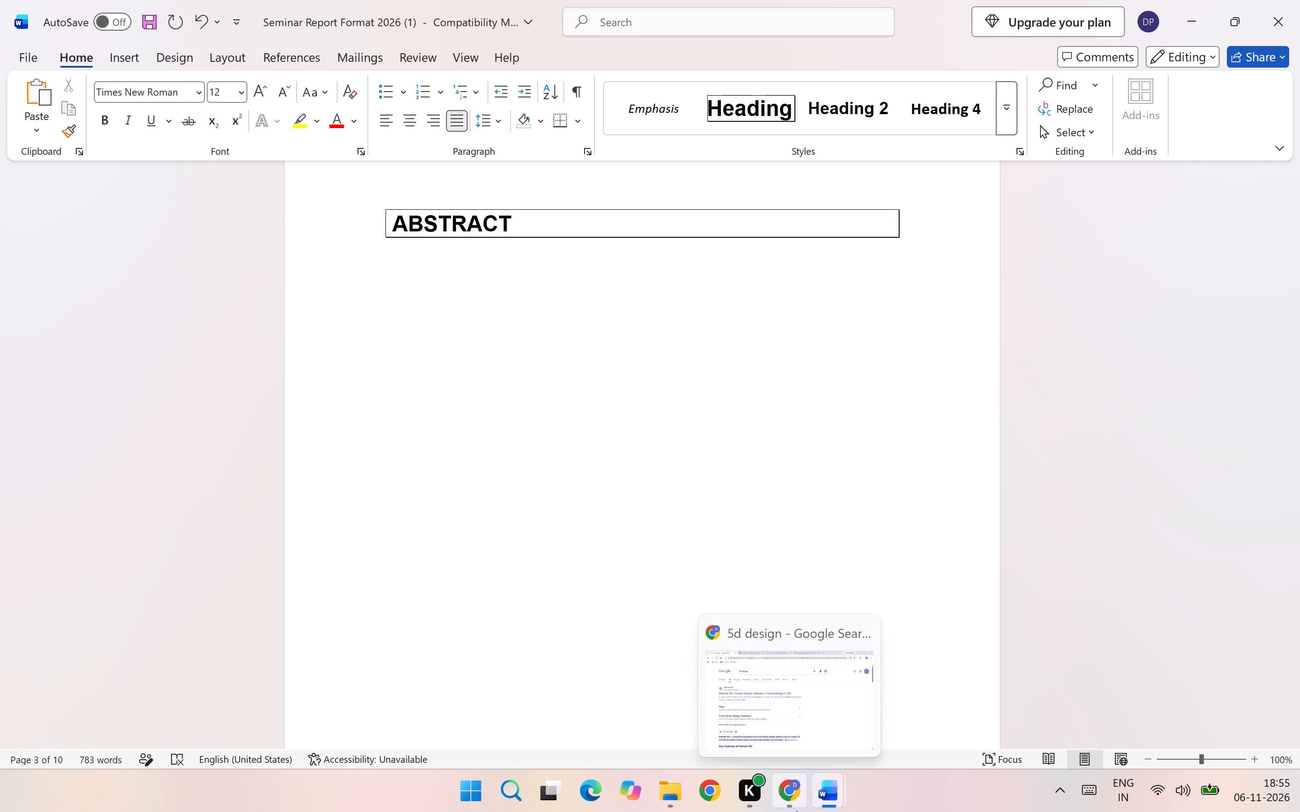
pyautogui.click(823, 798)
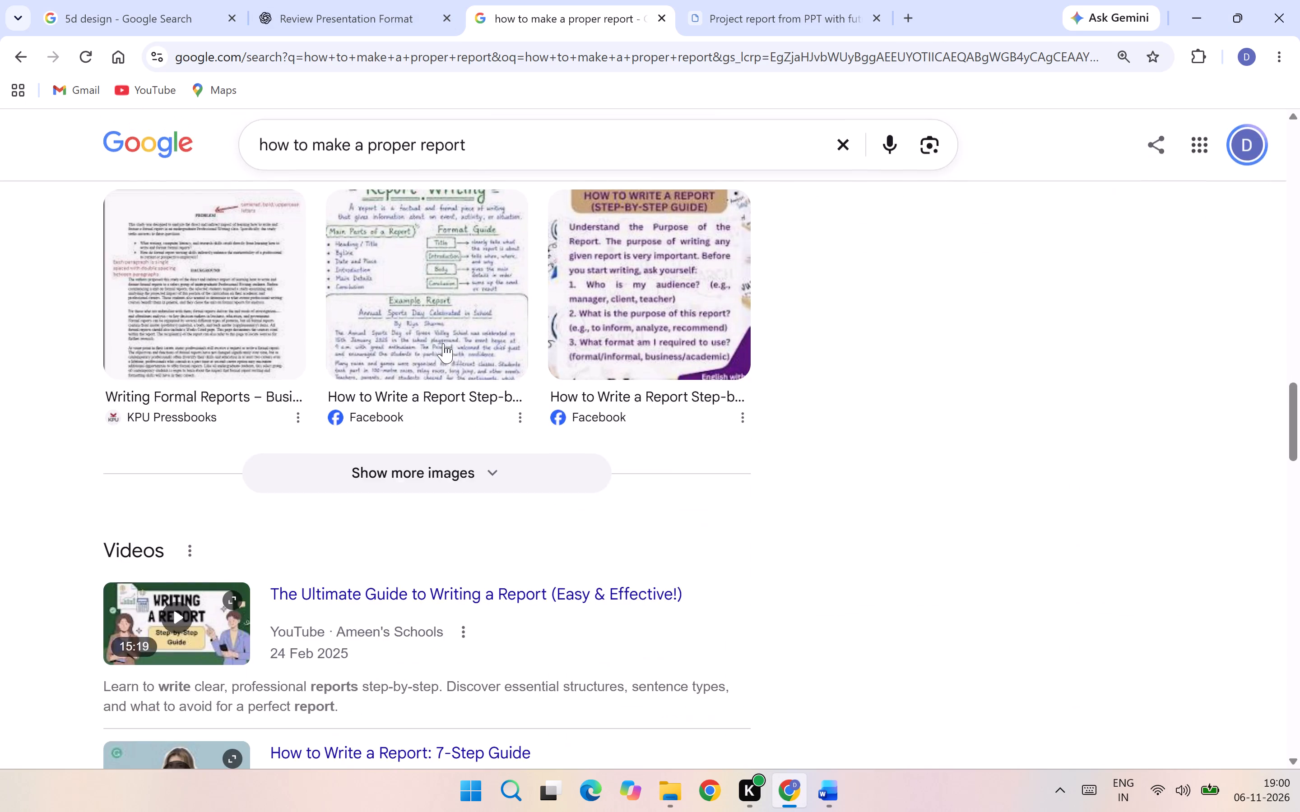
pyautogui.scroll(4, 443, 343)
pyautogui.click(323, 375)
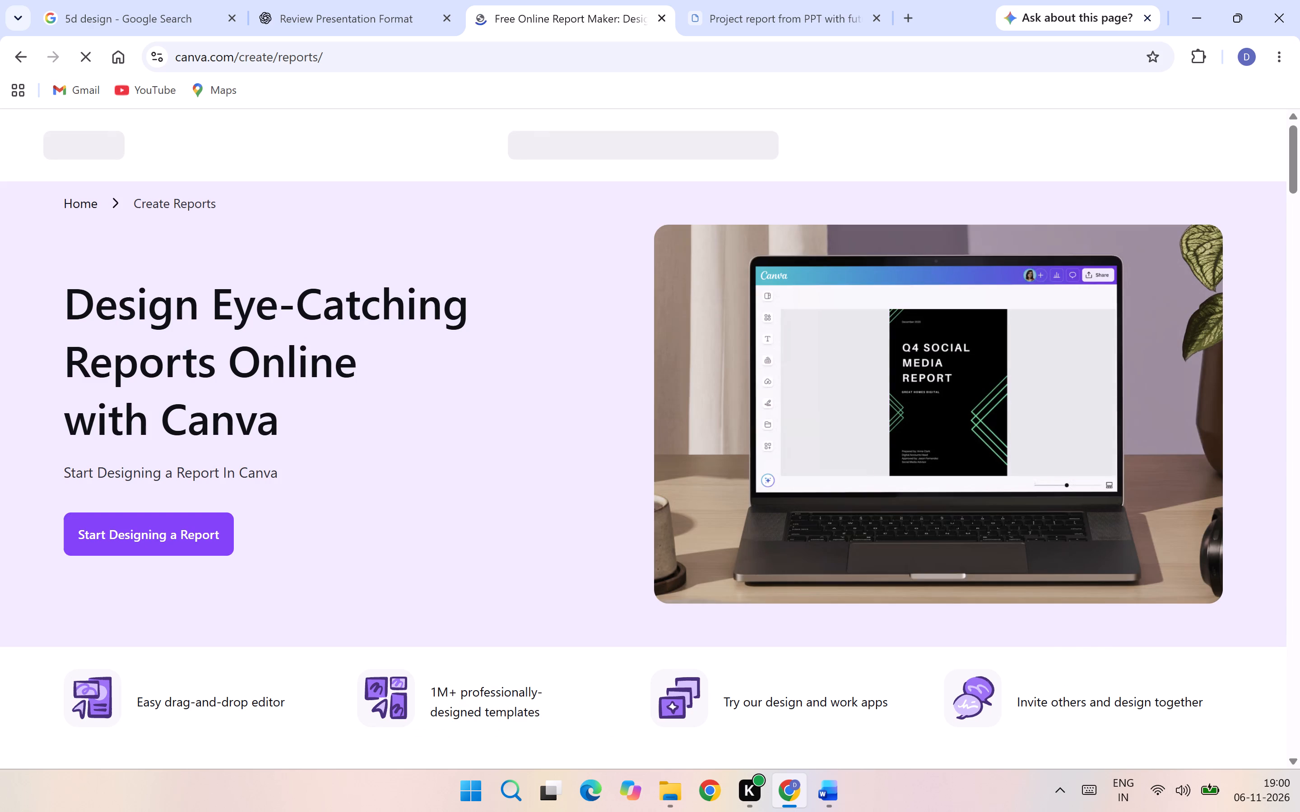
pyautogui.scroll(-1, 454, 332)
pyautogui.click(151, 440)
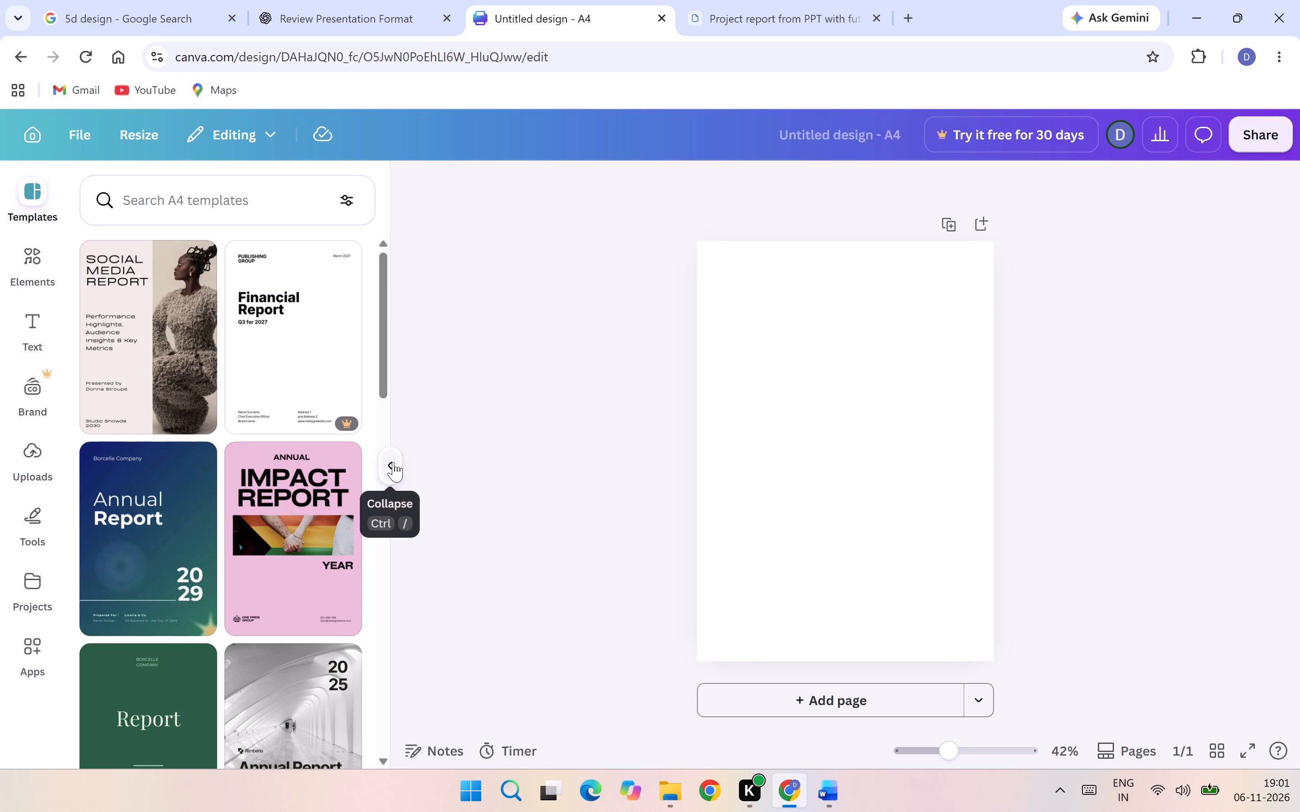
# Find the Red and Black Modern Annual Report template among the A4 templates and apply it to the blank page.
pyautogui.scroll(-2, 316, 465)
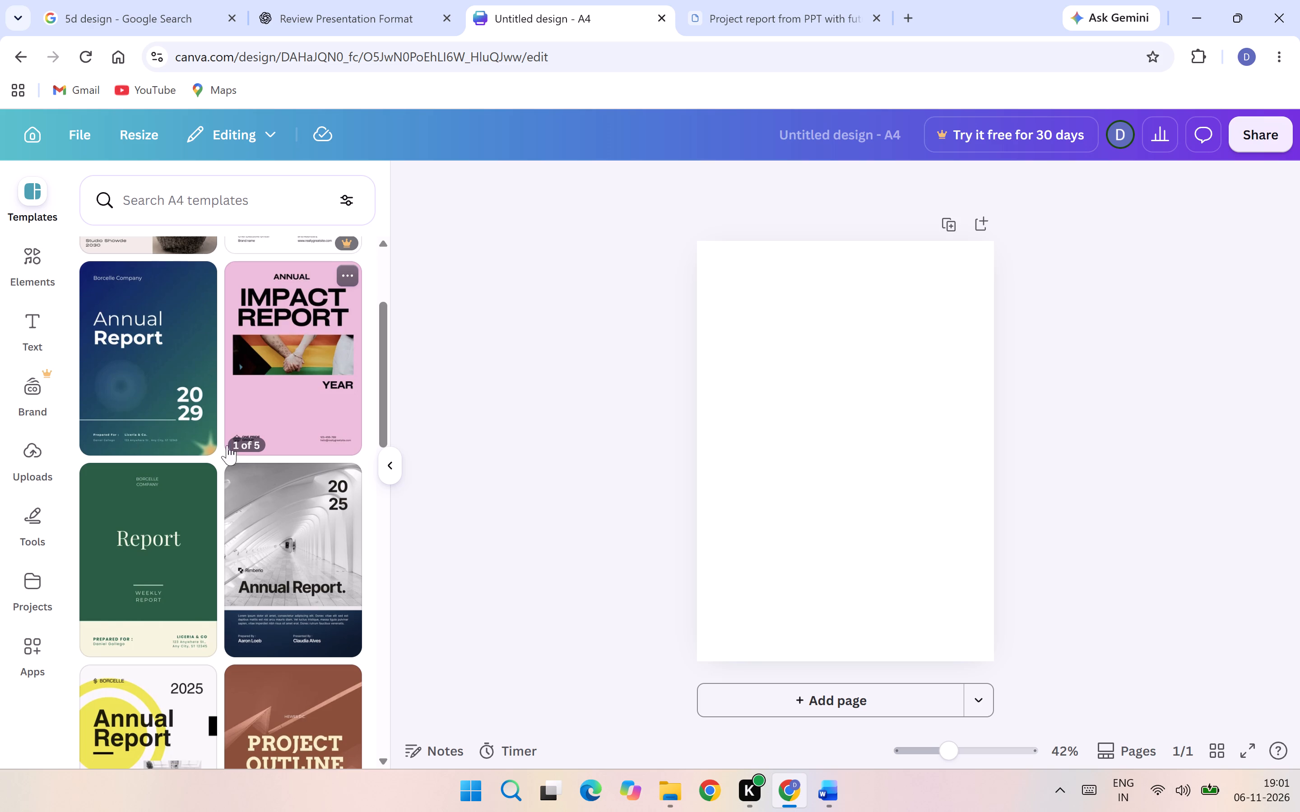
pyautogui.scroll(-5, 201, 384)
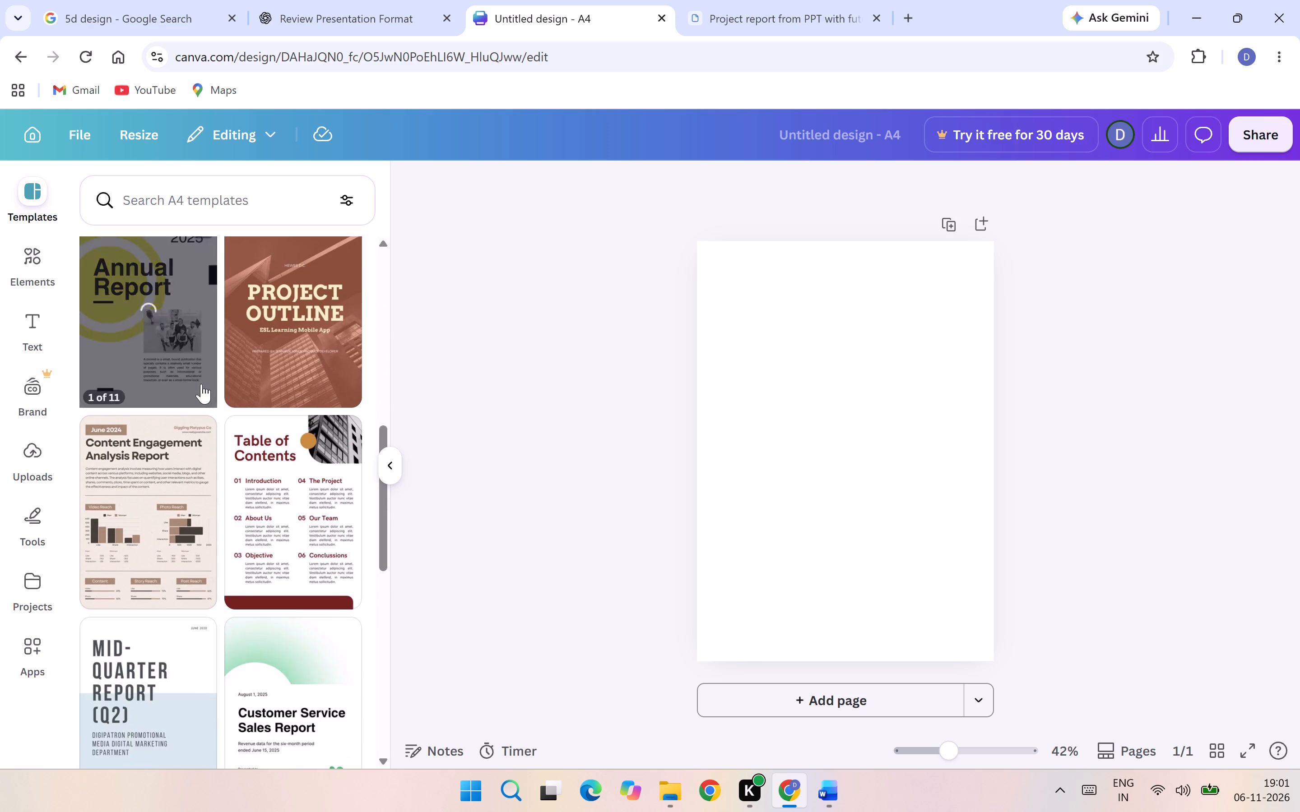
pyautogui.scroll(-10, 201, 384)
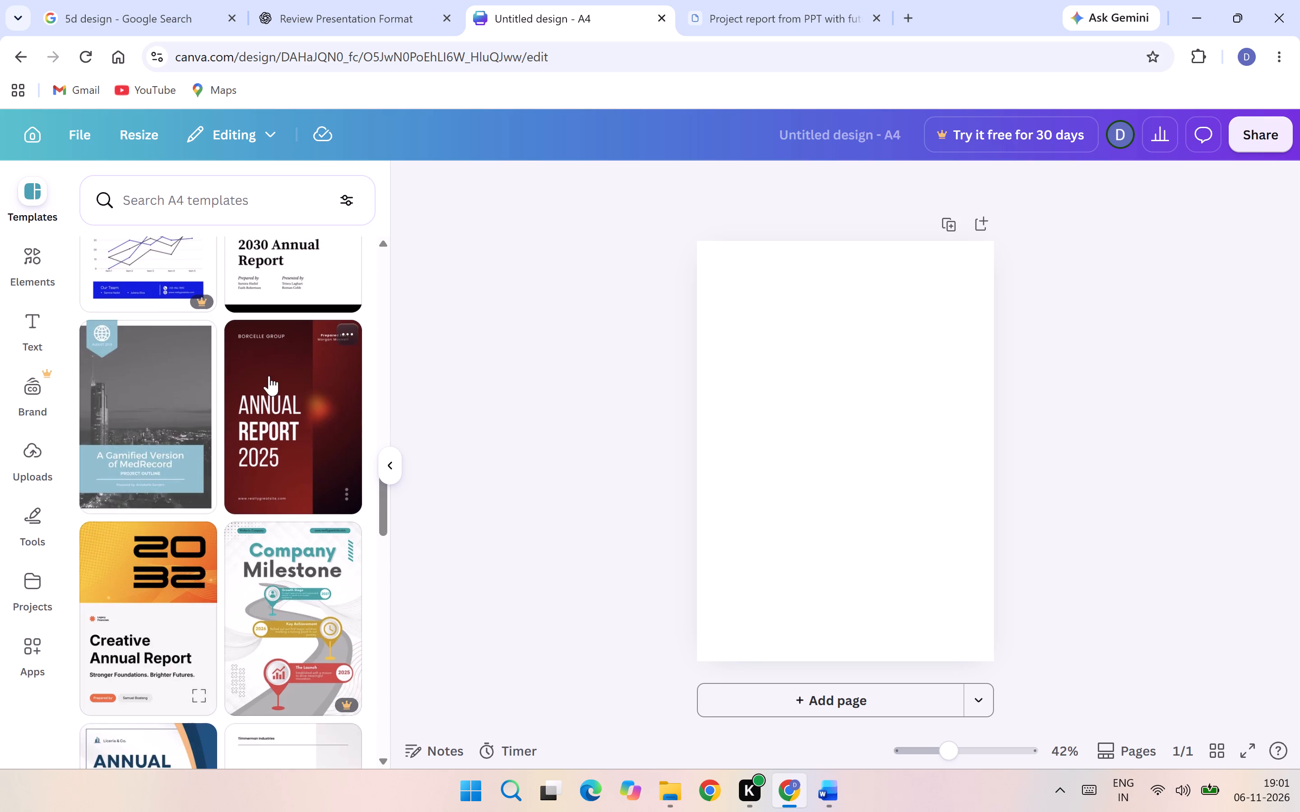
pyautogui.click(269, 376)
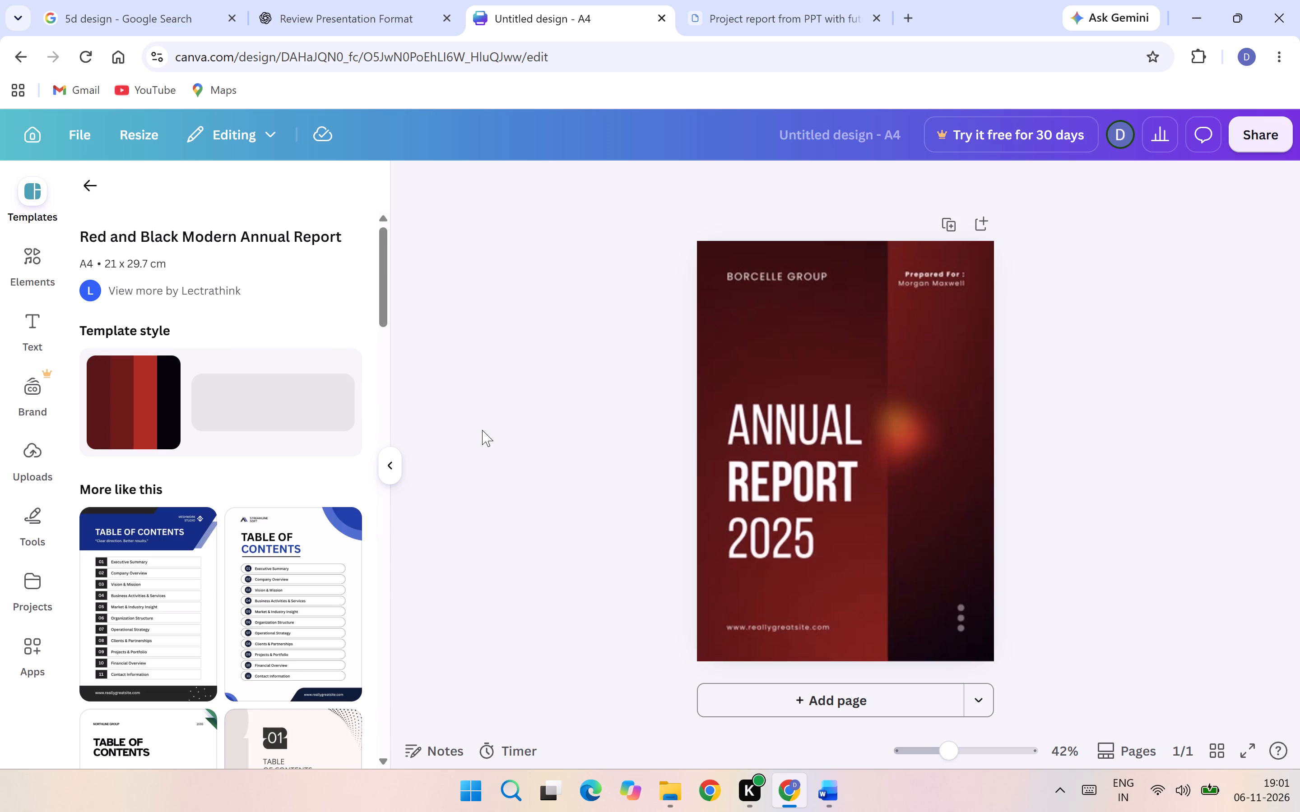
pyautogui.scroll(-1, 482, 429)
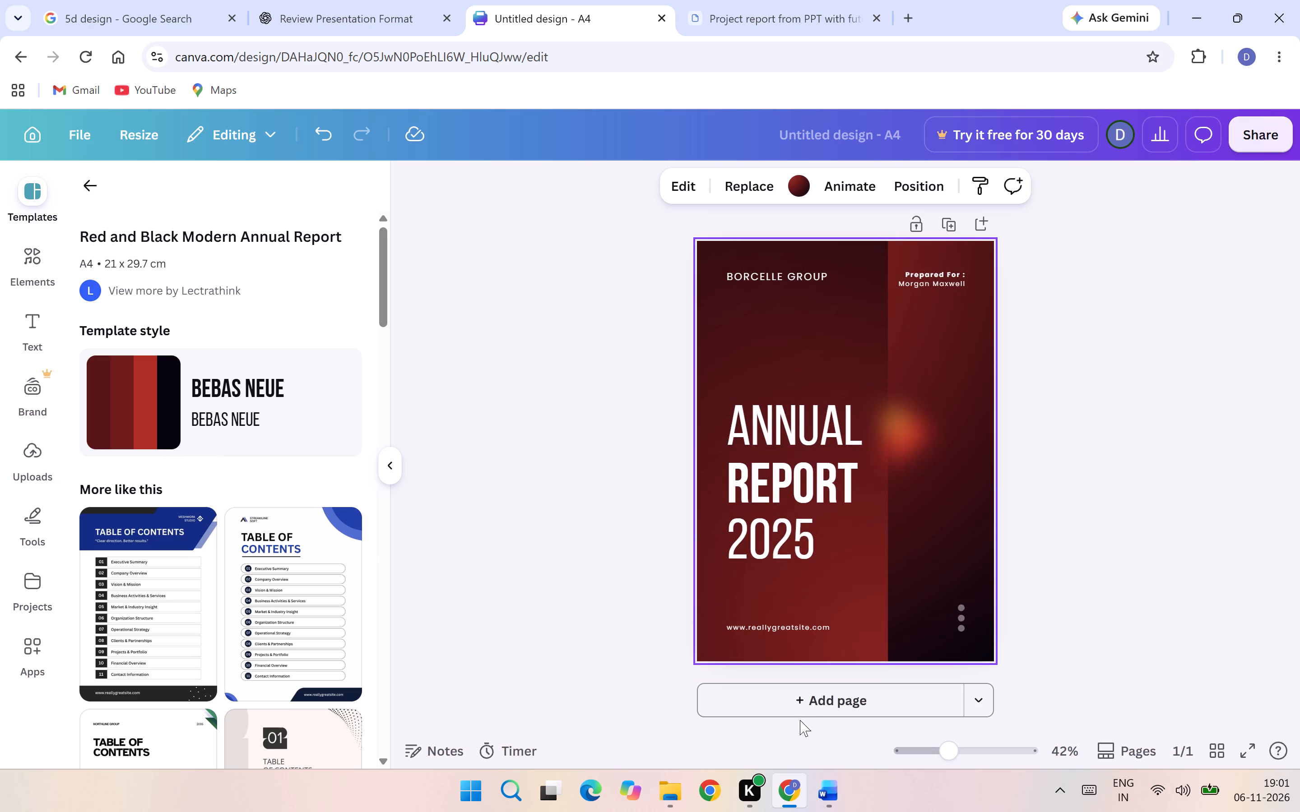
# Add a second page and apply the Blue and White Minimalist Table of Content Document template to it.
pyautogui.click(812, 695)
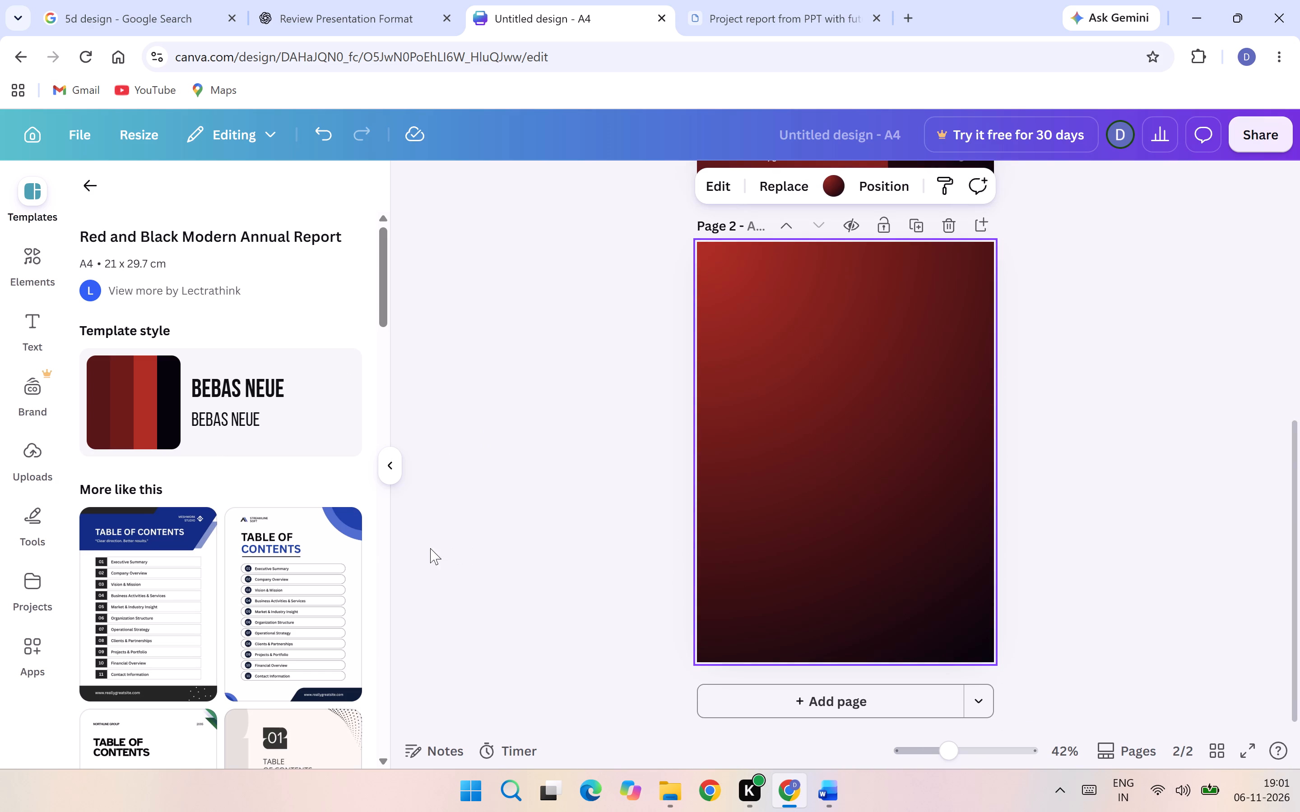
pyautogui.click(302, 586)
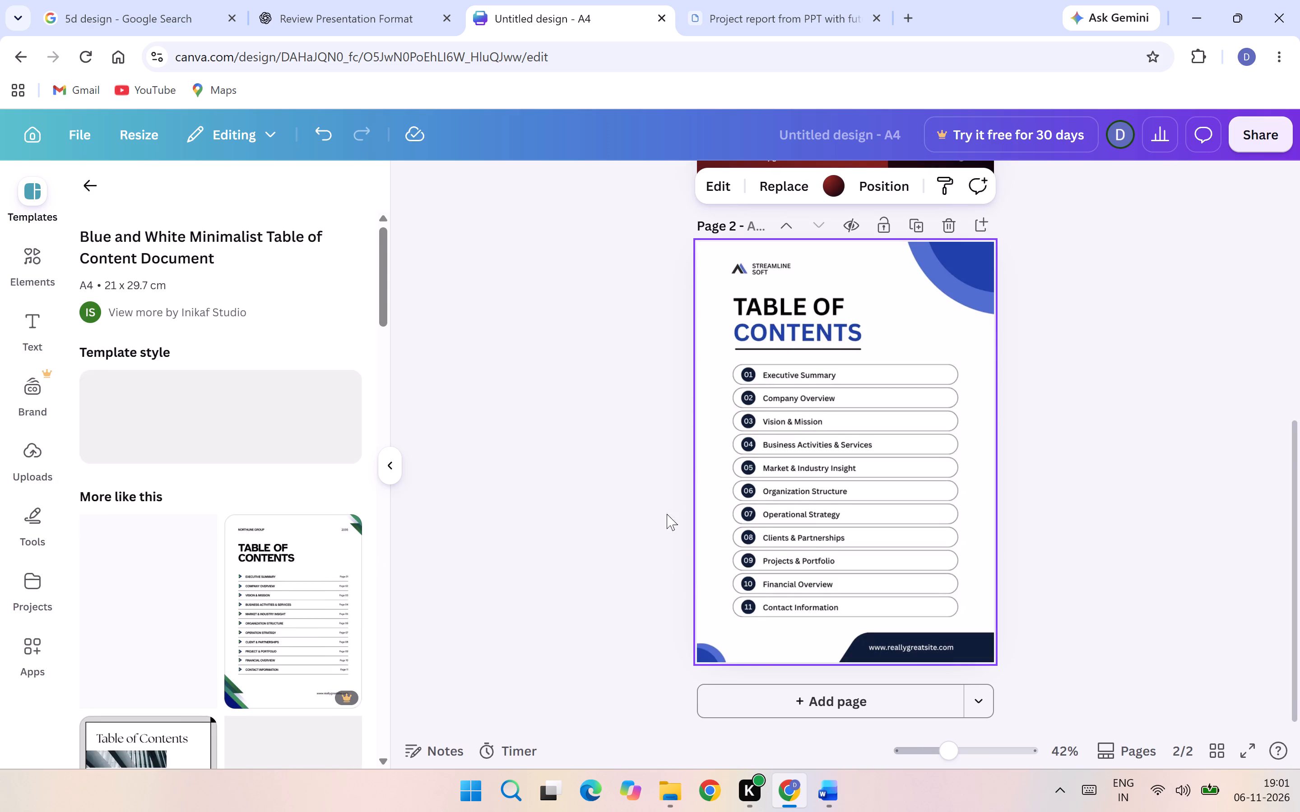
pyautogui.scroll(3, 735, 501)
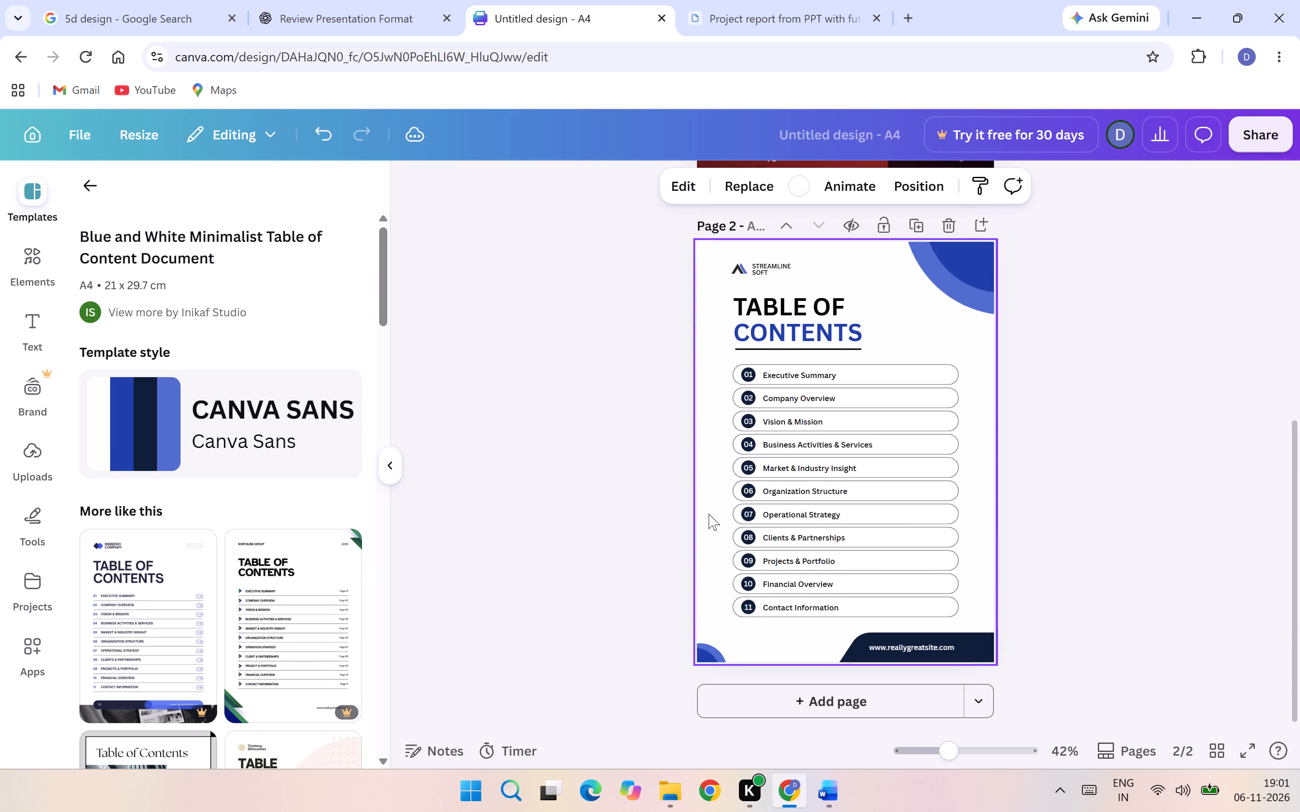
pyautogui.scroll(4, 707, 514)
pyautogui.scroll(-11, 376, 554)
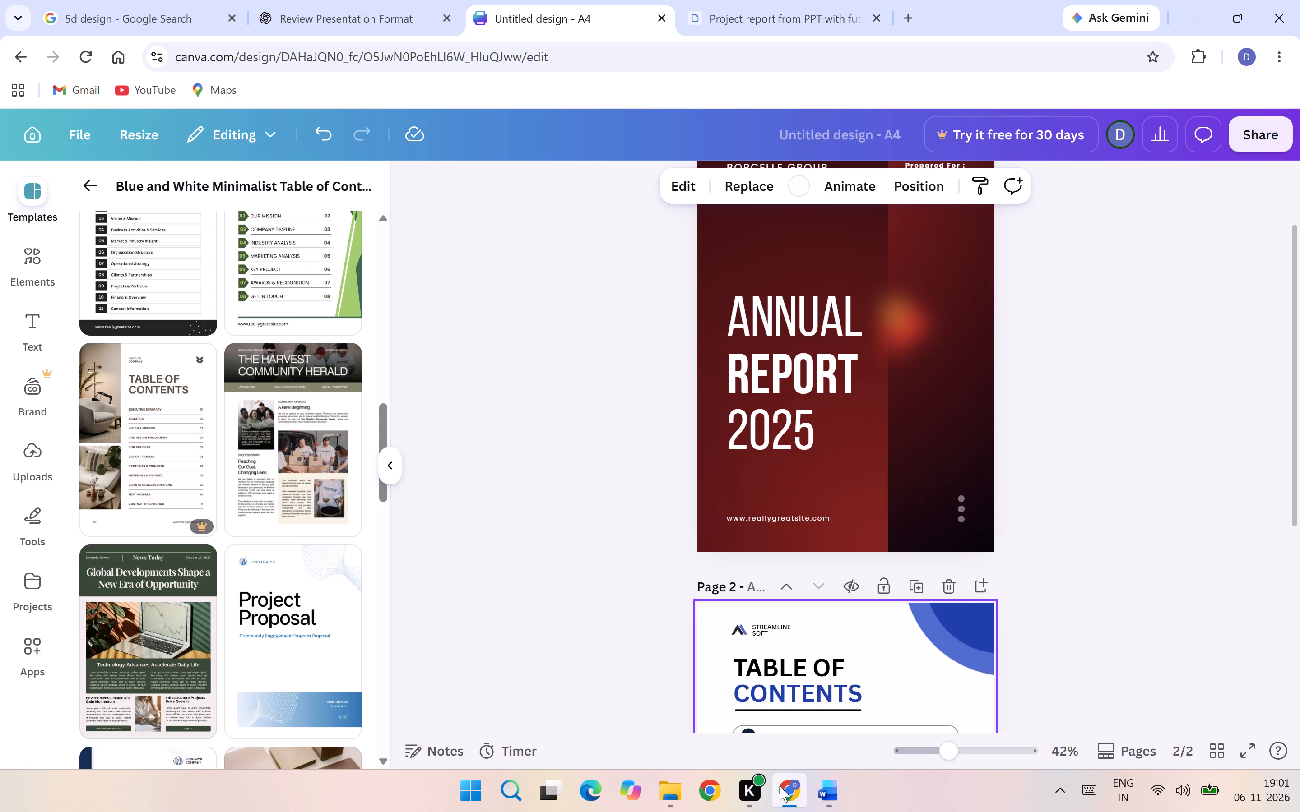
# Switch to the Seminar Report Format 2026 (1) document in Word and begin the text beneath the ABSTRACT heading with "Face Detection".
pyautogui.click(830, 791)
pyautogui.click(741, 720)
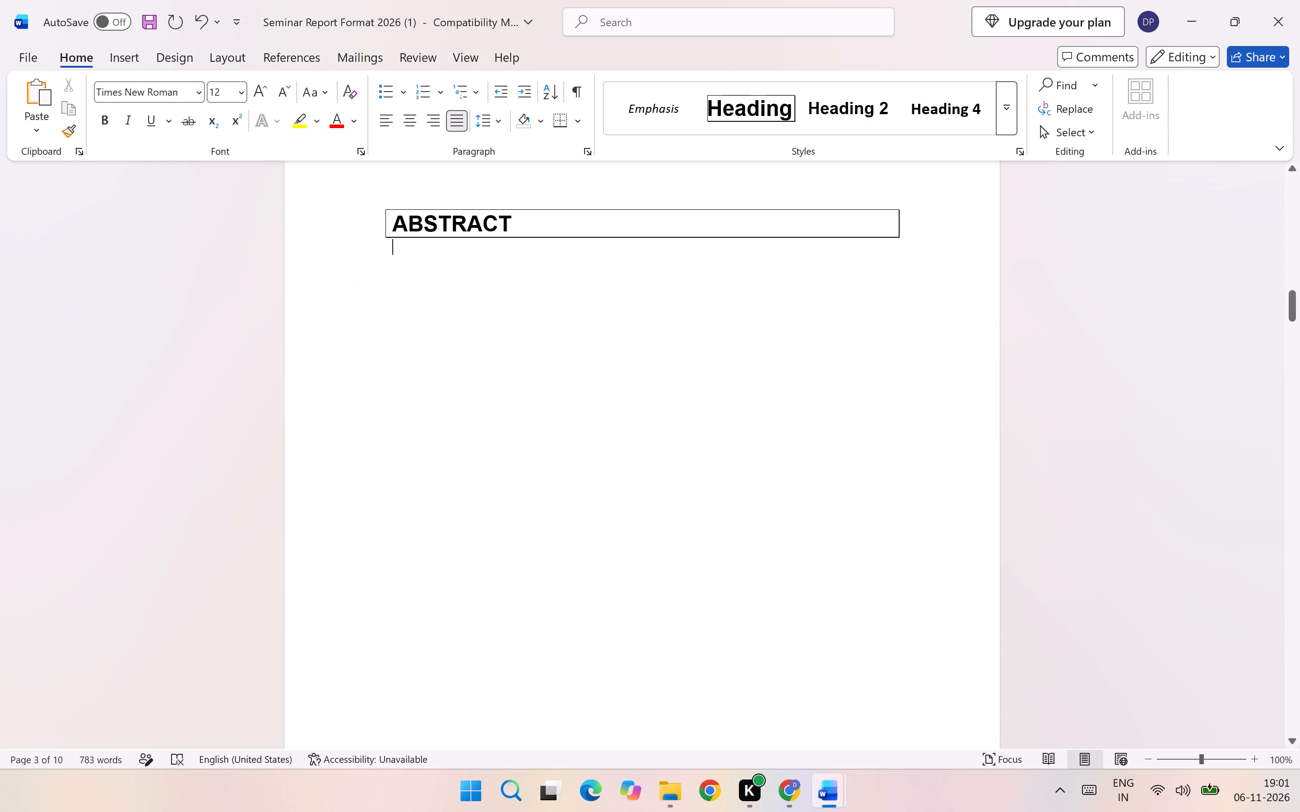
pyautogui.press('BackSpace')
pyautogui.press('Return')
pyautogui.press('Return')
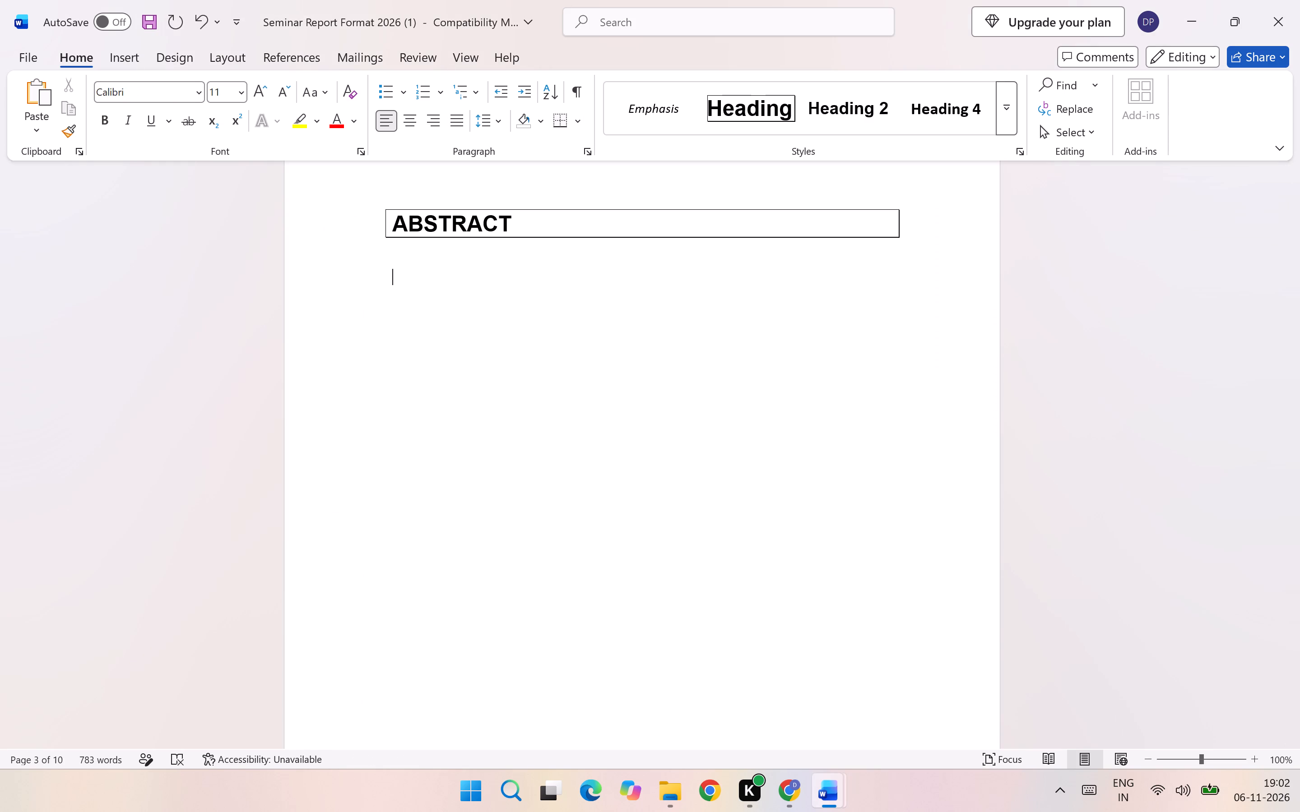
pyautogui.write('ce')
pyautogui.press('BackSpace')
pyautogui.press('BackSpace')
pyautogui.write('ace')
pyautogui.press('space')
pyautogui.write('Detectin')
pyautogui.press('BackSpace')
pyautogui.write('on')
pyautogui.press('space')
# Continue the abstract's opening sentence with "is a important aspect of".
pyautogui.write('ia')
pyautogui.press('space')
pyautogui.press('BackSpace')
pyautogui.press('BackSpace')
pyautogui.write('s a')
pyautogui.press('space')
pyautogui.write('import')
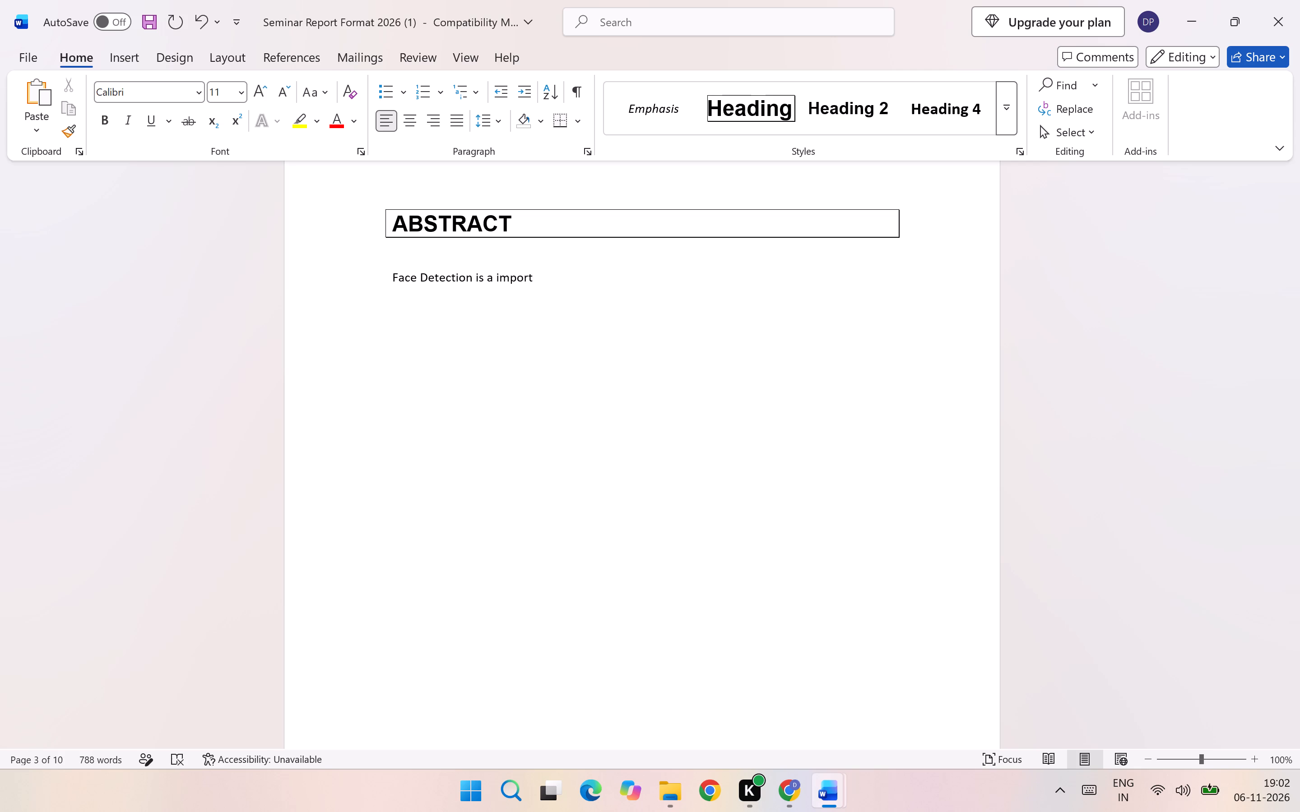
pyautogui.press('BackSpace')
pyautogui.press('BackSpace')
pyautogui.write('rt')
pyautogui.write('ant')
pyautogui.press('space')
pyautogui.write('asp')
pyautogui.write('ect')
pyautogui.press('space')
pyautogui.write('of')
pyautogui.press('space')
# Continue the abstract's opening sentence with "computer vision technology with".
pyautogui.write('comp')
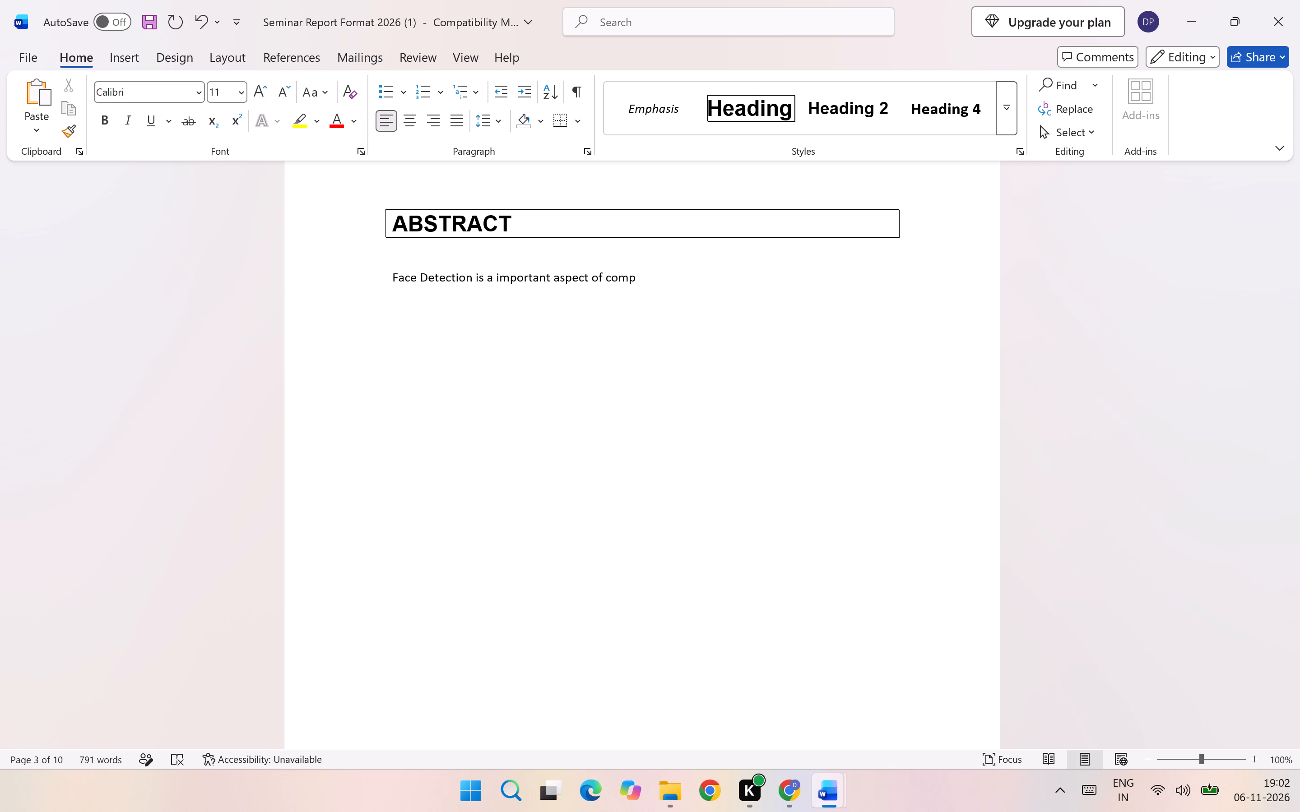
pyautogui.write('uter')
pyautogui.press('space')
pyautogui.write('vissio')
pyautogui.press('BackSpace')
pyautogui.press('BackSpace')
pyautogui.press('BackSpace')
pyautogui.write('ion')
pyautogui.press('space')
pyautogui.write('techno')
pyautogui.write('log')
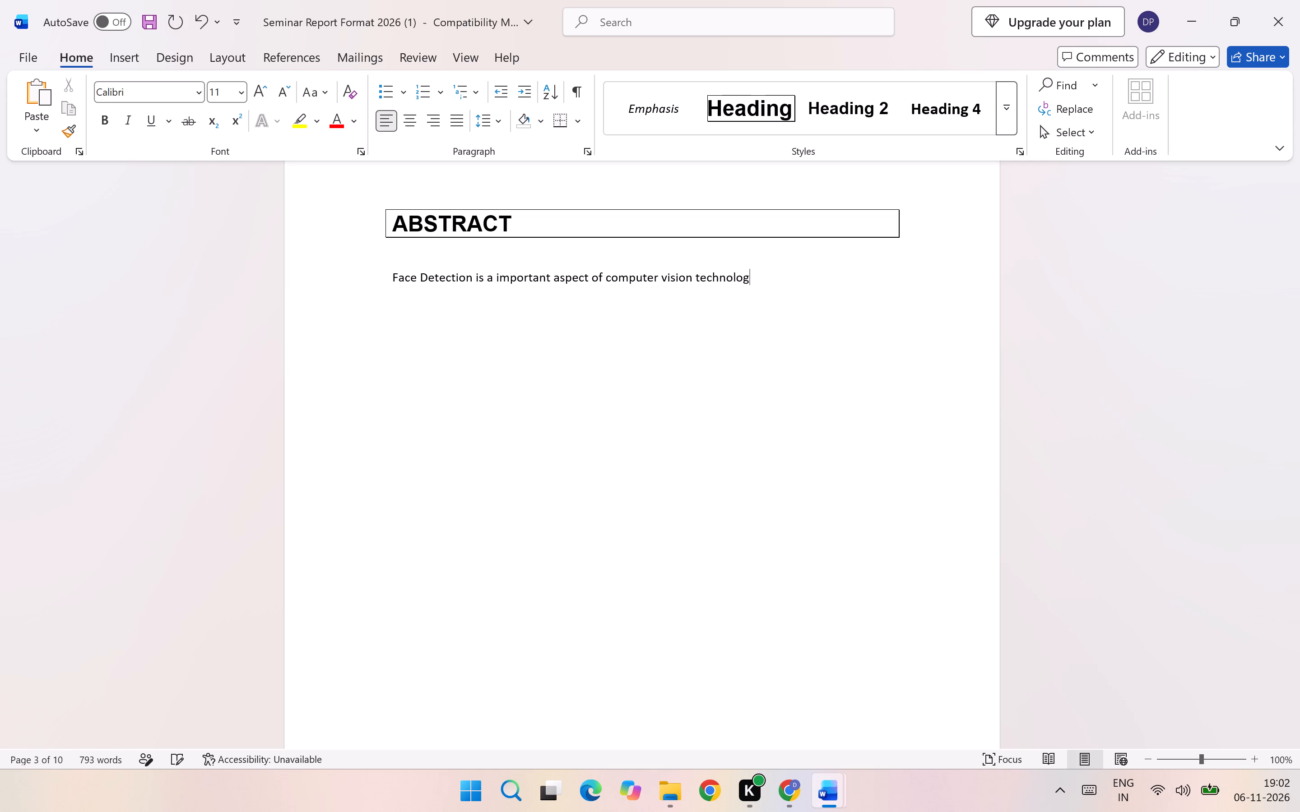
pyautogui.write('y with')
pyautogui.press('space')
# Continue the abstract's opening sentence with "wide ranging applications".
pyautogui.write('wide')
pyautogui.press('space')
pyautogui.write('rangeing')
pyautogui.press('space')
pyautogui.press('BackSpace')
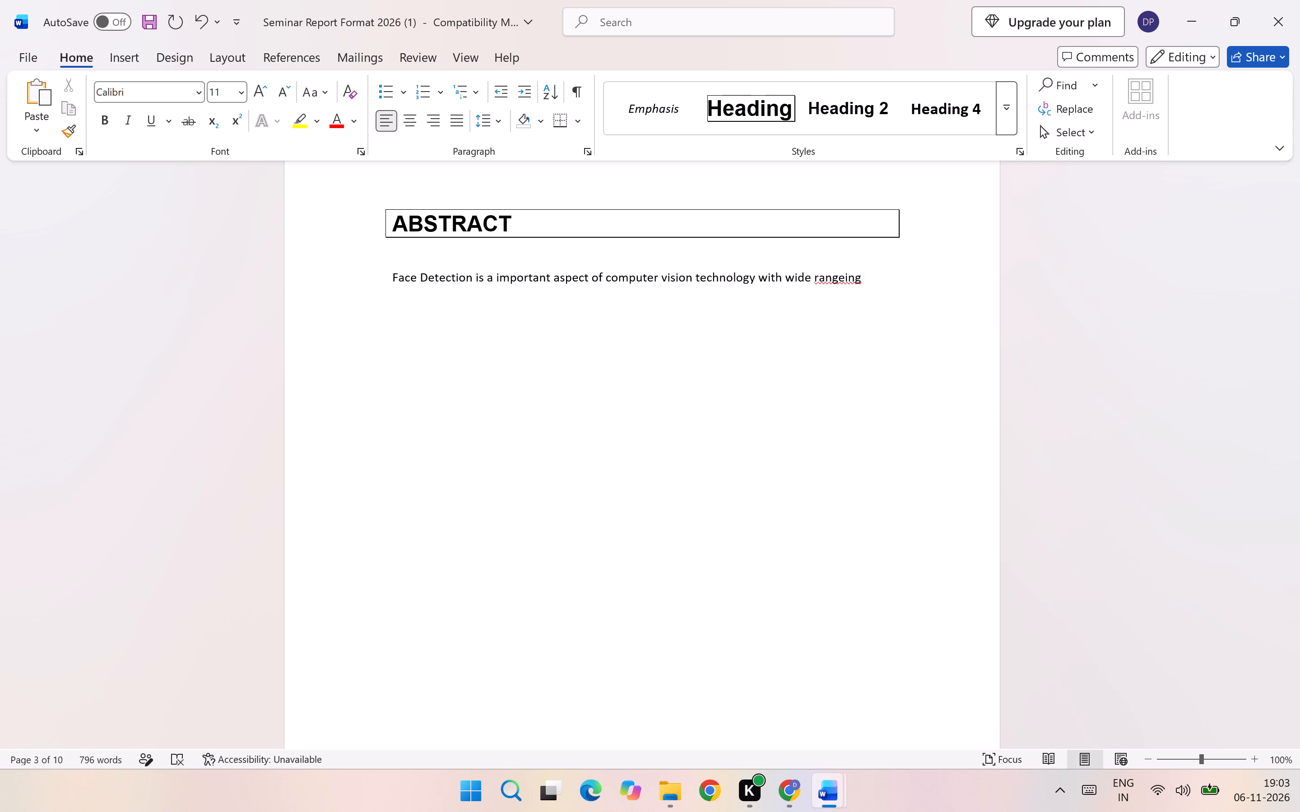
pyautogui.press('BackSpace')
pyautogui.press('BackSpace')
pyautogui.press('BackSpace')
pyautogui.press('BackSpace')
pyautogui.write('ing')
pyautogui.press('space')
pyautogui.write('app')
pyautogui.write('licatop')
pyautogui.press('BackSpace')
pyautogui.press('BackSpace')
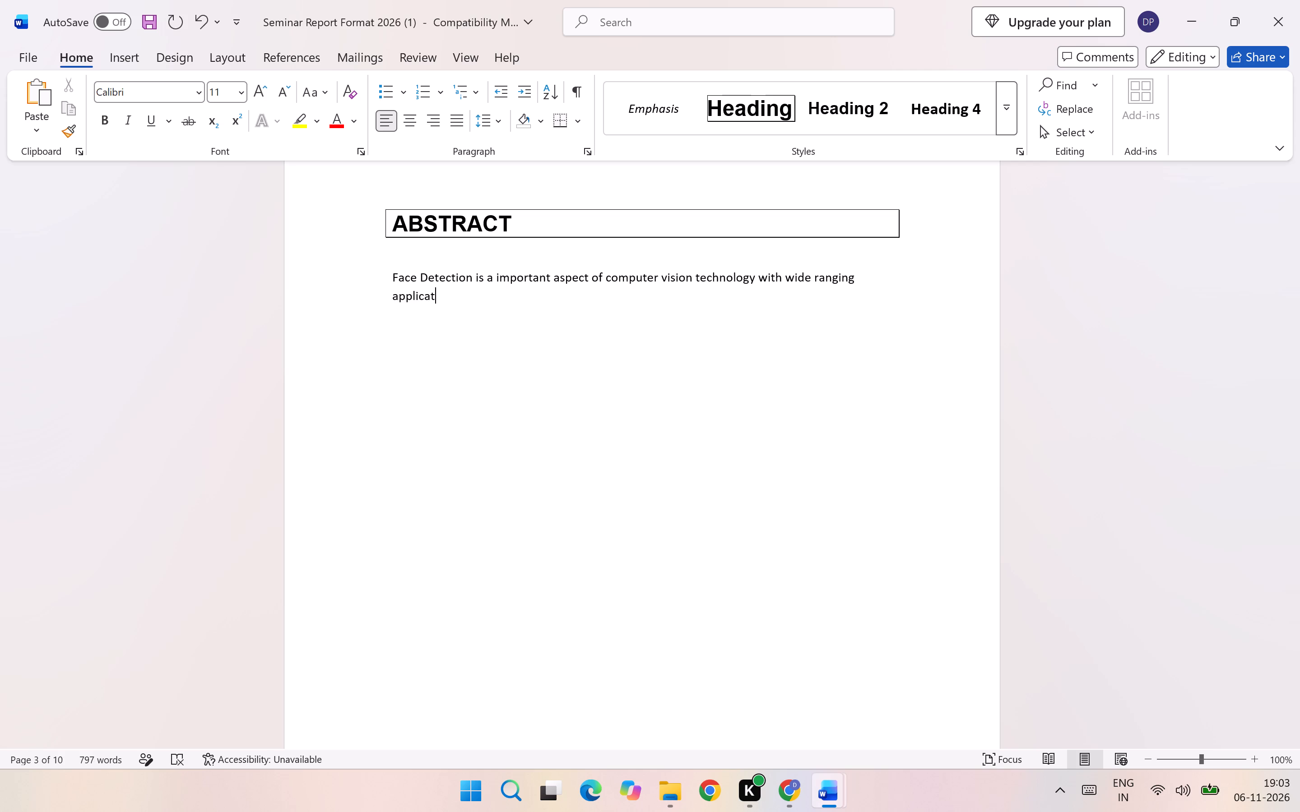
pyautogui.write('ions')
pyautogui.press('space')
# Continue the abstract's opening sentence with "in surveillance,".
pyautogui.write('in ser')
pyautogui.press('BackSpace')
pyautogui.press('BackSpace')
pyautogui.press('BackSpace')
pyautogui.write('sur')
pyautogui.write('ve')
pyautogui.write('illa')
pyautogui.write('nce')
pyautogui.press('space')
pyautogui.press(',')
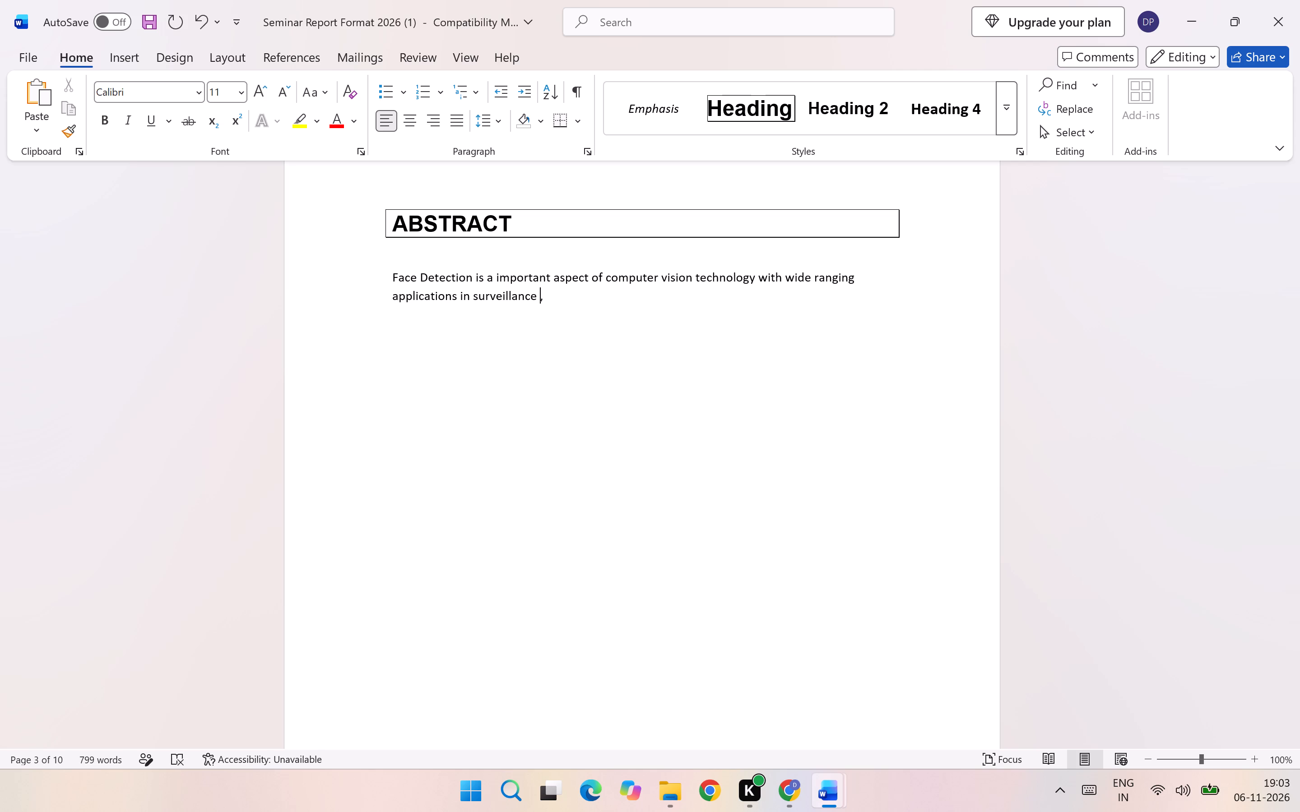
pyautogui.press('BackSpace')
pyautogui.press('BackSpace')
pyautogui.write(',')
pyautogui.press('space')
# Continue the abstract's opening sentence with "biometric, and security".
pyautogui.write('biomet')
pyautogui.write('ric')
pyautogui.press('space')
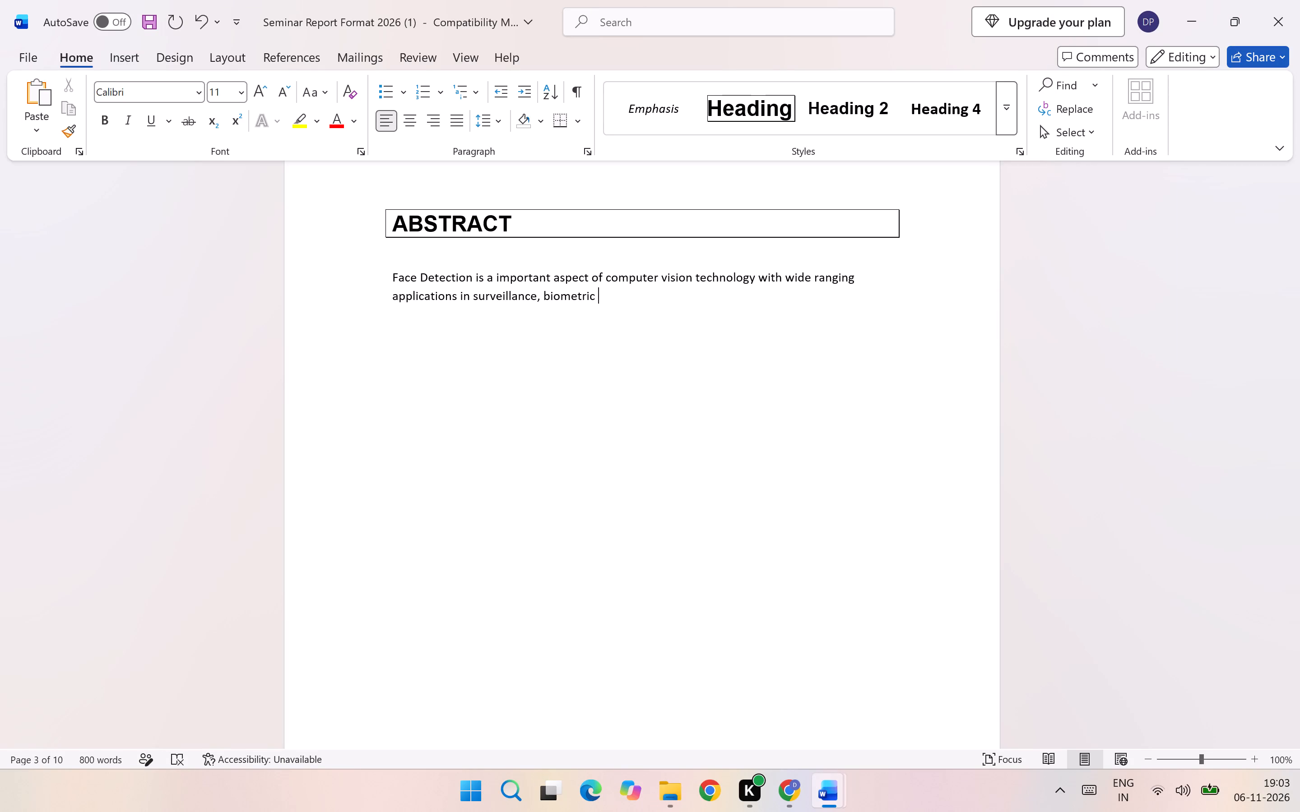
pyautogui.press('BackSpace')
pyautogui.write(', and')
pyautogui.press('space')
pyautogui.write('sec')
pyautogui.write('urity')
pyautogui.press(',')
pyautogui.press('BackSpace')
# End the abstract's opening sentence with a full stop and begin the second sentence with "Tradition CPU or GPU".
pyautogui.write('. te')
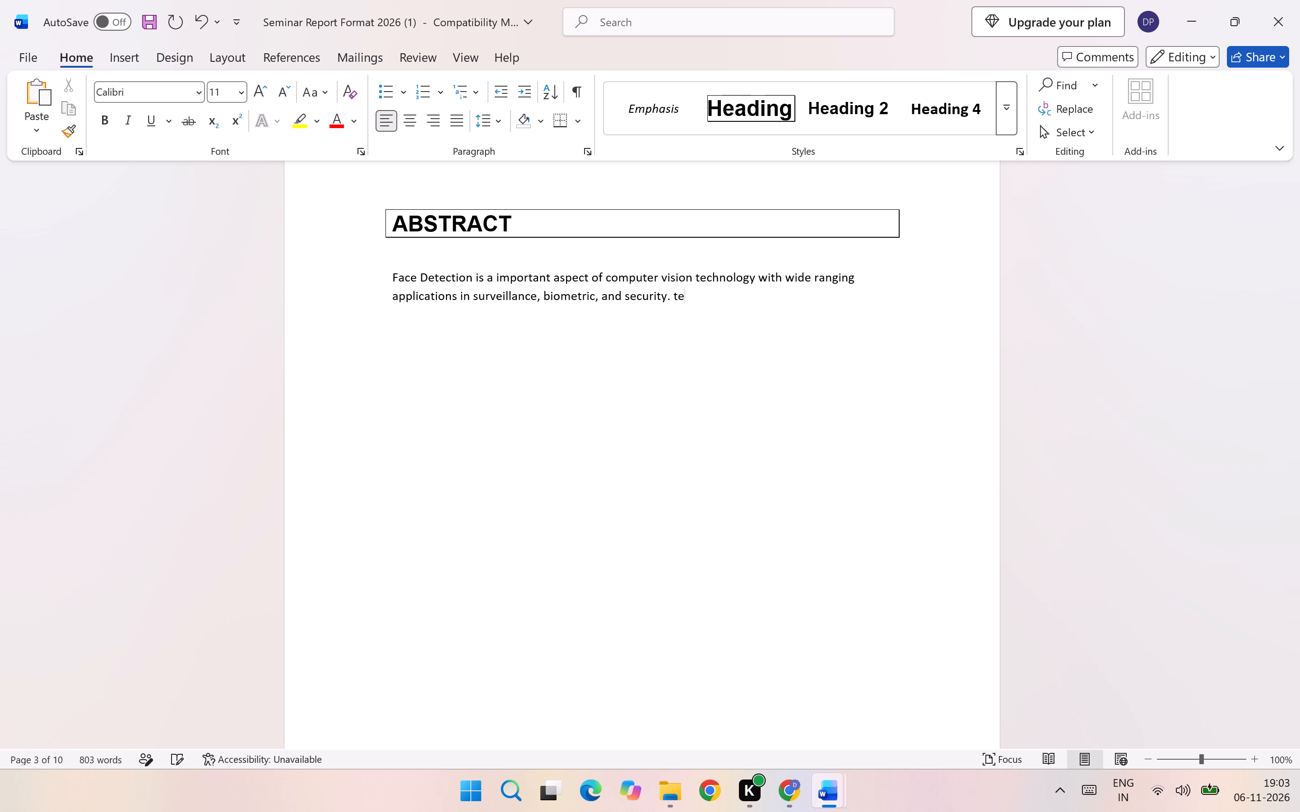
pyautogui.press('BackSpace')
pyautogui.write('radi')
pyautogui.write('tion')
pyautogui.press('space')
pyautogui.write('cpu')
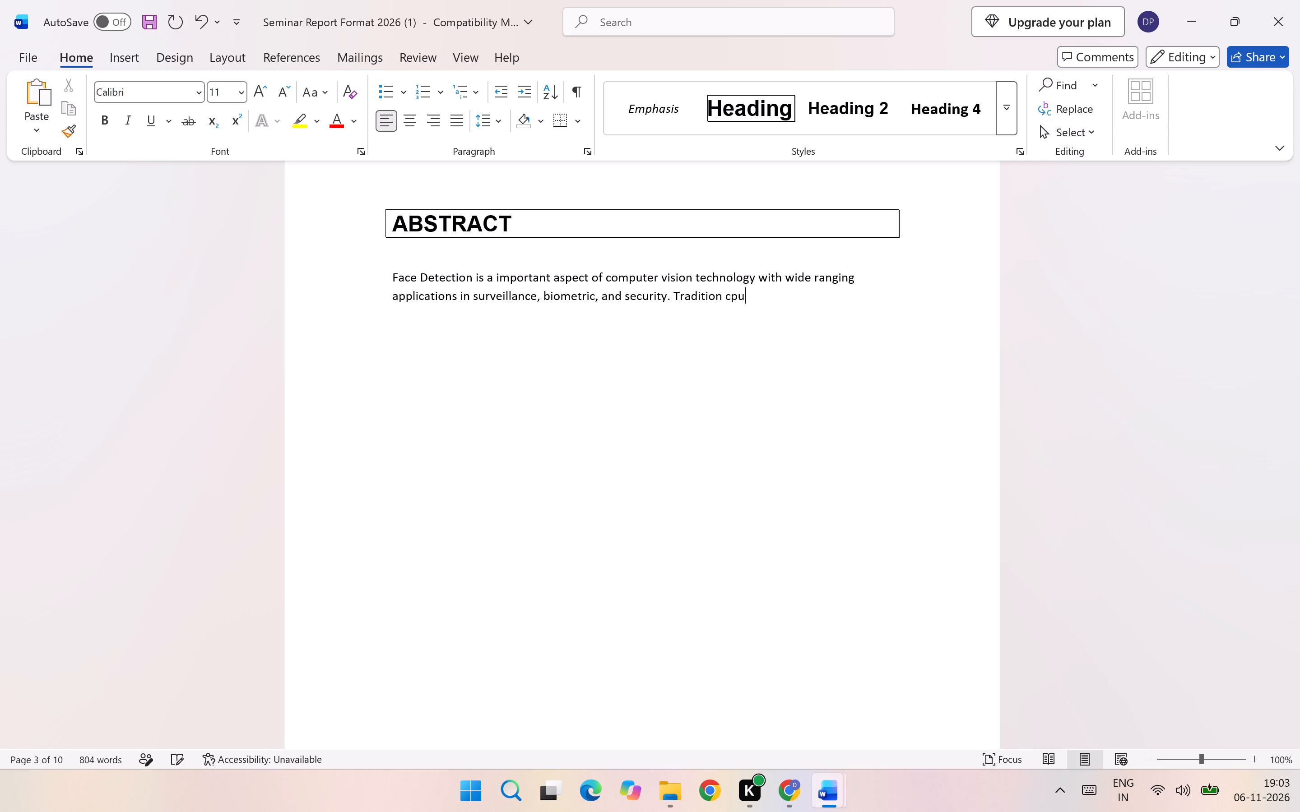
pyautogui.press('BackSpace')
pyautogui.press('BackSpace')
pyautogui.press('BackSpace')
pyautogui.write('CPU')
pyautogui.press('space')
pyautogui.write('o')
pyautogui.write('r')
pyautogui.press('space')
pyautogui.write('GPU')
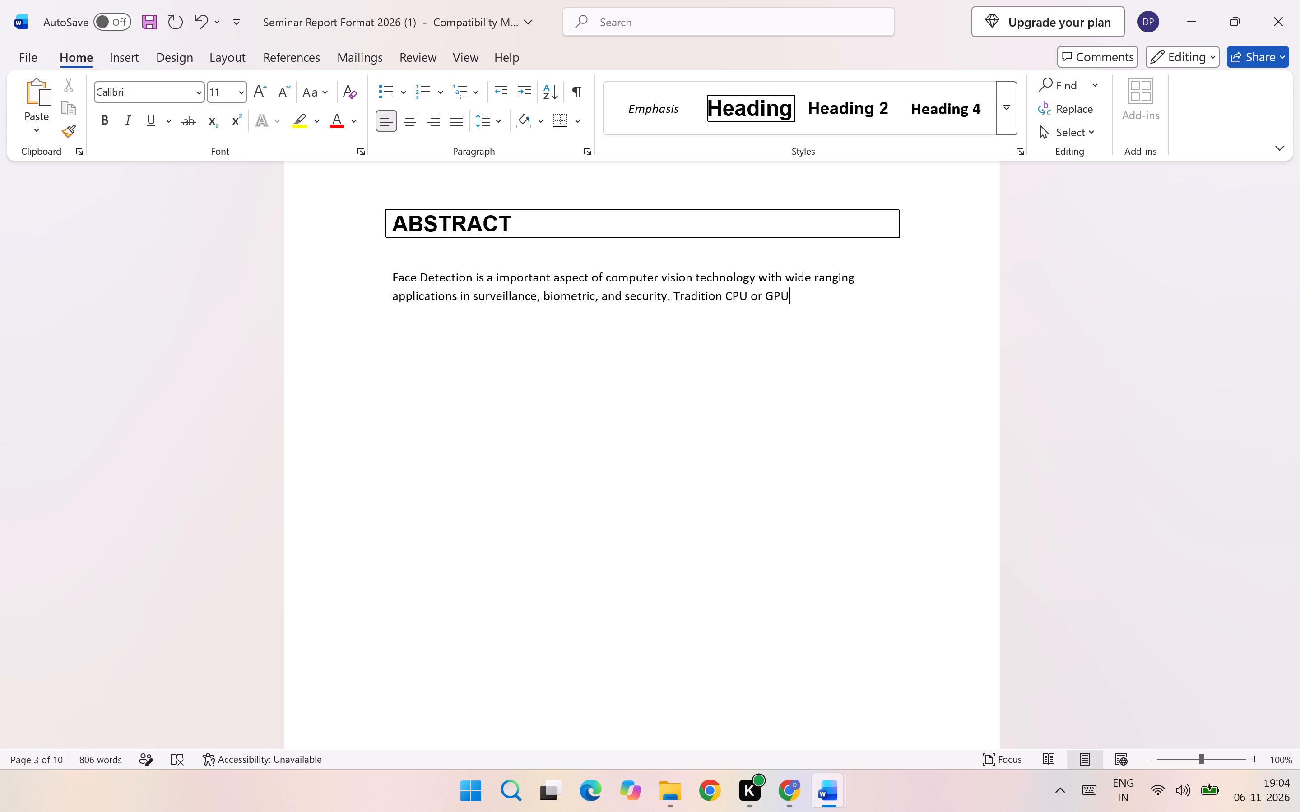
# Continue the abstract's second sentence with "based implementation".
pyautogui.press('space')
pyautogui.write('based on')
pyautogui.press('space')
pyautogui.press('BackSpace')
pyautogui.press('BackSpace')
pyautogui.press('BackSpace')
pyautogui.write('implr')
pyautogui.press('BackSpace')
pyautogui.write('em')
pyautogui.write('ent')
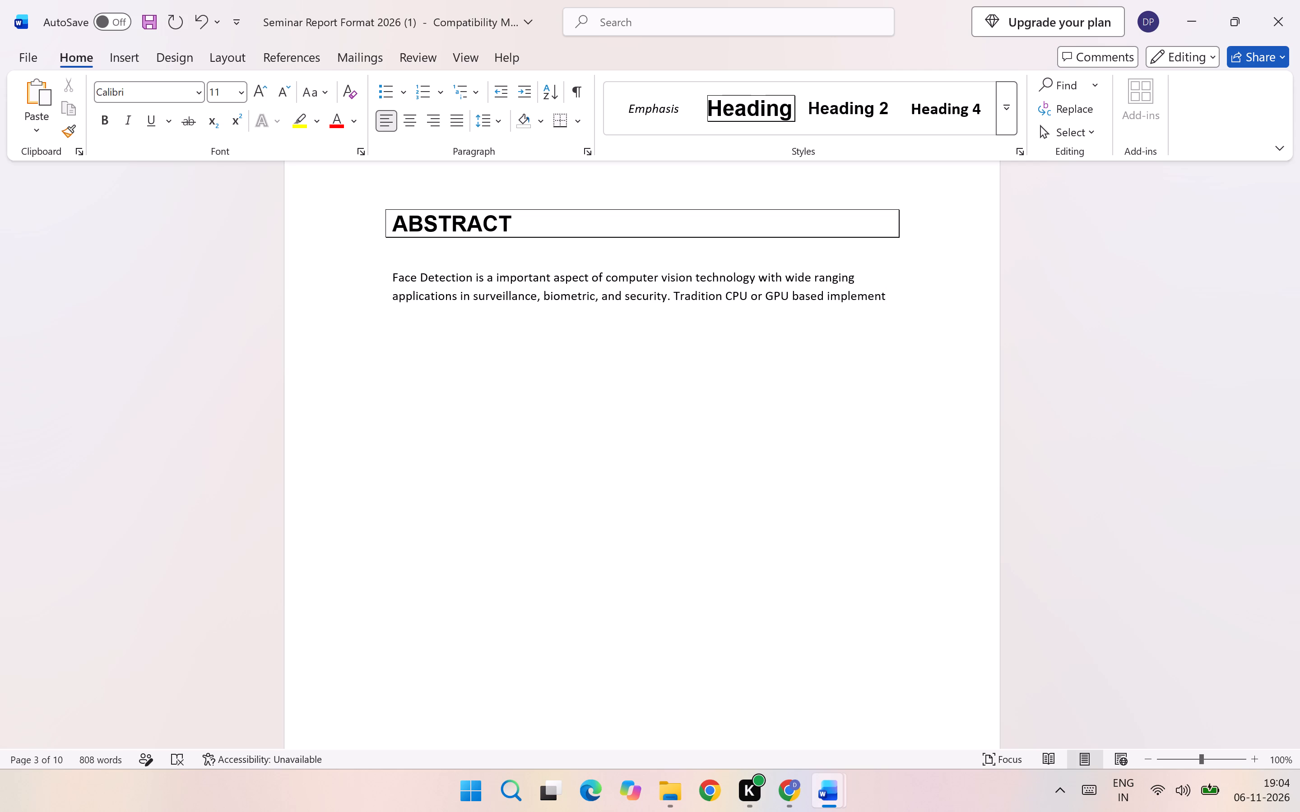
pyautogui.write('ation')
# Continue the abstract's second sentence with "of face detection consumes".
pyautogui.press('space')
pyautogui.write('of face')
pyautogui.press('space')
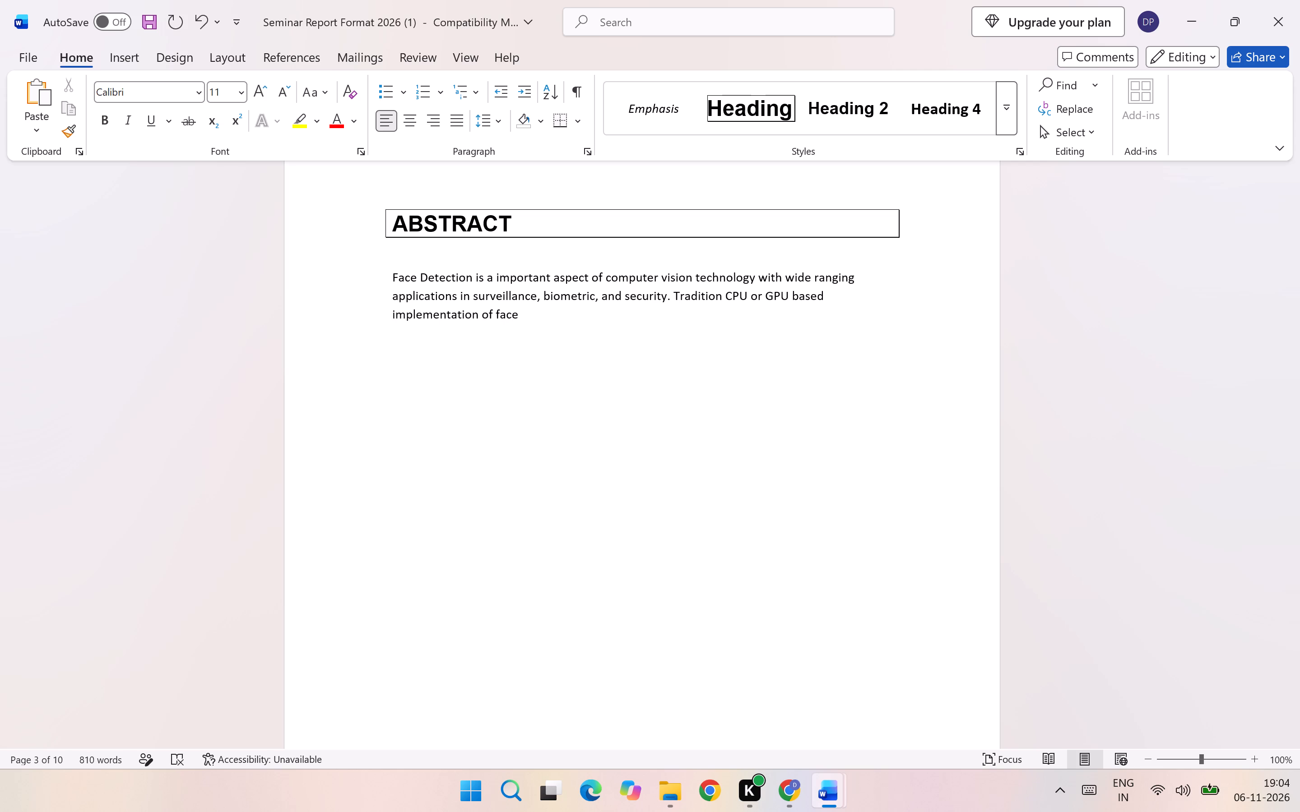
pyautogui.press('s')
pyautogui.press('BackSpace')
pyautogui.write('detection')
pyautogui.press('space')
pyautogui.write('con')
pyautogui.write('sum')
pyautogui.write('es')
# Switch to the Group_02.2 Report document and read through its ABSTRACT section as a writing reference.
pyautogui.click(821, 804)
pyautogui.click(917, 693)
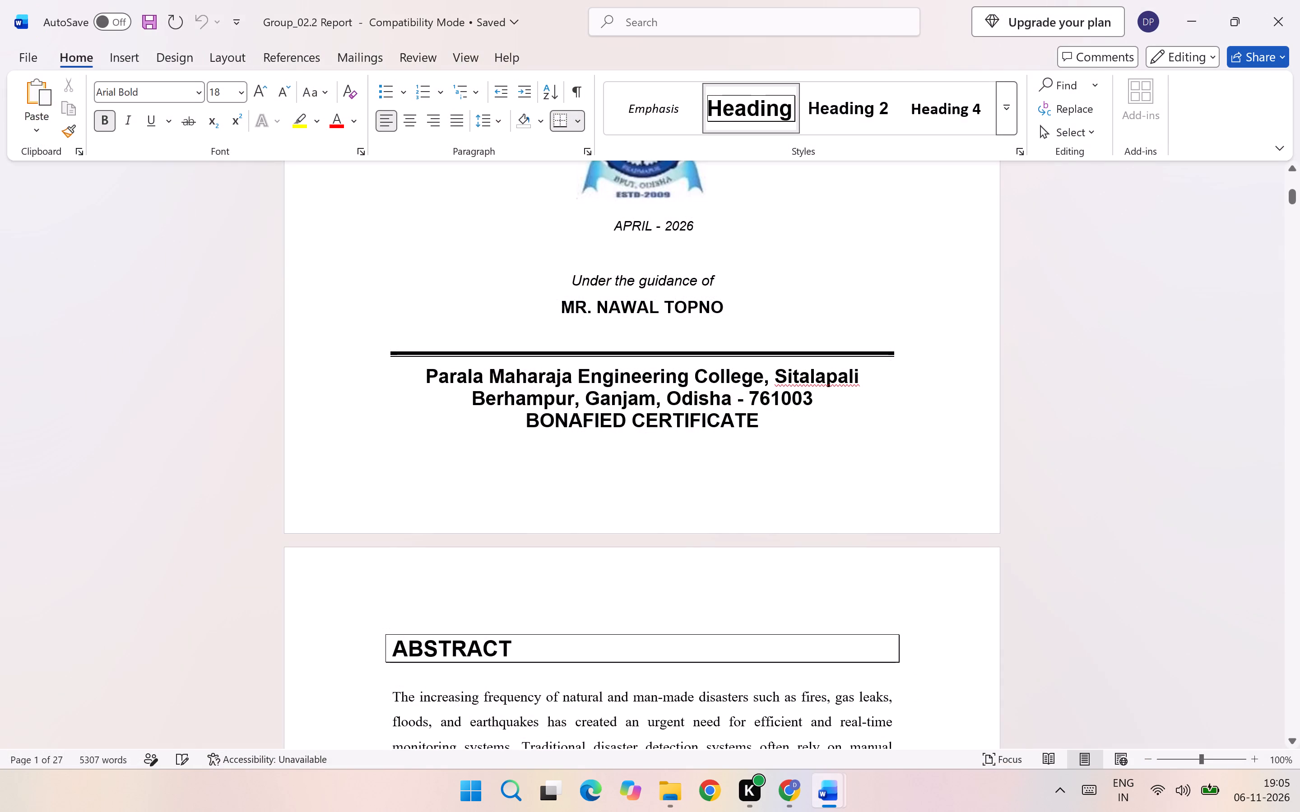
pyautogui.scroll(-3, 785, 700)
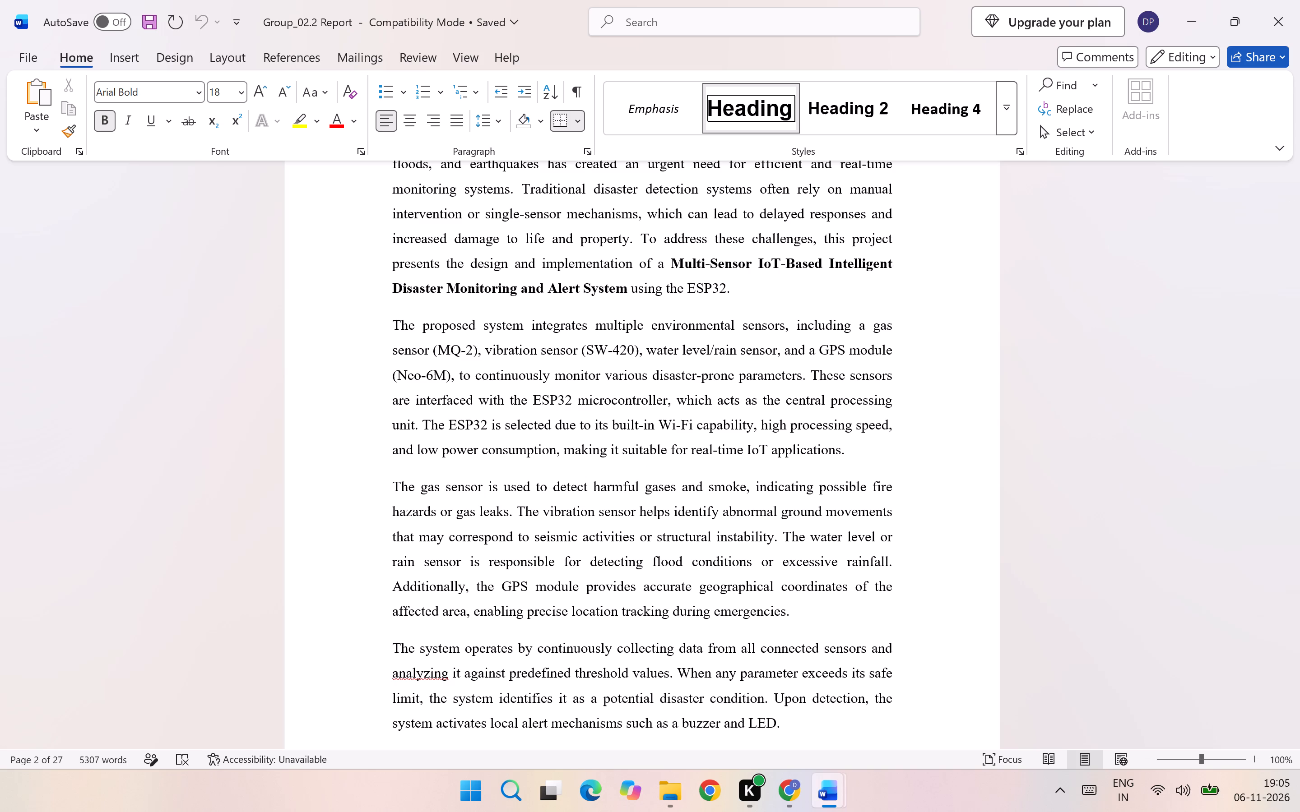
pyautogui.scroll(5, 813, 637)
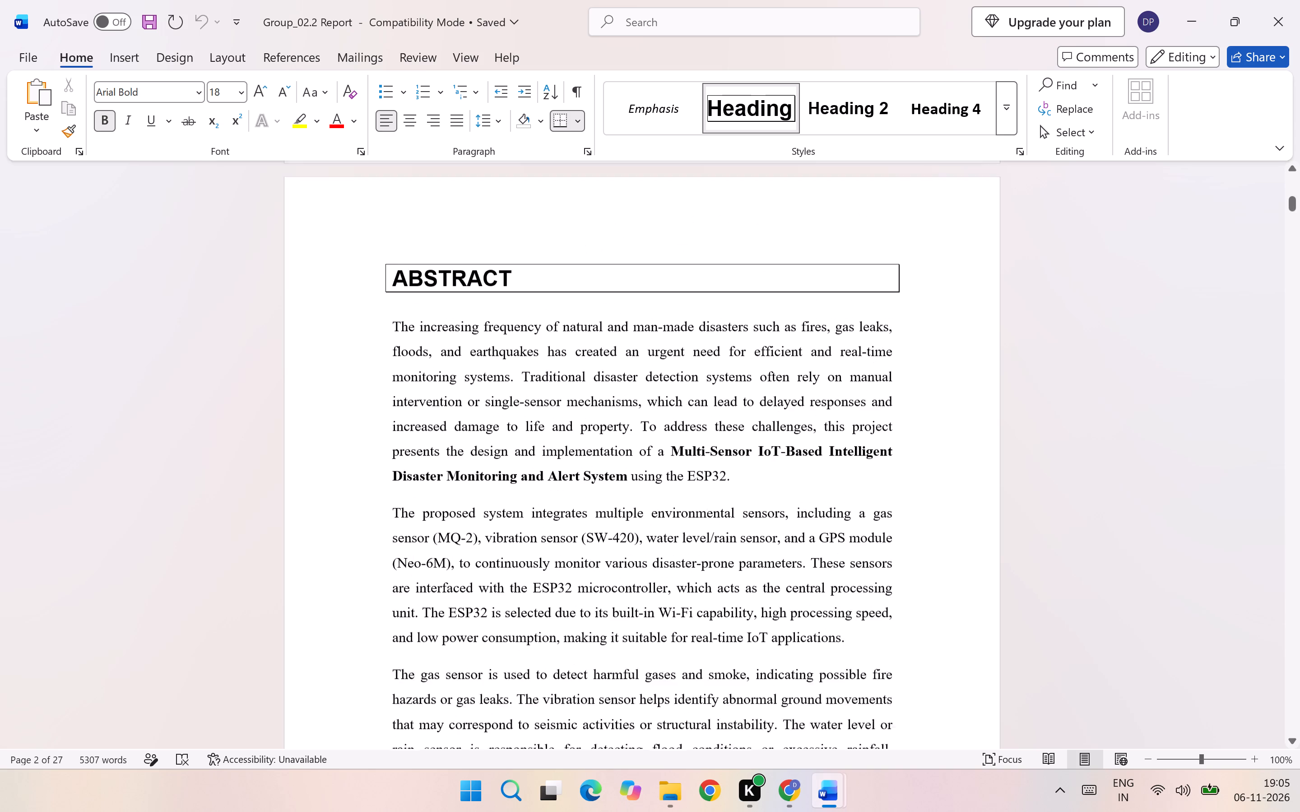
pyautogui.click(829, 780)
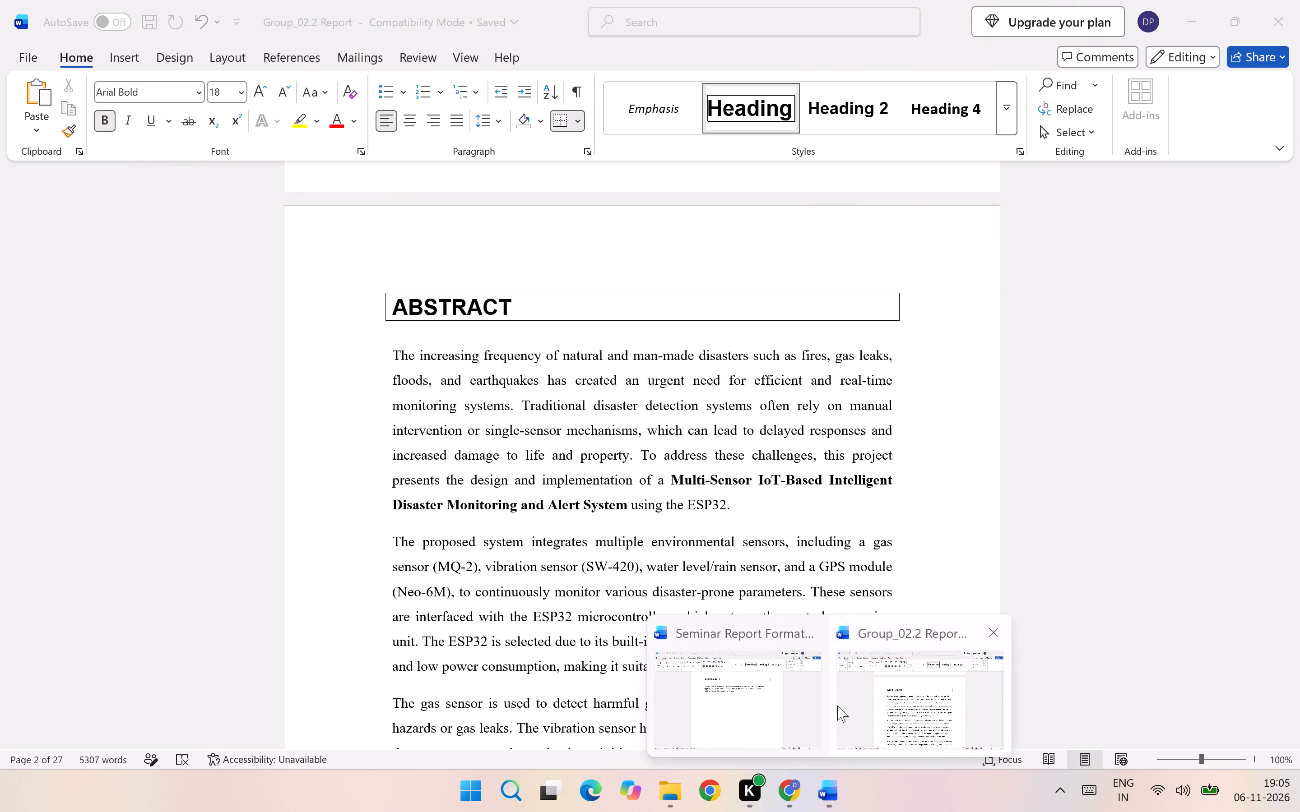
pyautogui.click(853, 680)
# Switch back to the Seminar Report Format document and continue the abstract's second sentence with "higher".
pyautogui.click(825, 799)
pyautogui.click(767, 736)
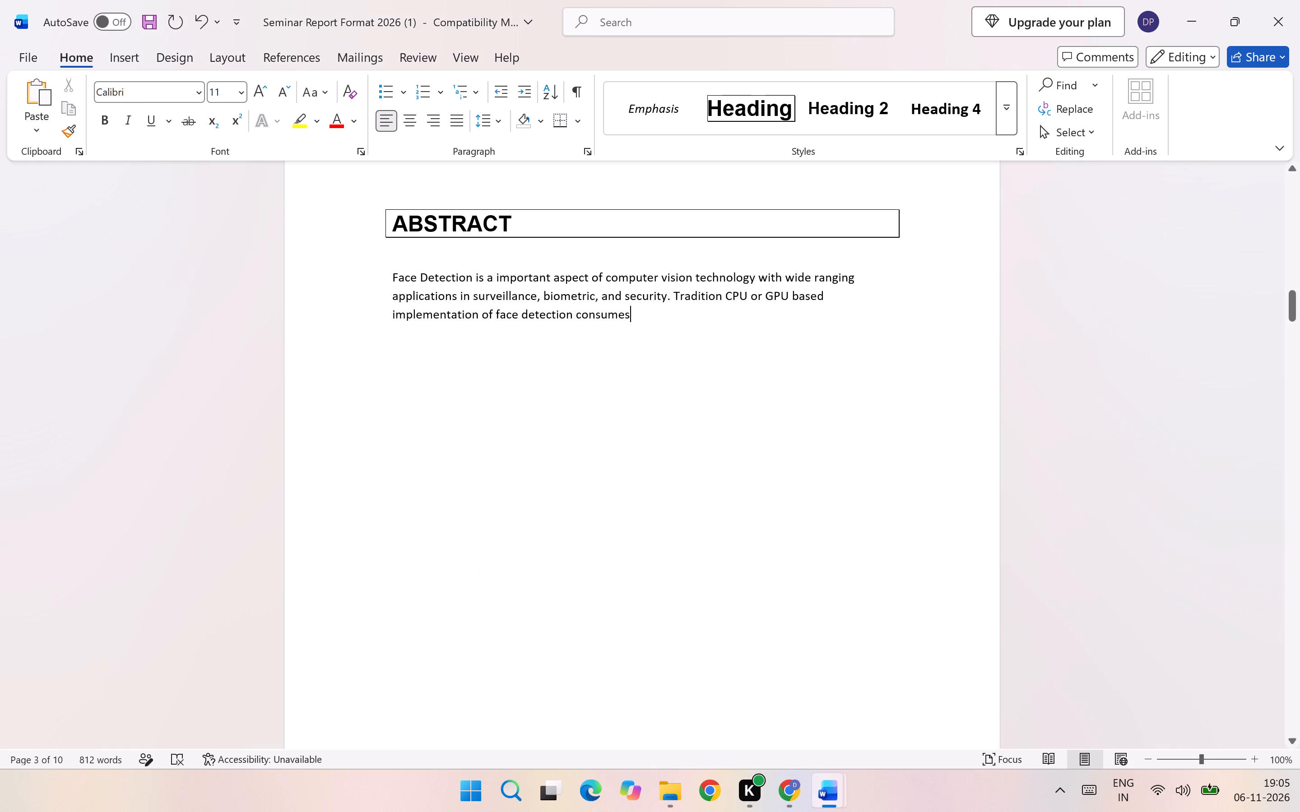
pyautogui.scroll(5, 733, 600)
pyautogui.click(651, 524)
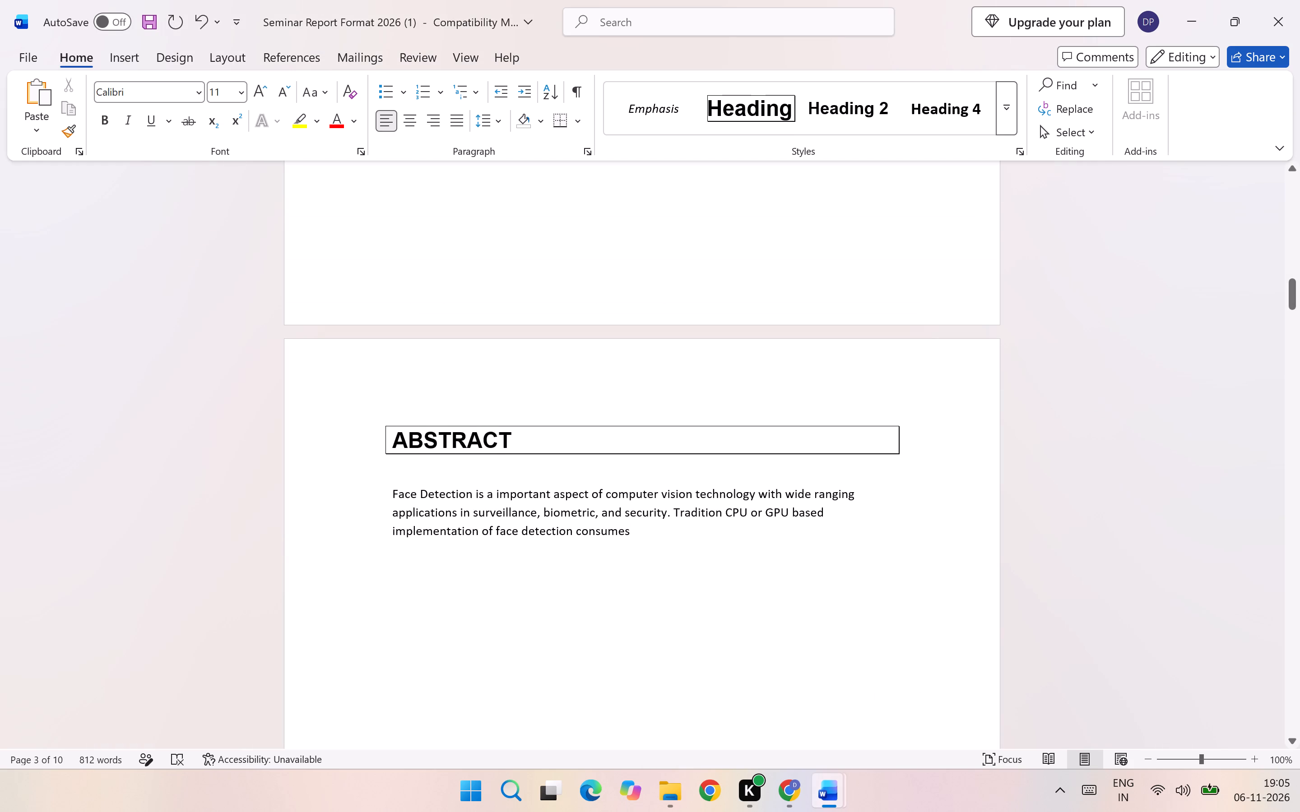
pyautogui.press('space')
pyautogui.write('hiher')
pyautogui.press('BackSpace')
pyautogui.press('BackSpace')
pyautogui.press('BackSpace')
pyautogui.write('gher')
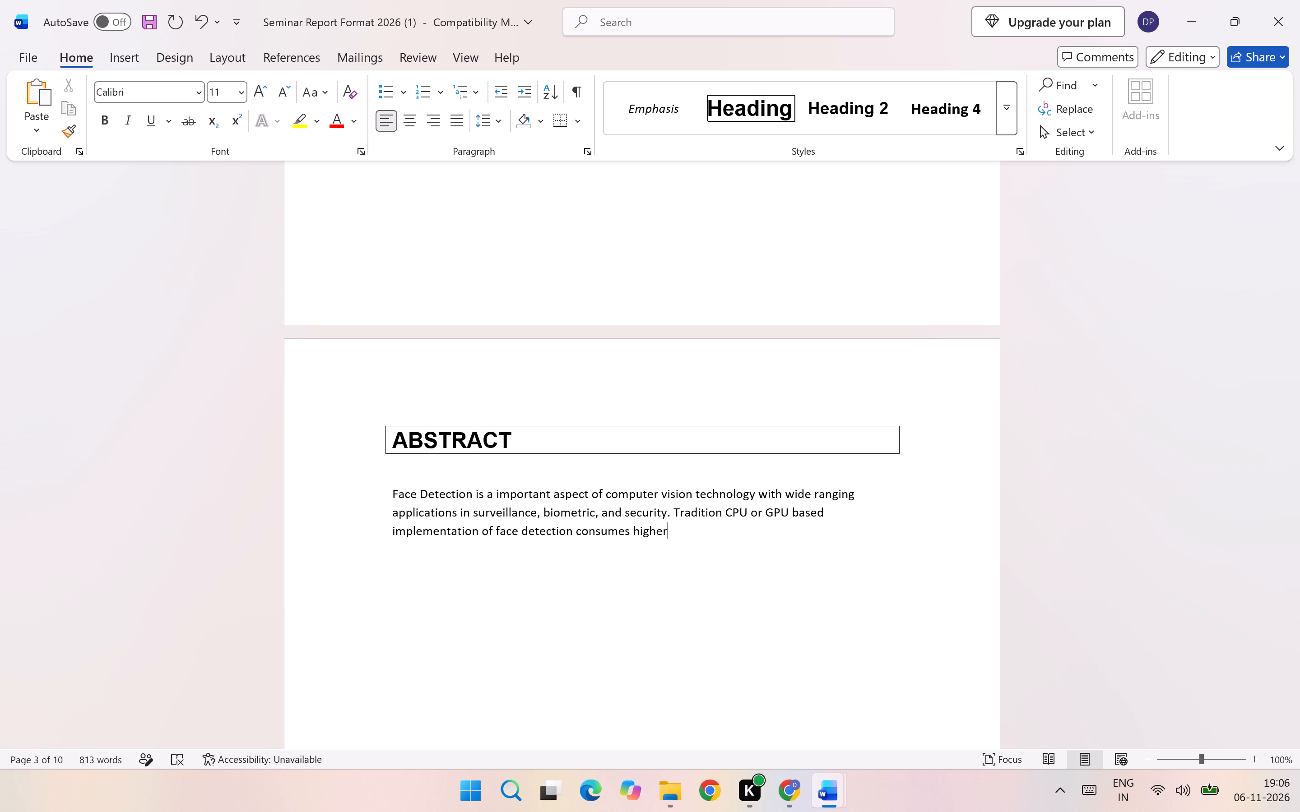
# Continue the abstract's second sentence with "computing resources".
pyautogui.press('space')
pyautogui.write('comu')
pyautogui.press('BackSpace')
pyautogui.write('pu')
pyautogui.write('ting')
pyautogui.press('space')
pyautogui.write('res')
pyautogui.write('ou')
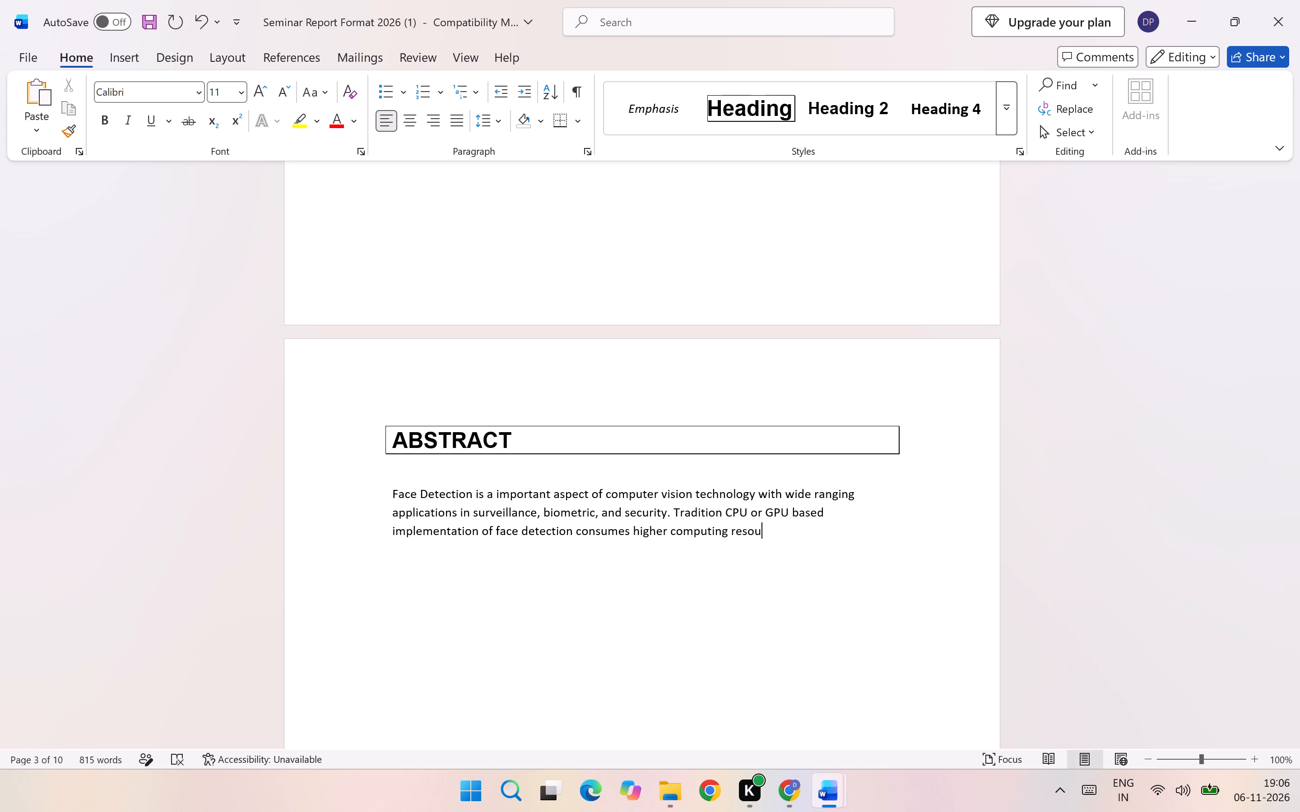
pyautogui.press('r')
pyautogui.write('ces')
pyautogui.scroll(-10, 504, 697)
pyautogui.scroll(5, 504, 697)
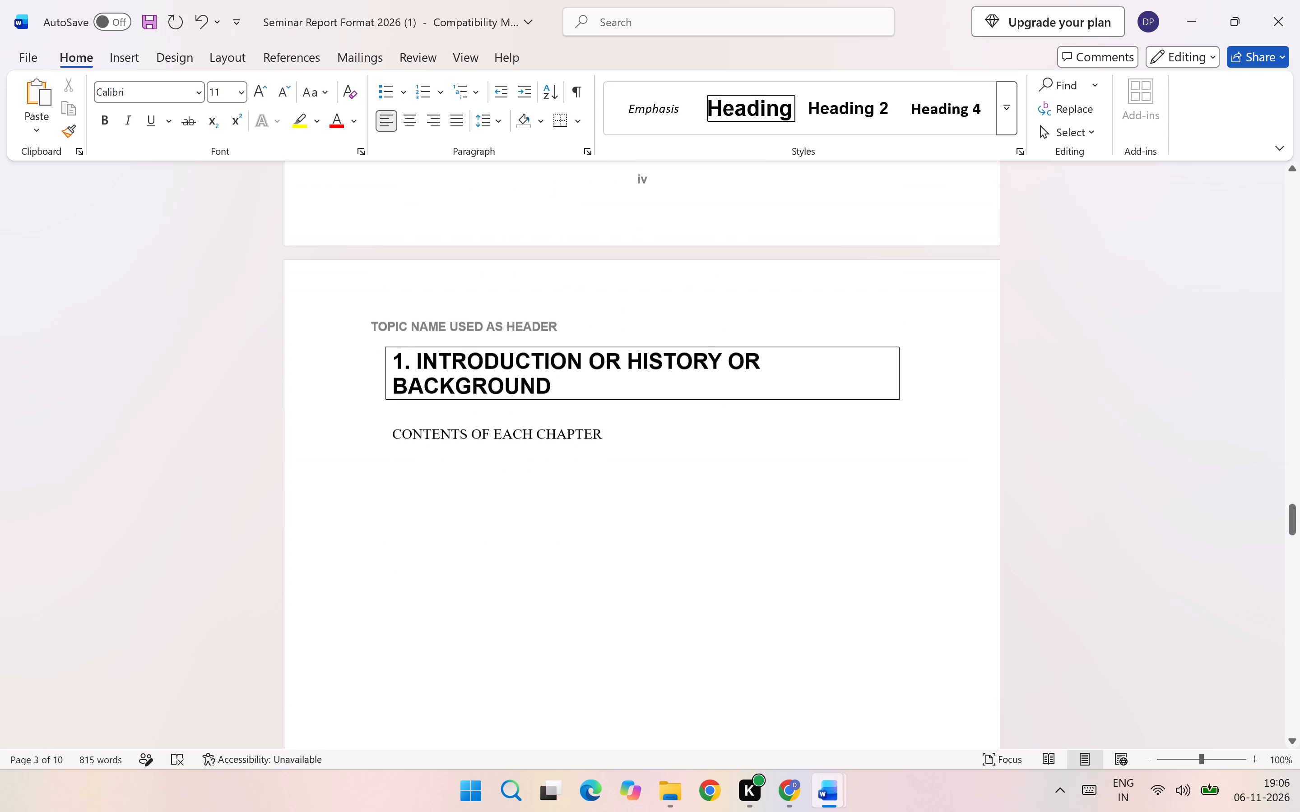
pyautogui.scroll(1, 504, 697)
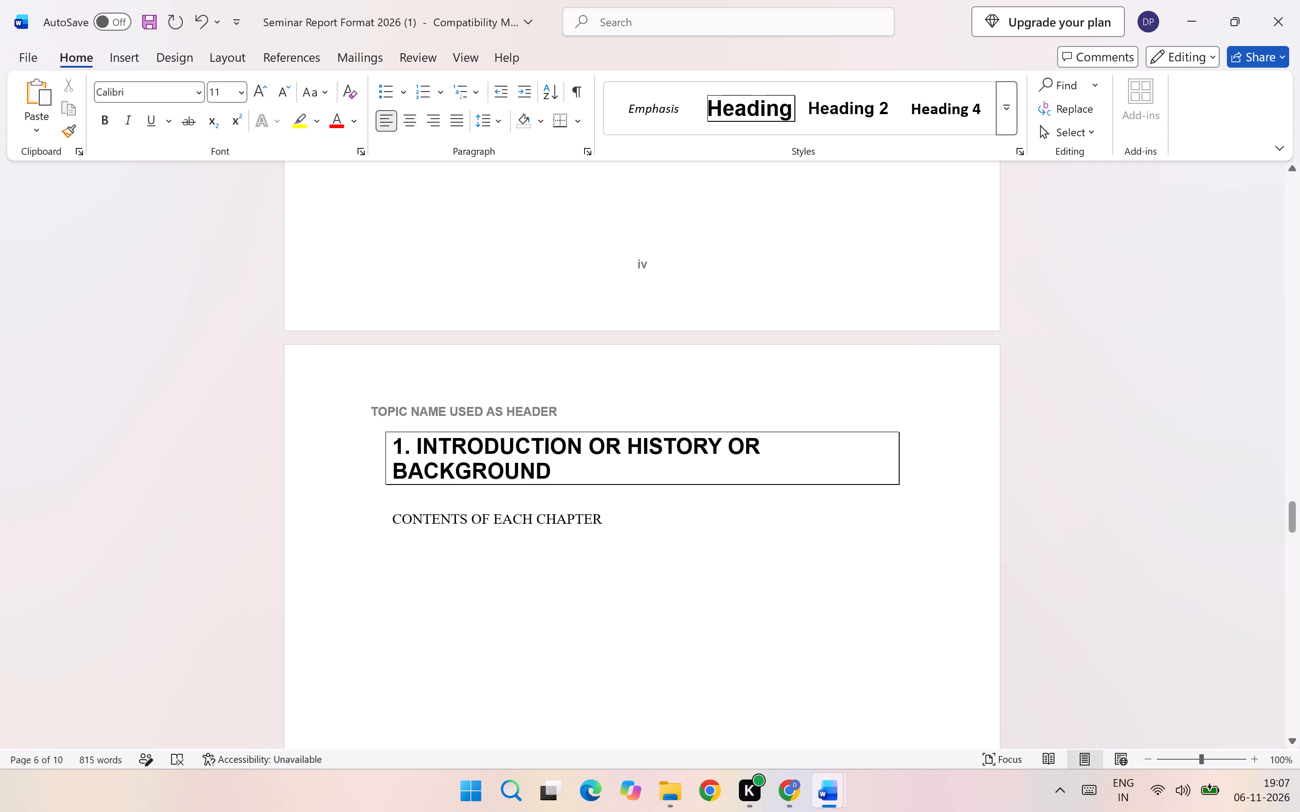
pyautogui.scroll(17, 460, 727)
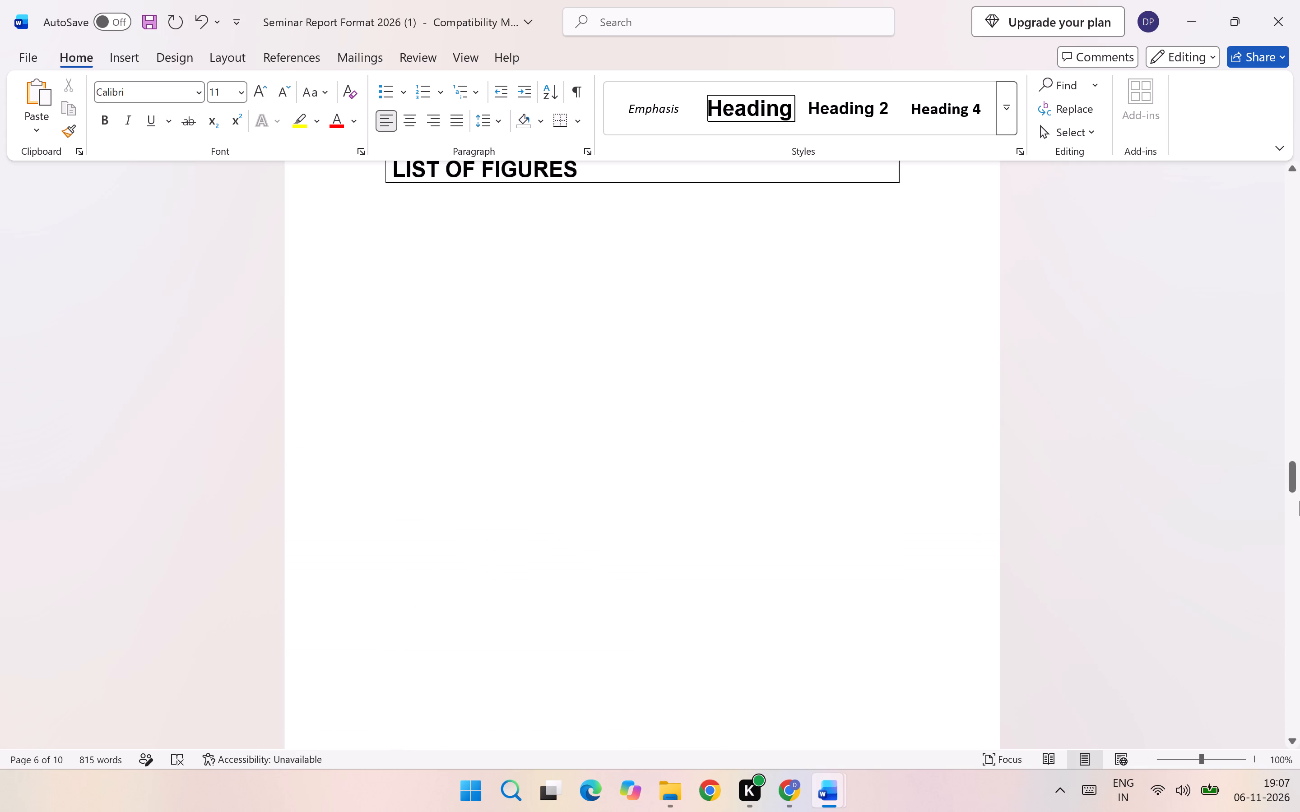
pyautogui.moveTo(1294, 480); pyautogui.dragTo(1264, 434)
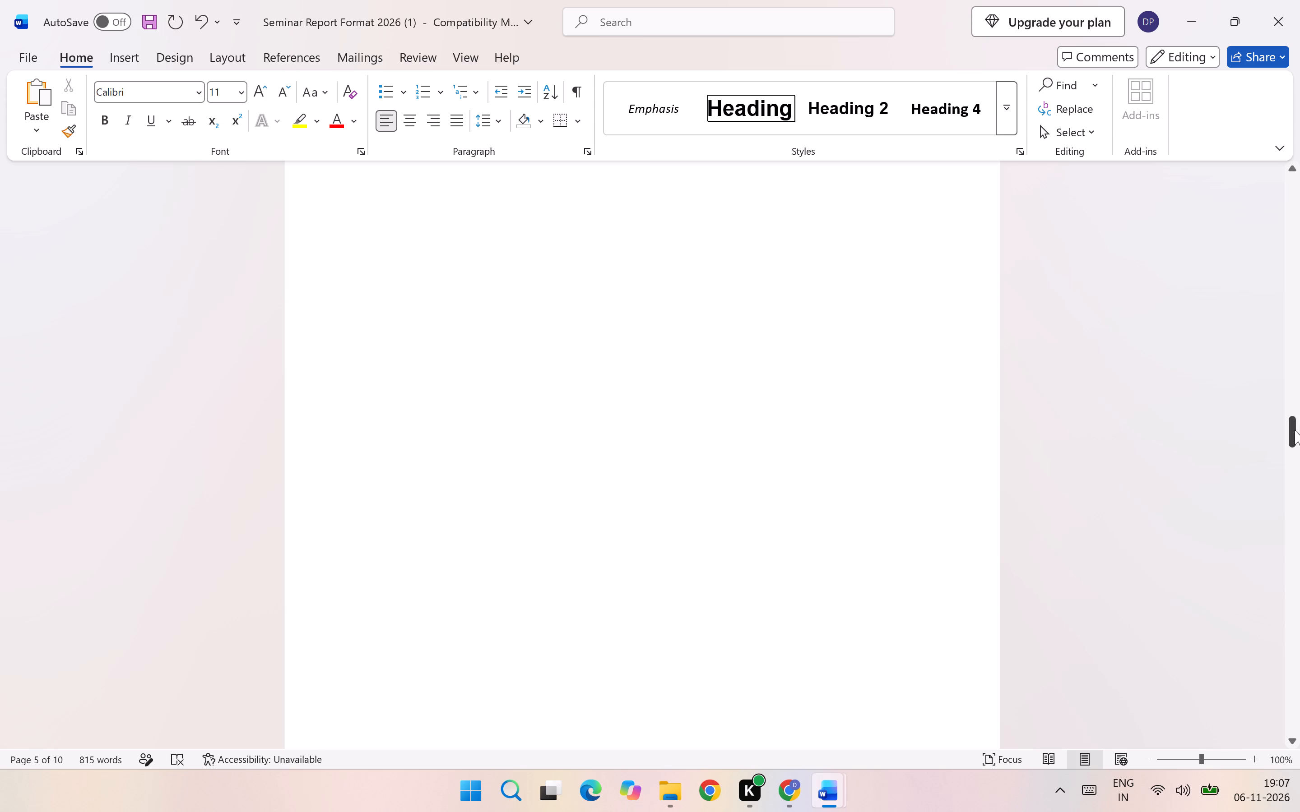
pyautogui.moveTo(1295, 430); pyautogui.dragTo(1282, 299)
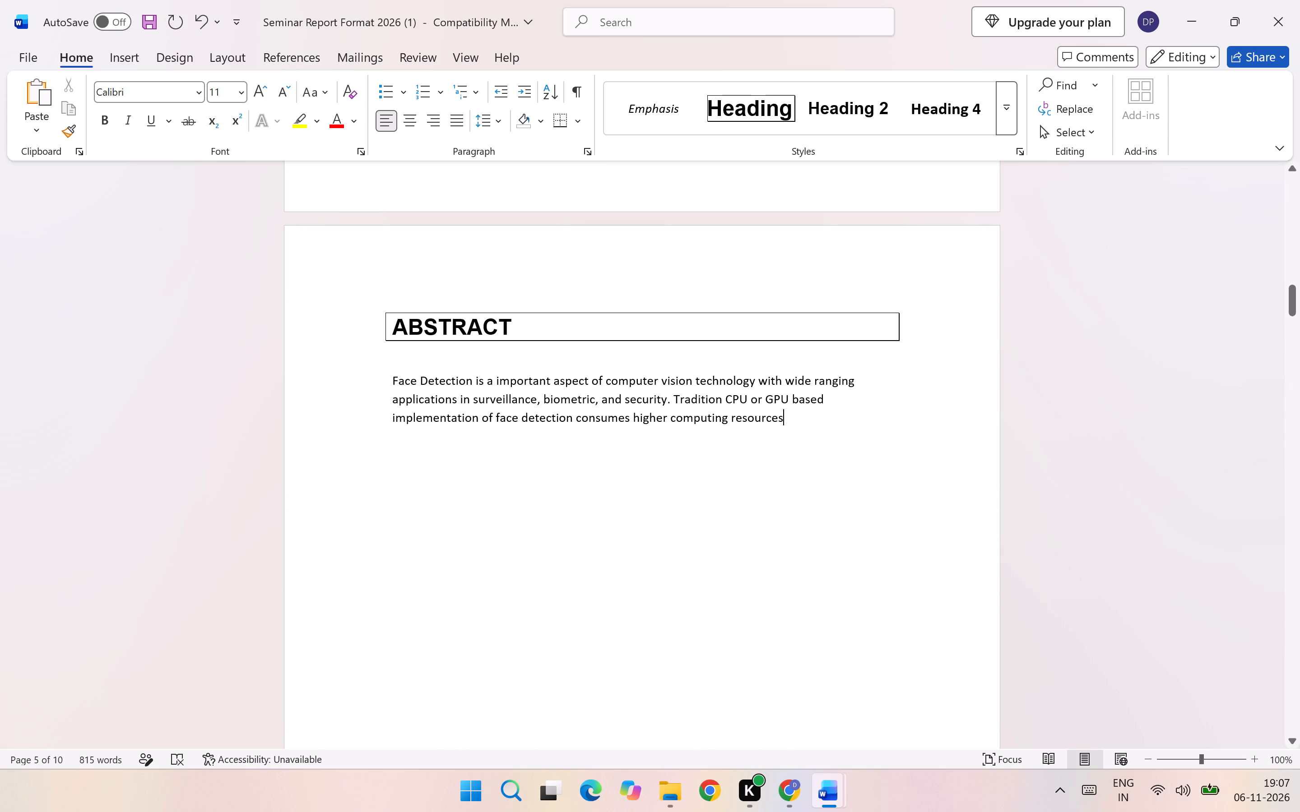
# Extend the abstract's second sentence after "computing resources" with ", has lat".
pyautogui.click(801, 424)
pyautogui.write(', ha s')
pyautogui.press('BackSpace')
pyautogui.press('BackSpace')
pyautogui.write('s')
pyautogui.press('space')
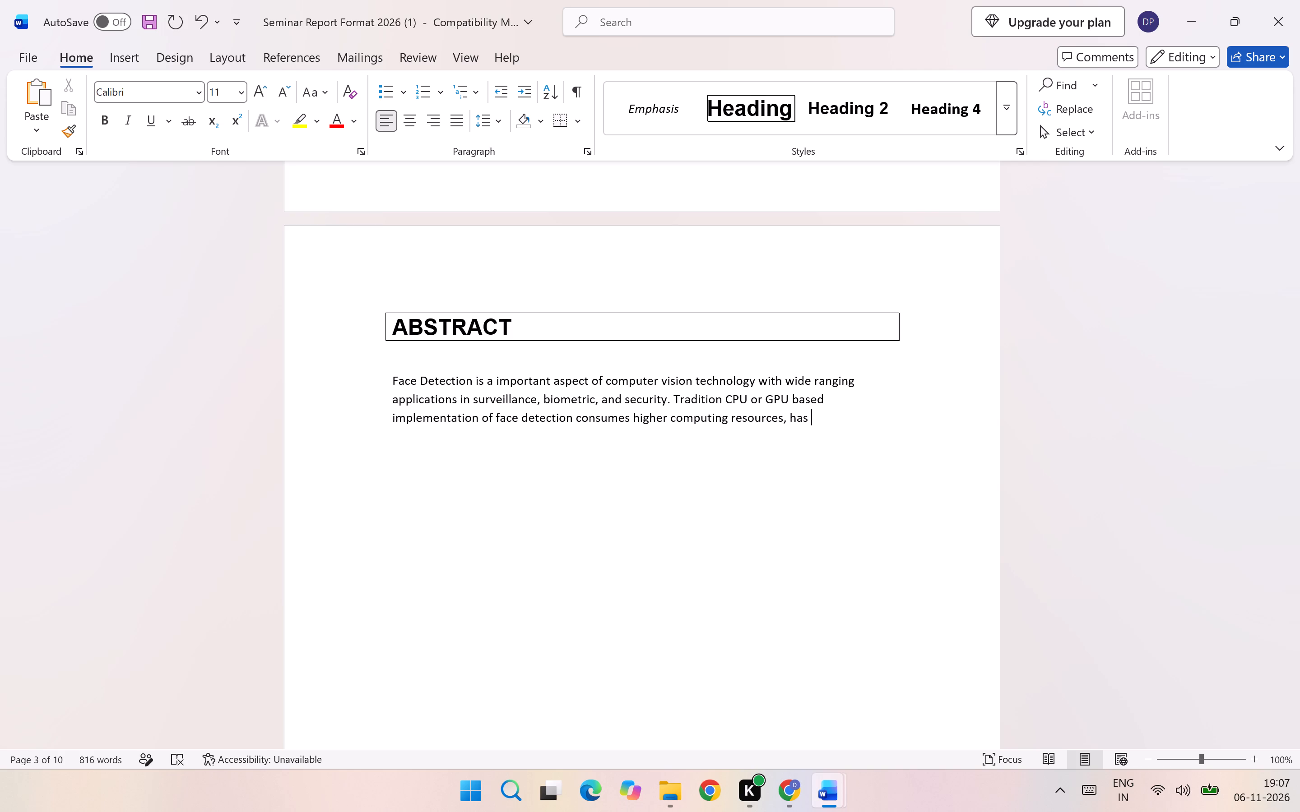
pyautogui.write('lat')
# Complete the word after "has" in the abstract's second sentence as "latest".
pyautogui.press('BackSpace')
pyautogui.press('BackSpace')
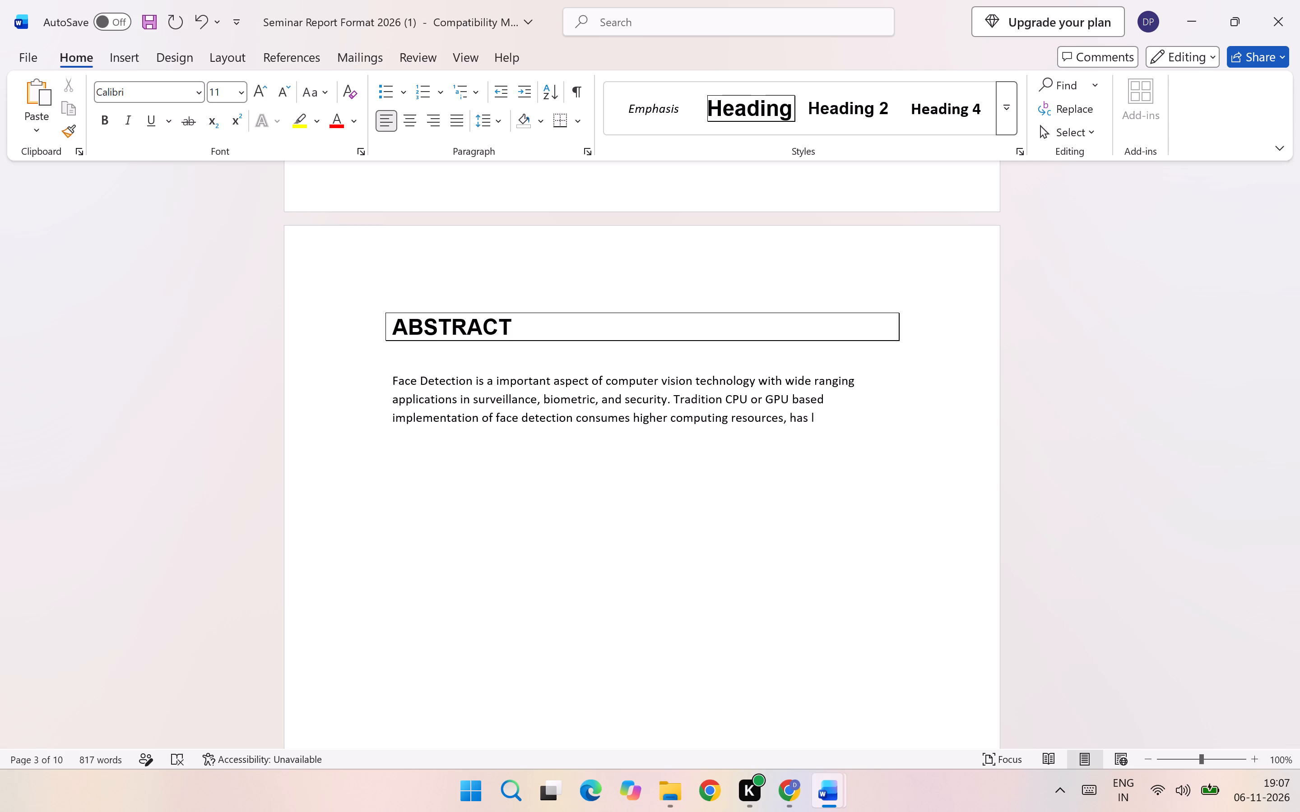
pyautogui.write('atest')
# Switch to Chrome and open a new tab ready for a Google search.
pyautogui.click(803, 783)
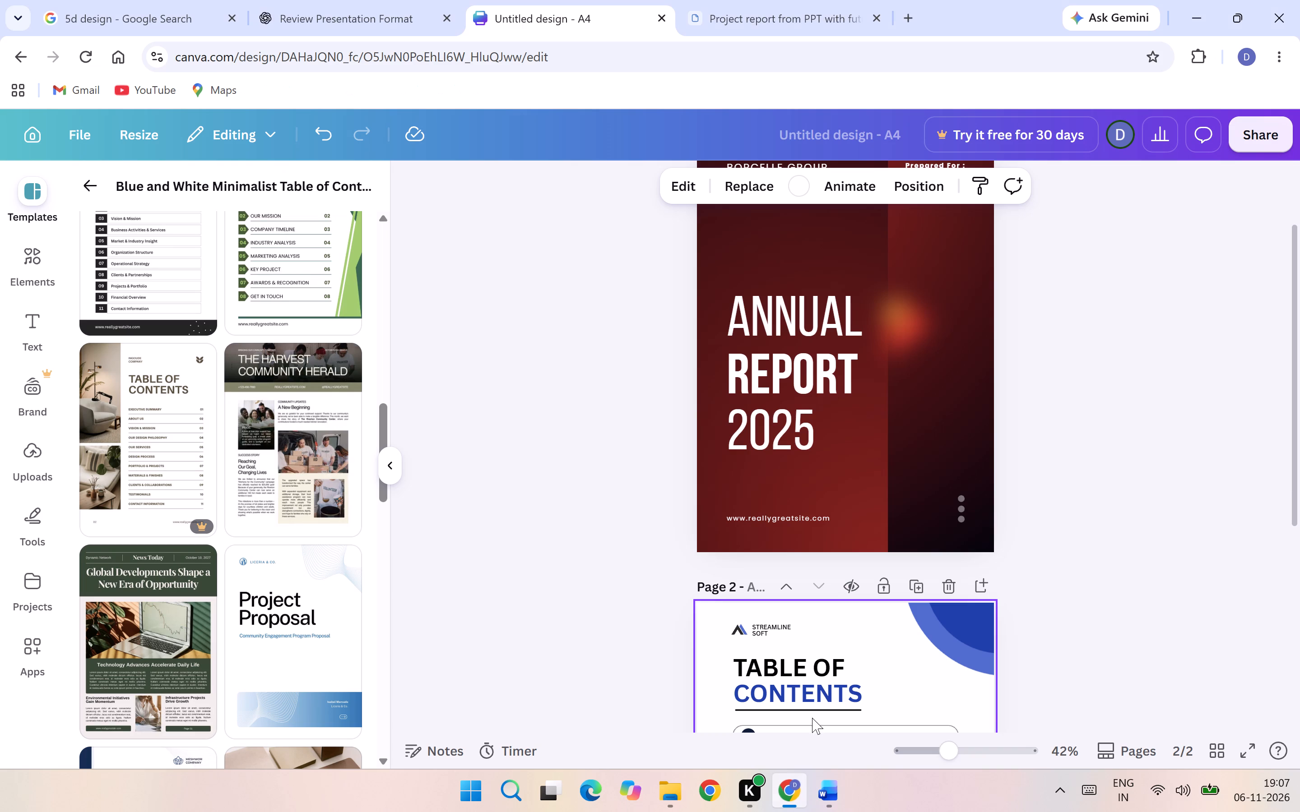
pyautogui.click(912, 20)
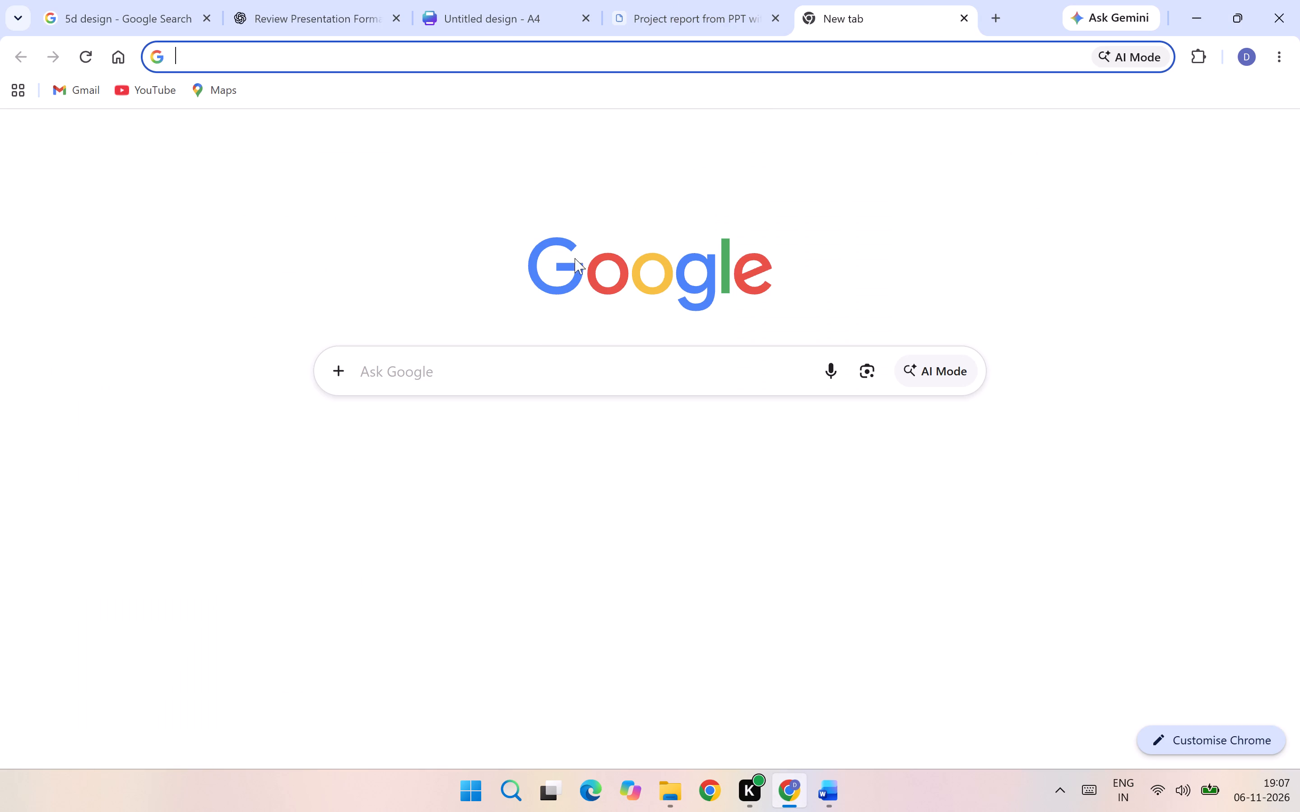
pyautogui.click(544, 364)
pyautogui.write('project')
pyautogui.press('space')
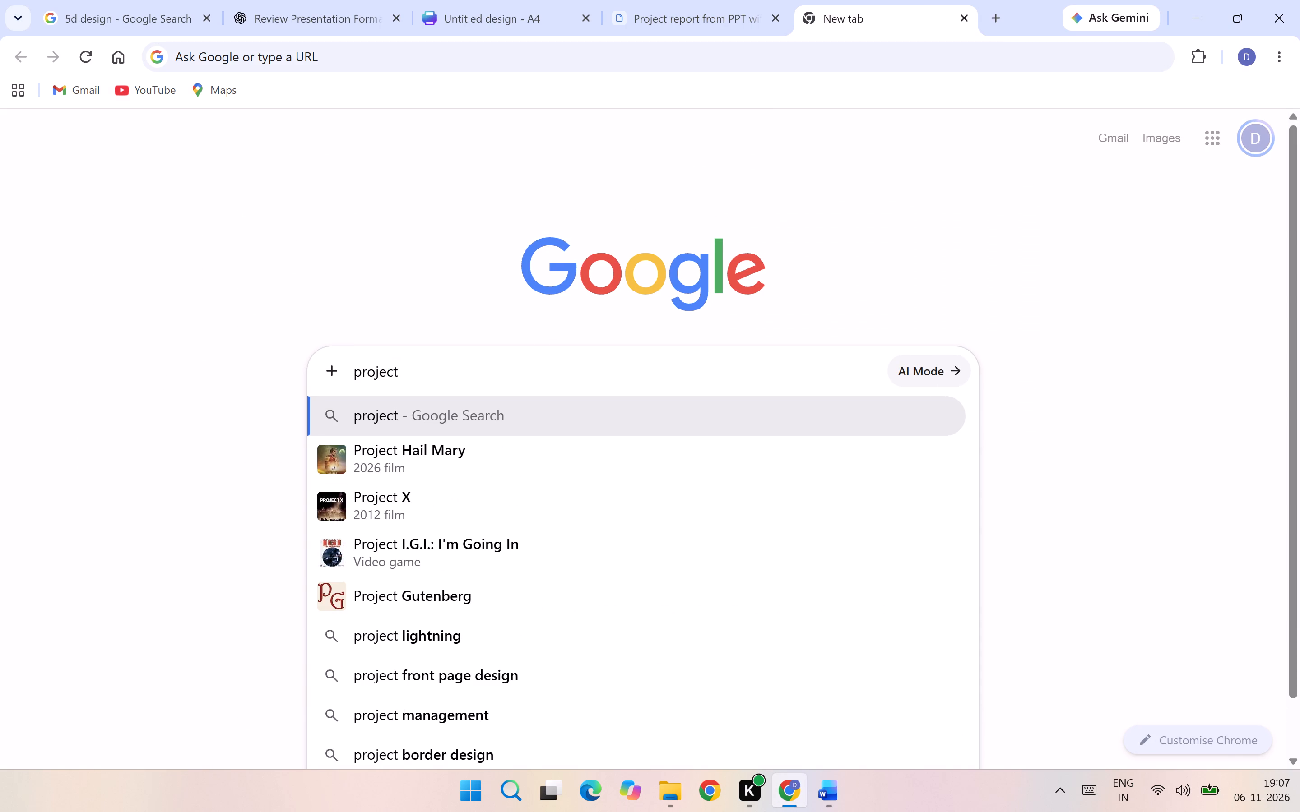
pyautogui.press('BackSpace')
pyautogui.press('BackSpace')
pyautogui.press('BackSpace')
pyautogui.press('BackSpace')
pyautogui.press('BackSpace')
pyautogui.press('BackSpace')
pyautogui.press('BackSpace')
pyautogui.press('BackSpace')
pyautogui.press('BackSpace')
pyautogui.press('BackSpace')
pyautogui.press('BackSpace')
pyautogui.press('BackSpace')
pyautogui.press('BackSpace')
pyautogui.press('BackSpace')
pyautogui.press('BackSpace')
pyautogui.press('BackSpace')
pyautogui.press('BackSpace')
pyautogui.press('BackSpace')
# Search Google for "wp".
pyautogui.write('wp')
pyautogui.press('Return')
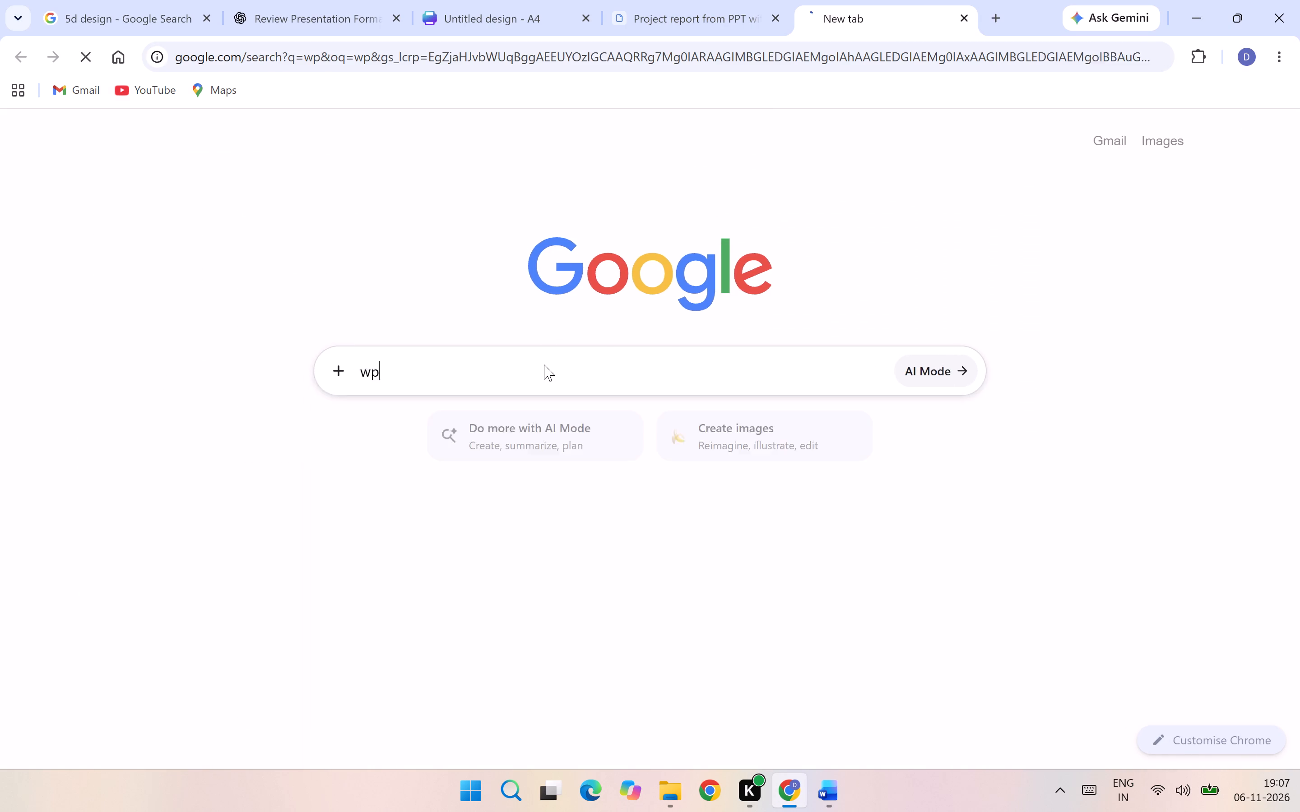
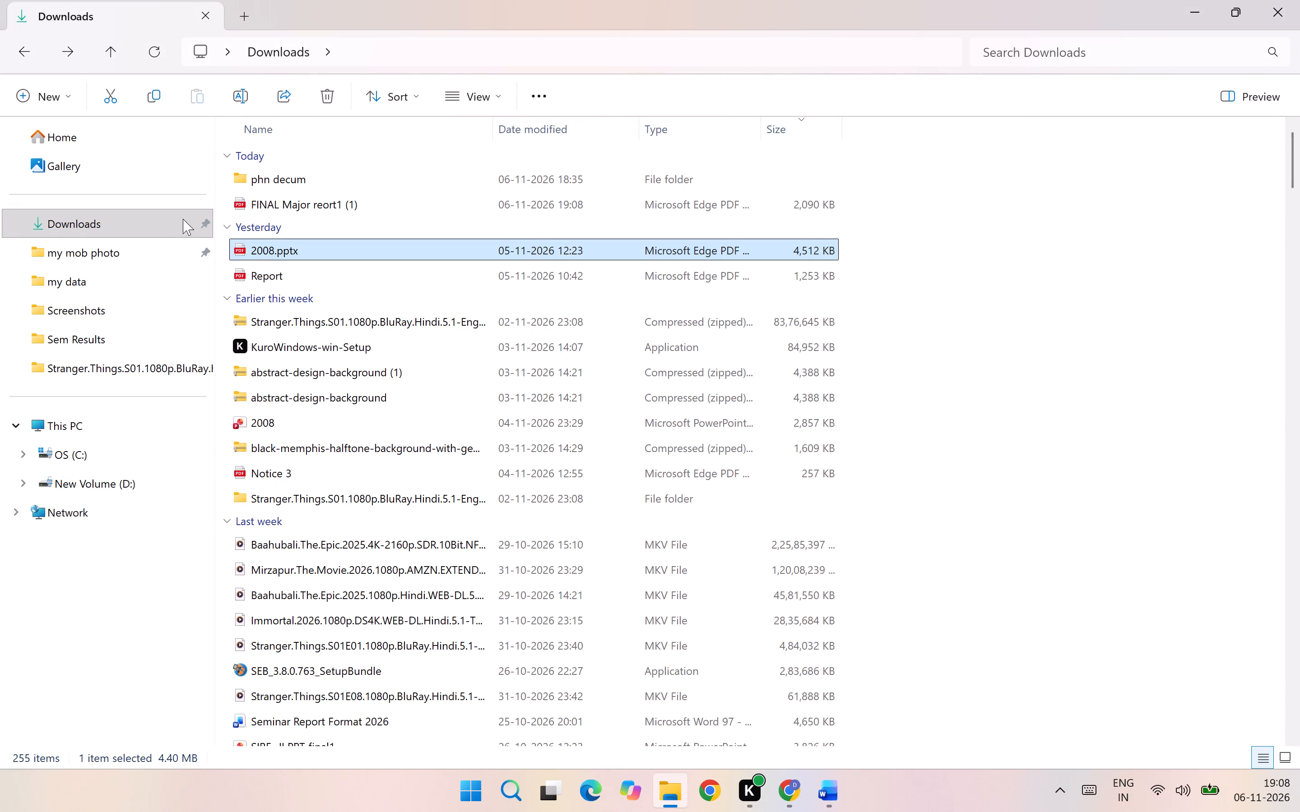
# Refresh the Downloads folder listing and open the FINAL Major reort1 (1) PDF from today's files.
pyautogui.click(162, 57)
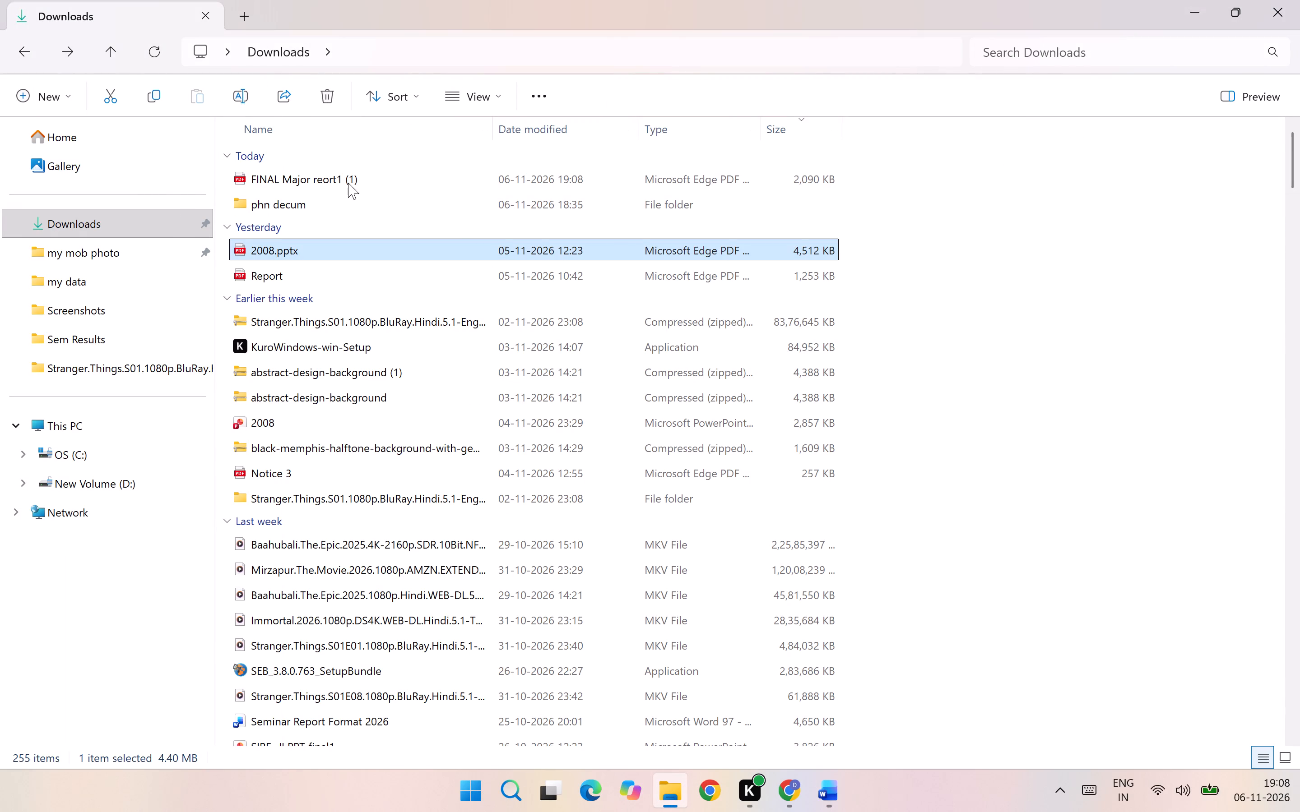
pyautogui.doubleClick(348, 183)
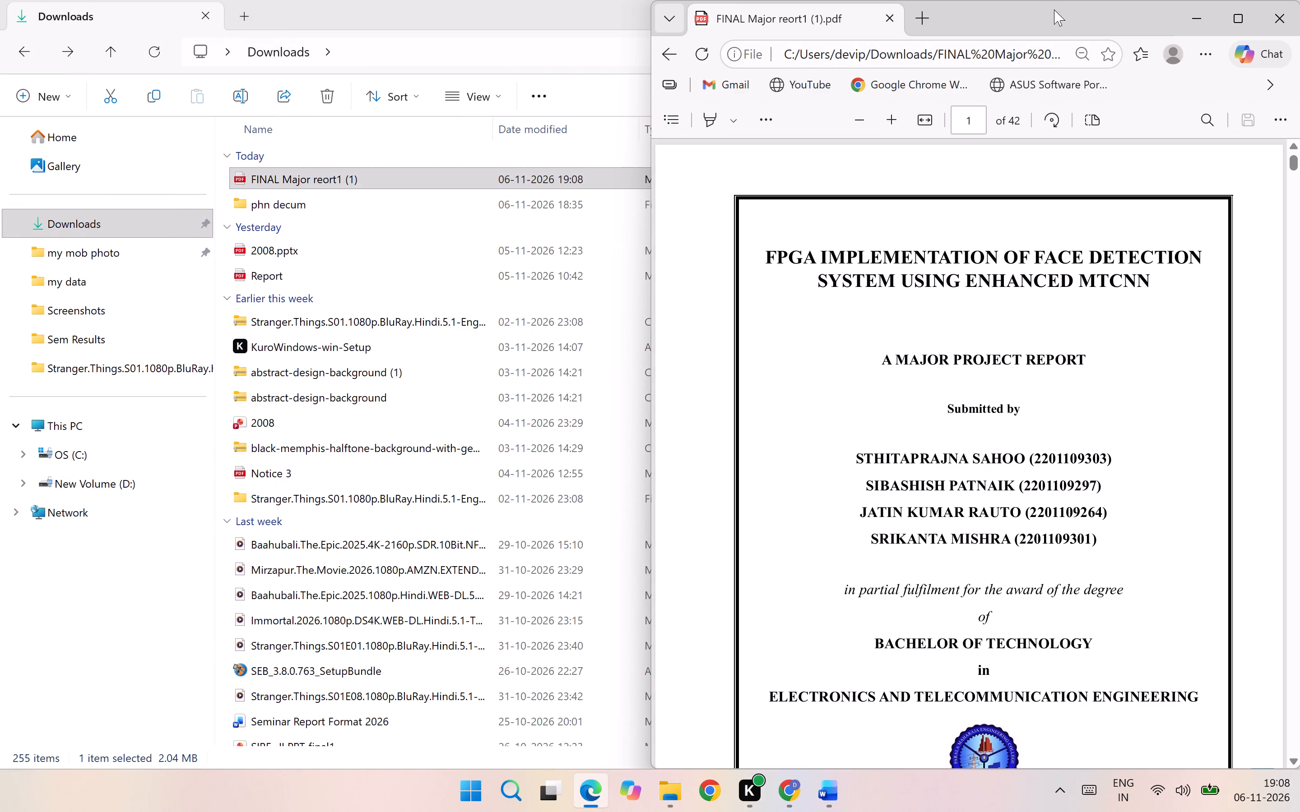
# Maximize the FINAL Major reort1 (1).pdf window and go to the ABSTRACT section on page 4.
pyautogui.moveTo(1053, 13); pyautogui.dragTo(1020, 13)
pyautogui.scroll(-11, 913, 426)
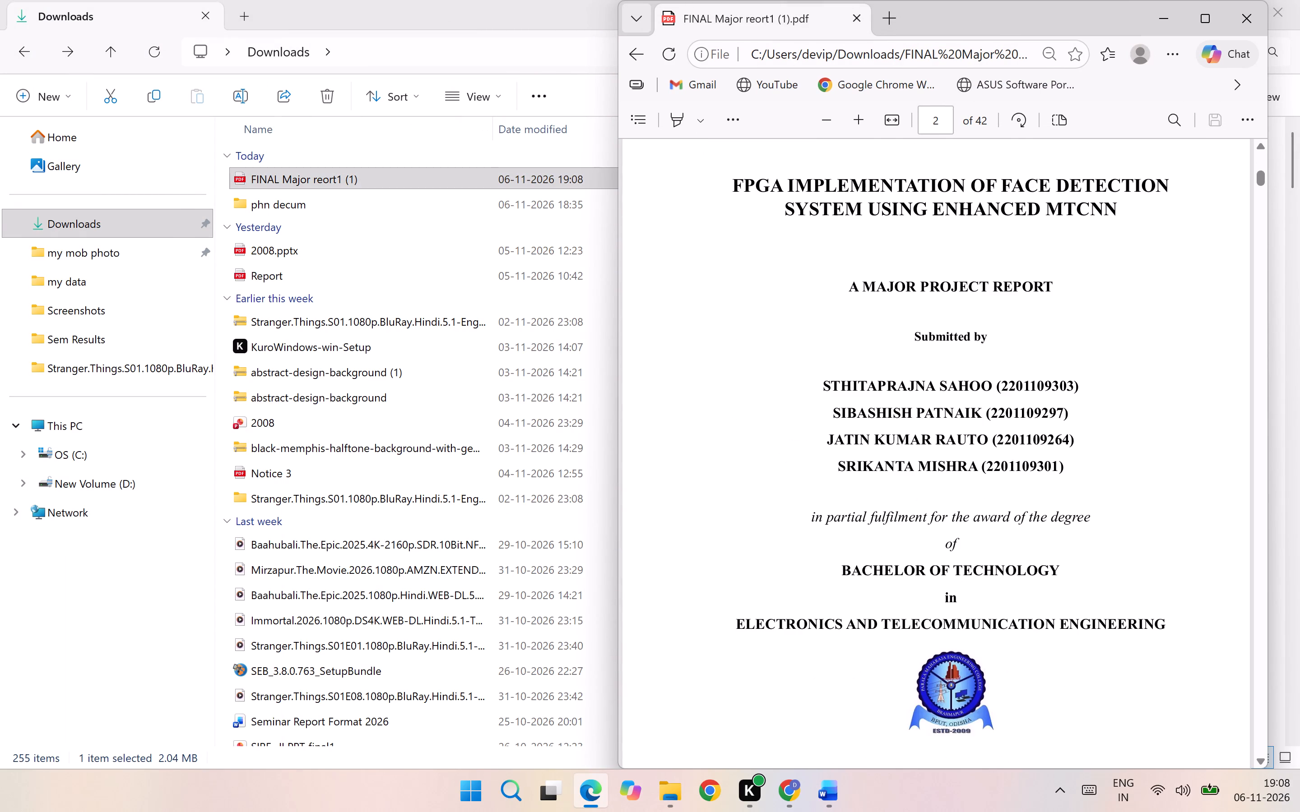
pyautogui.click(1194, 13)
pyautogui.scroll(-3, 701, 600)
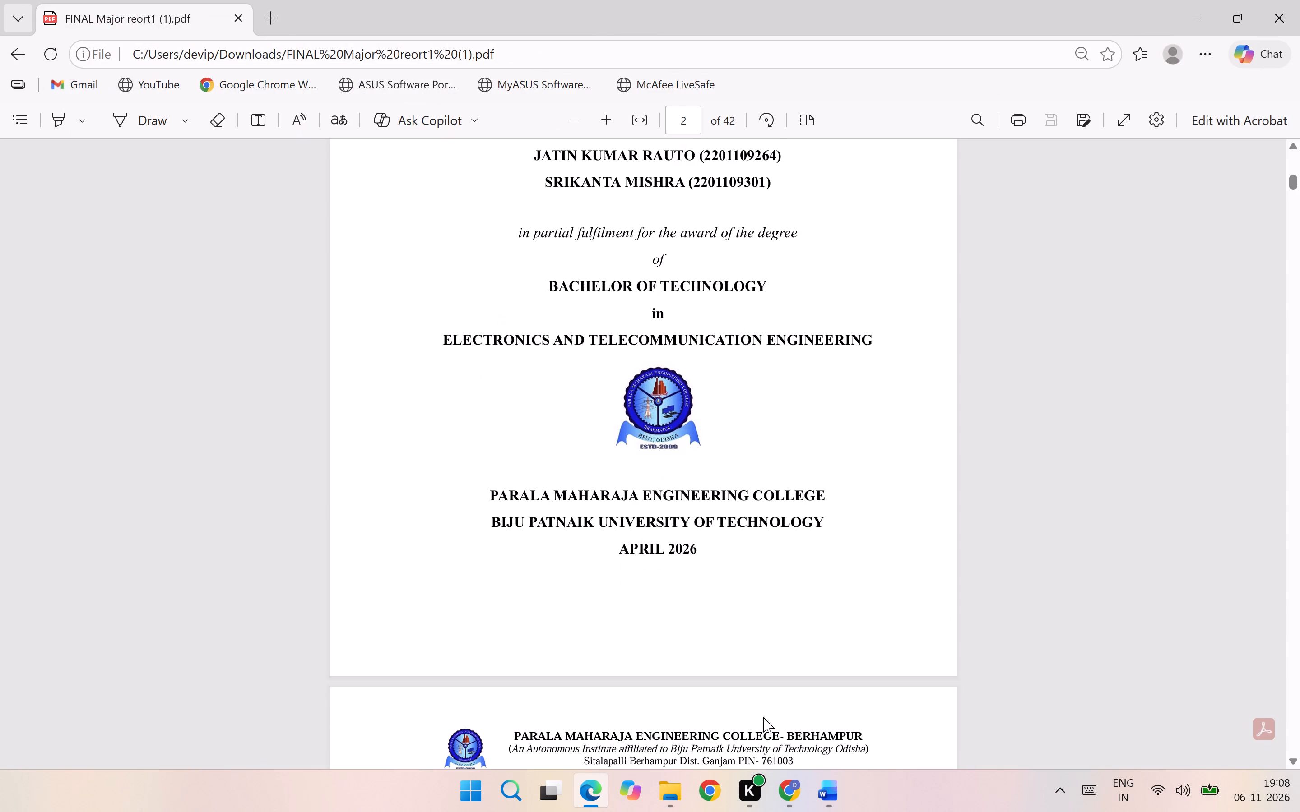
pyautogui.scroll(-5, 799, 538)
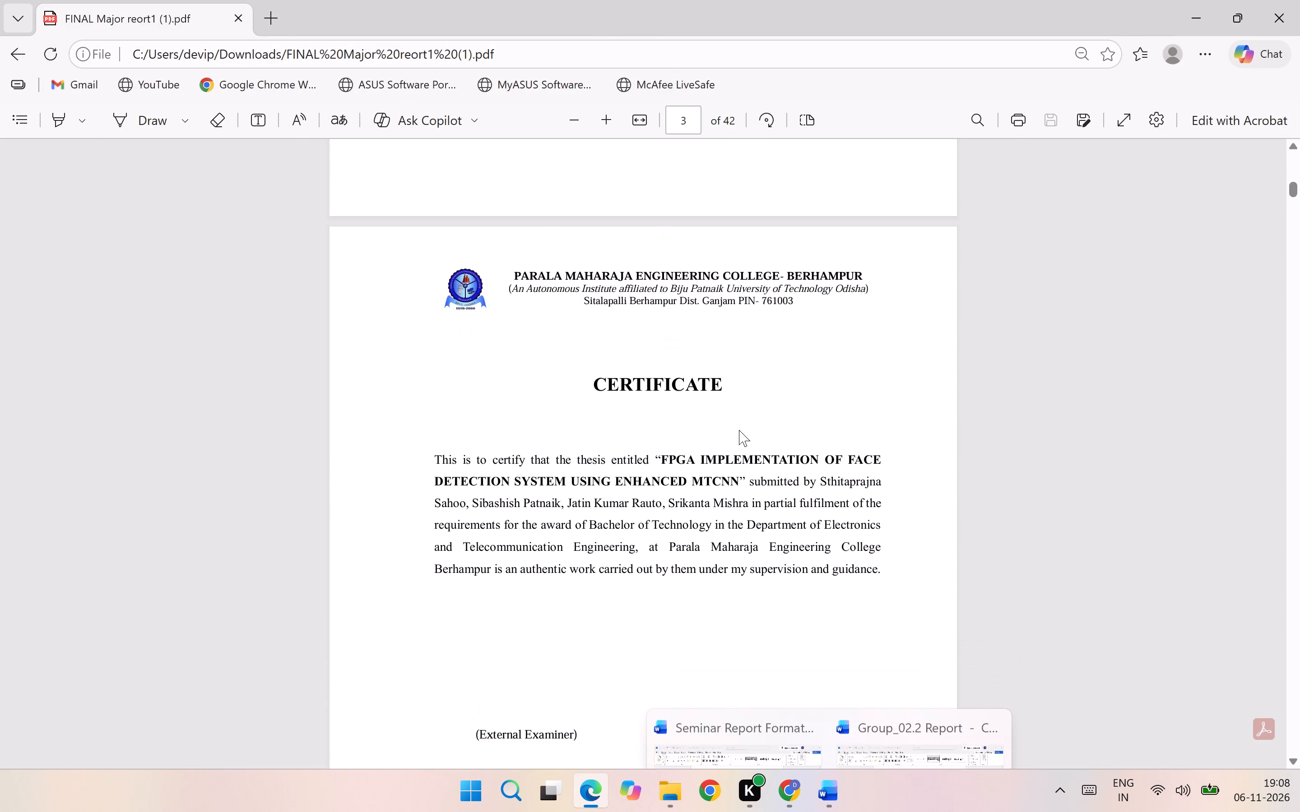
pyautogui.scroll(-10, 751, 420)
pyautogui.scroll(-1, 444, 364)
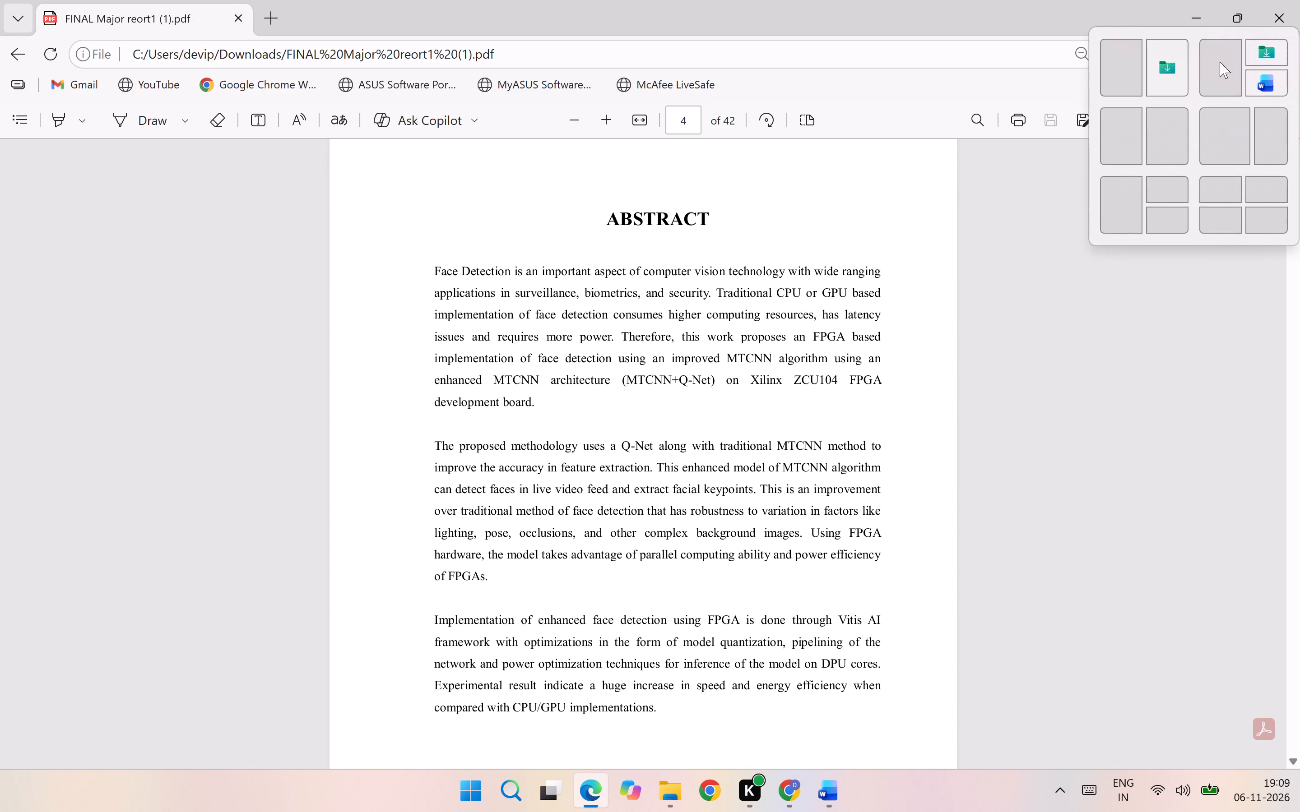
# Close the Downloads window and arrange the PDF and the Seminar Report Format document side by side, with the document slightly wider.
pyautogui.click(1224, 64)
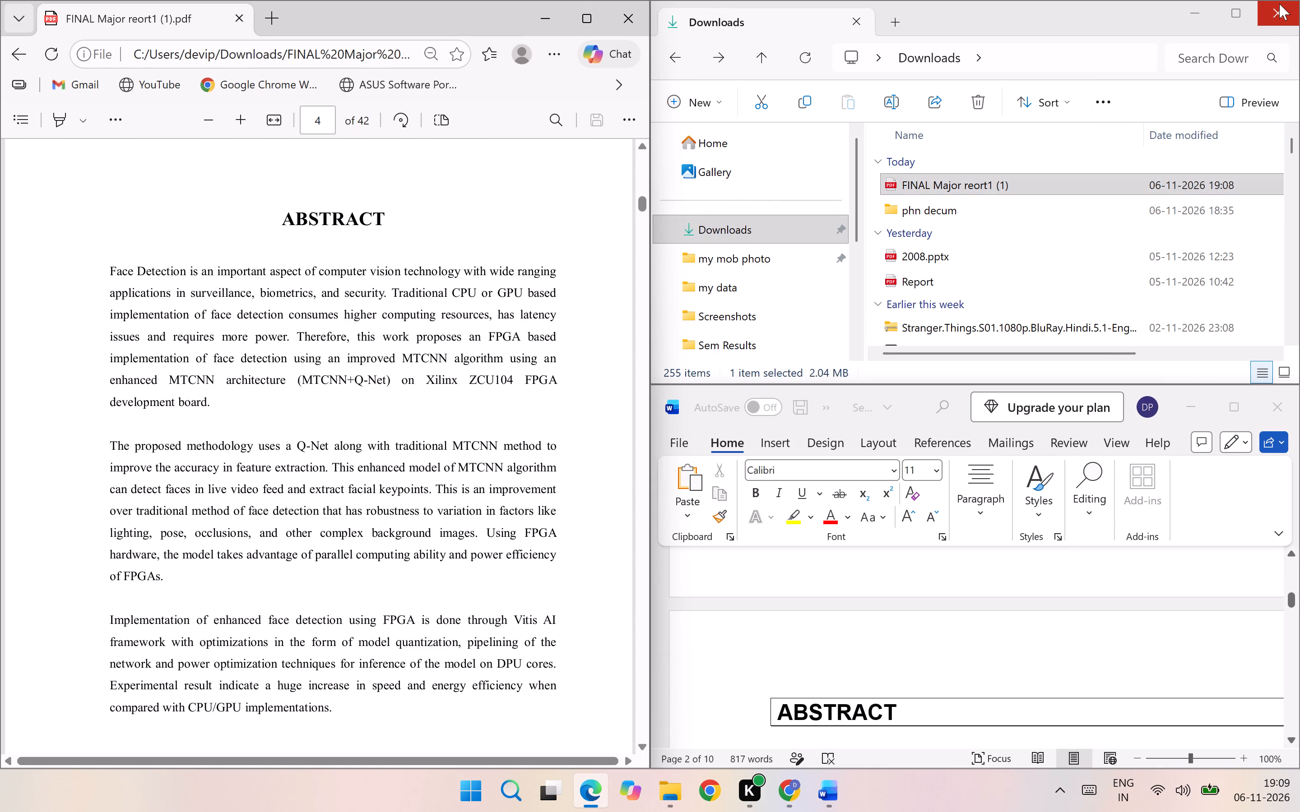
pyautogui.click(1279, 4)
pyautogui.click(1232, 405)
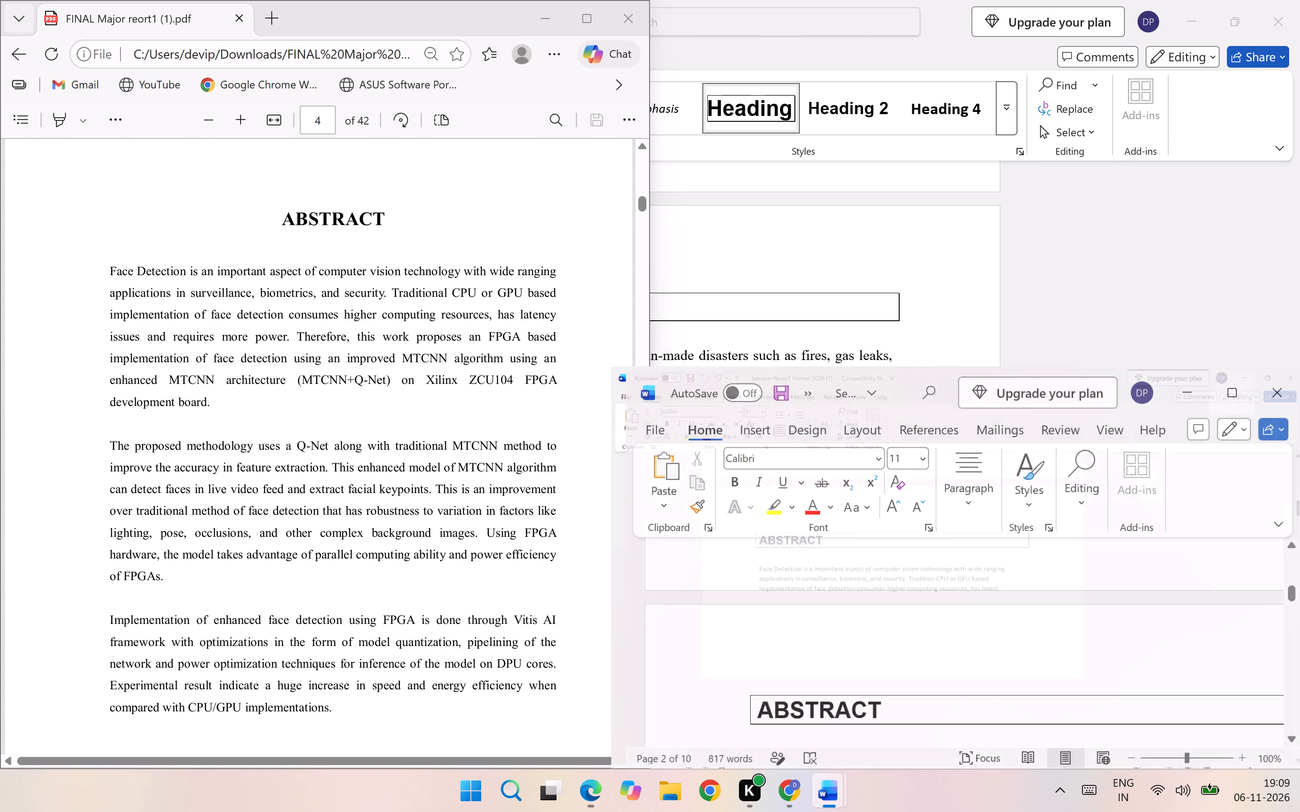
pyautogui.click(1103, 60)
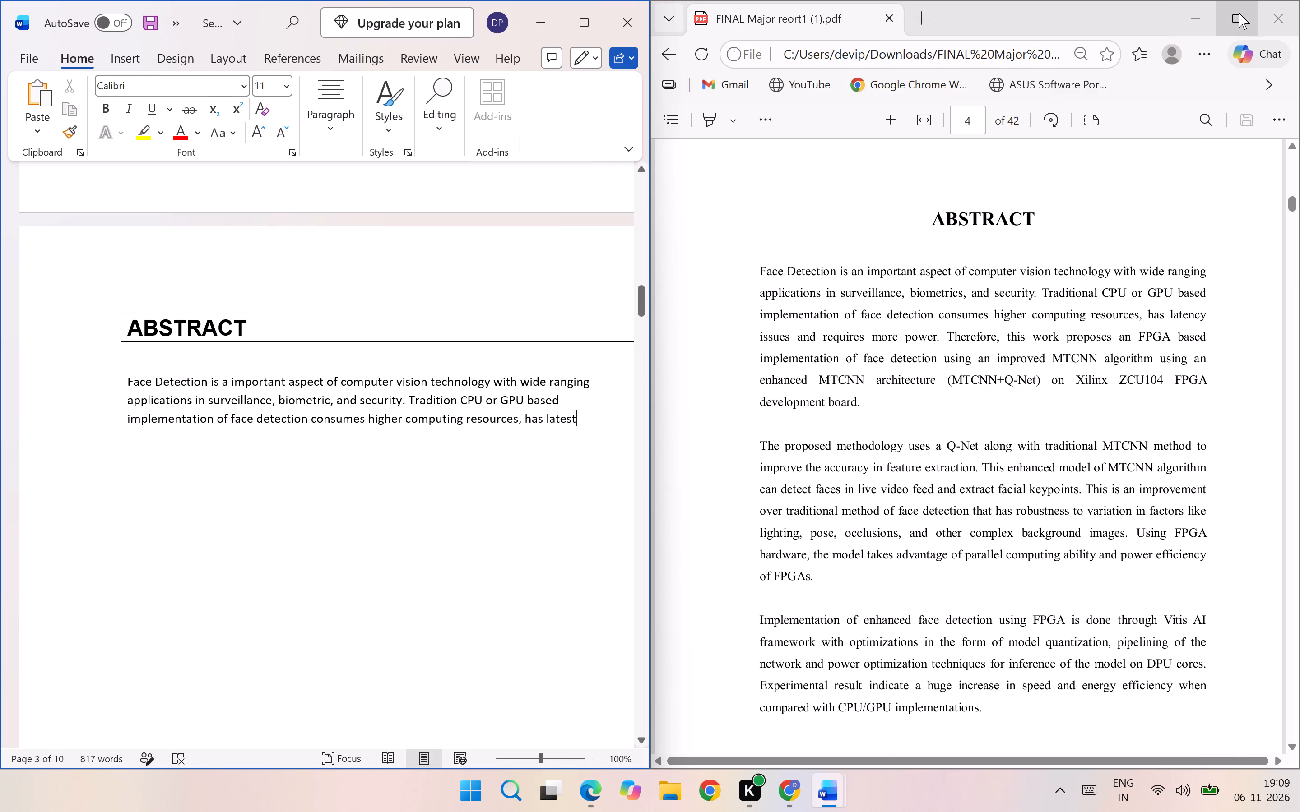
pyautogui.click(1243, 24)
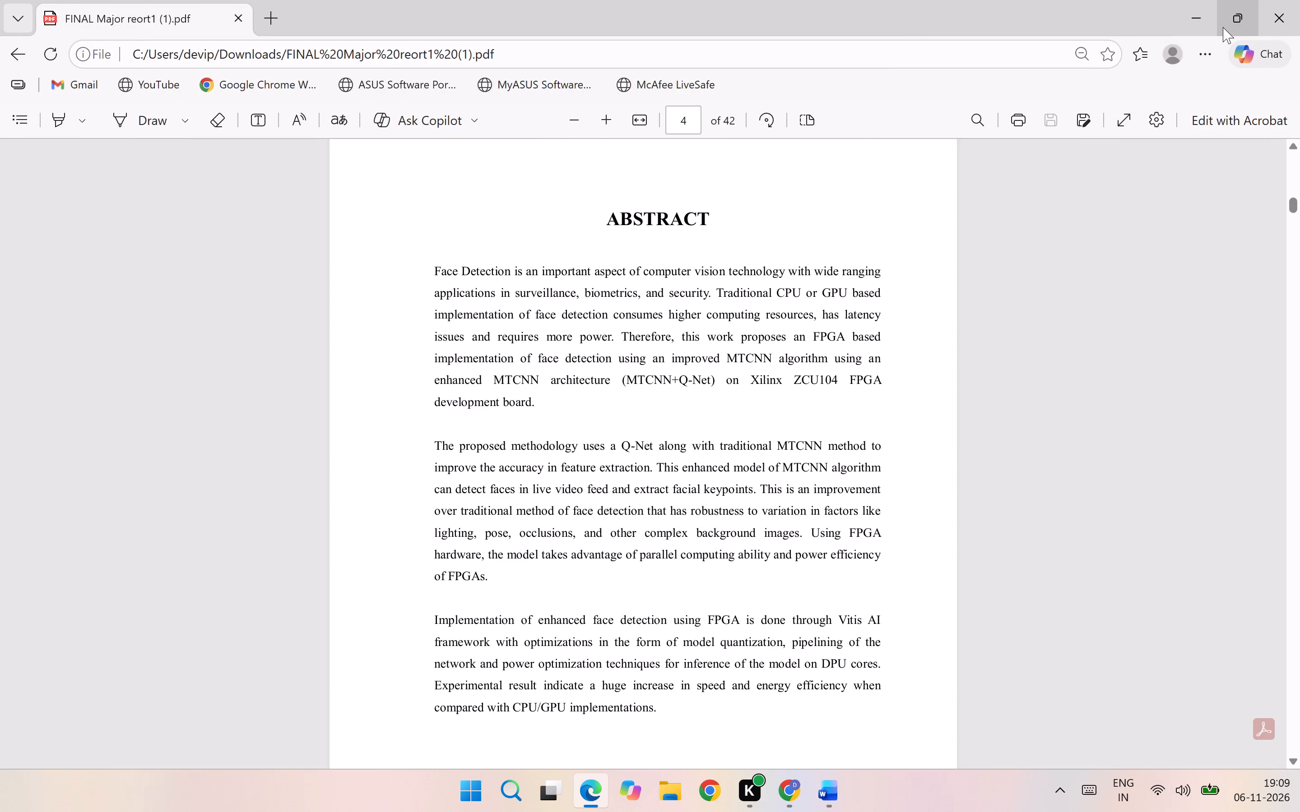
pyautogui.click(1136, 56)
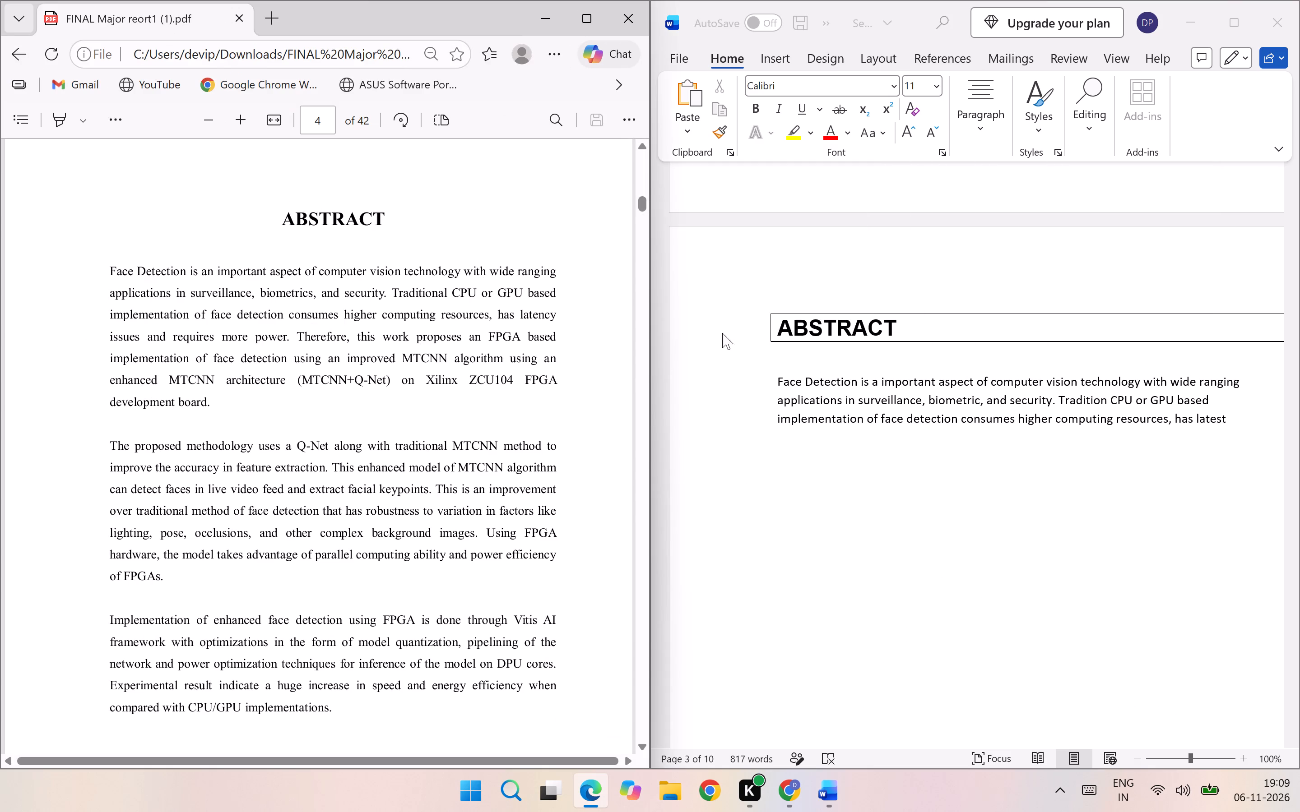
pyautogui.moveTo(650, 414); pyautogui.dragTo(606, 412)
# Replace "latest" at the end of the abstract's second sentence with "latency issues".
pyautogui.click(1185, 419)
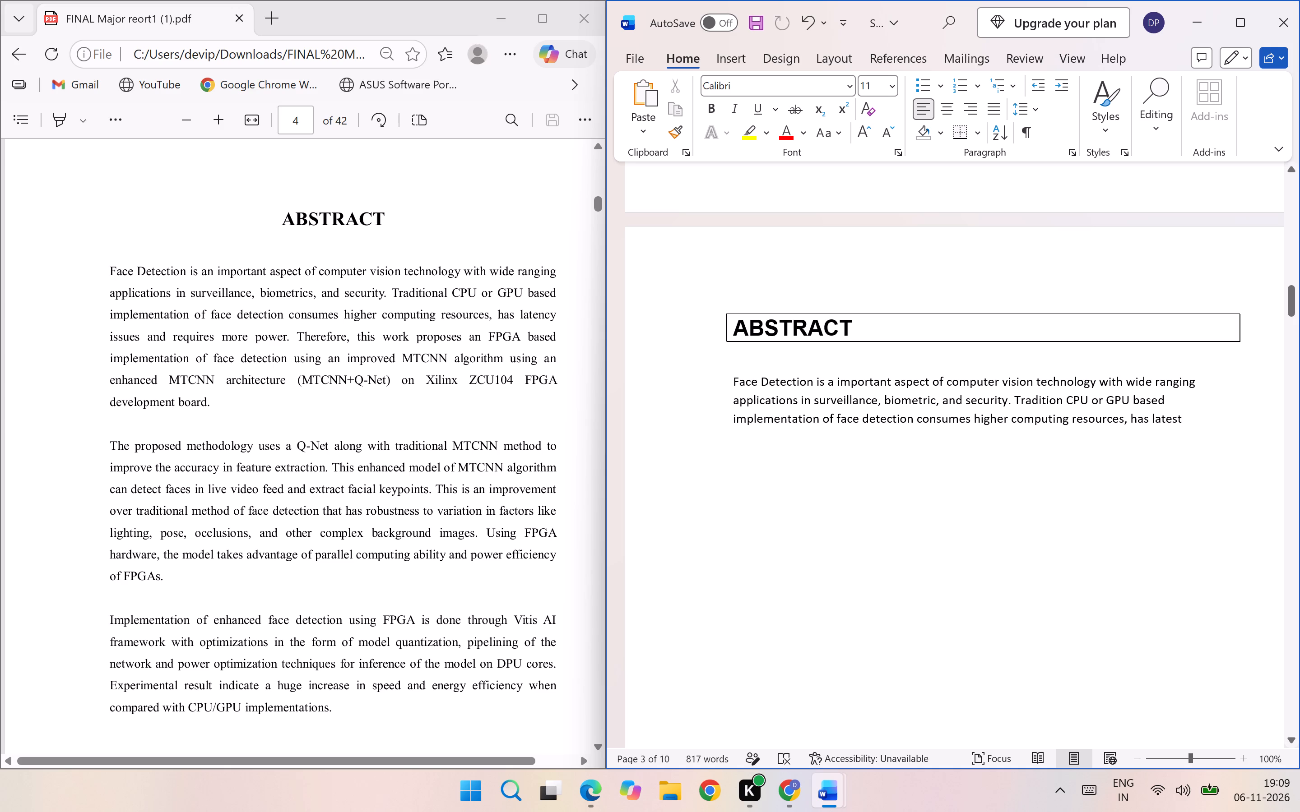
pyautogui.press('BackSpace')
pyautogui.press('BackSpace')
pyautogui.write('ncy')
pyautogui.press('space')
pyautogui.write('issues')
pyautogui.press('space')
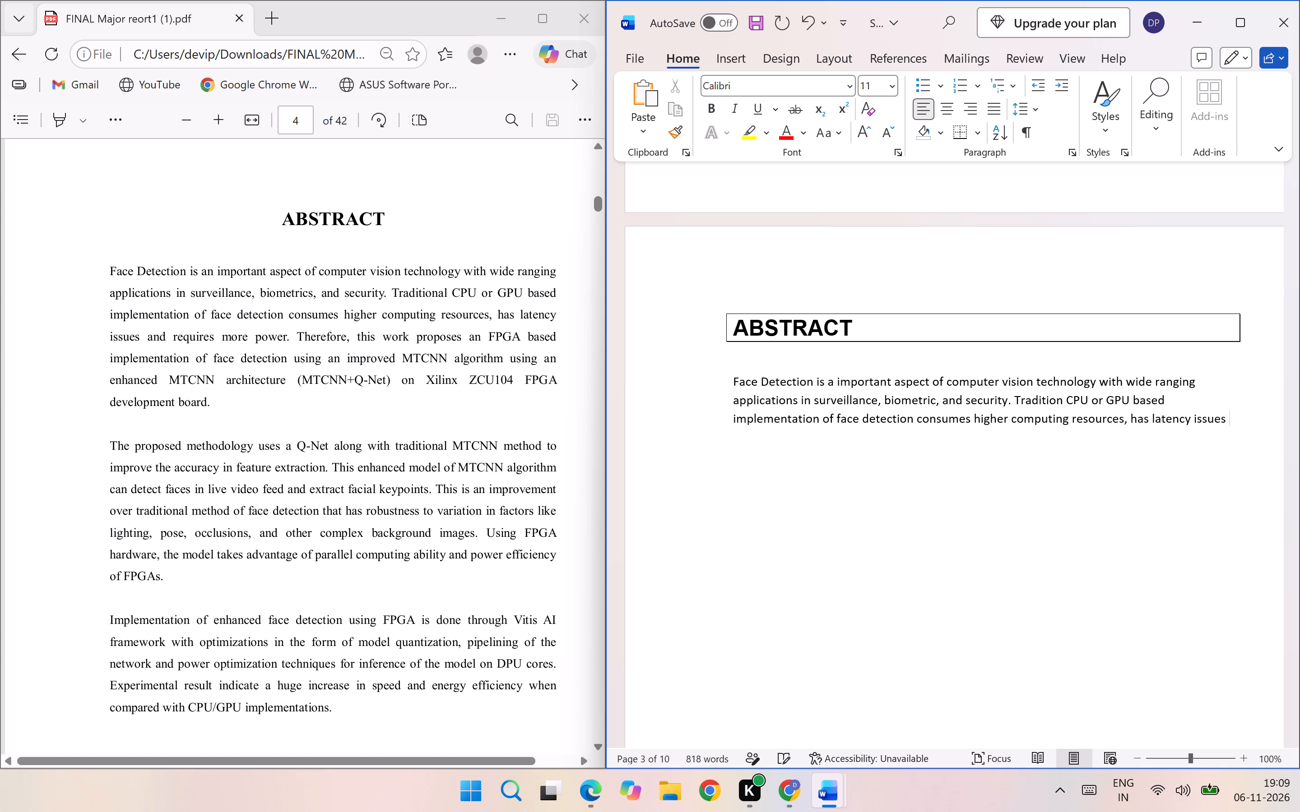
# Finish the abstract's second sentence with "and requirs more power.".
pyautogui.write('and')
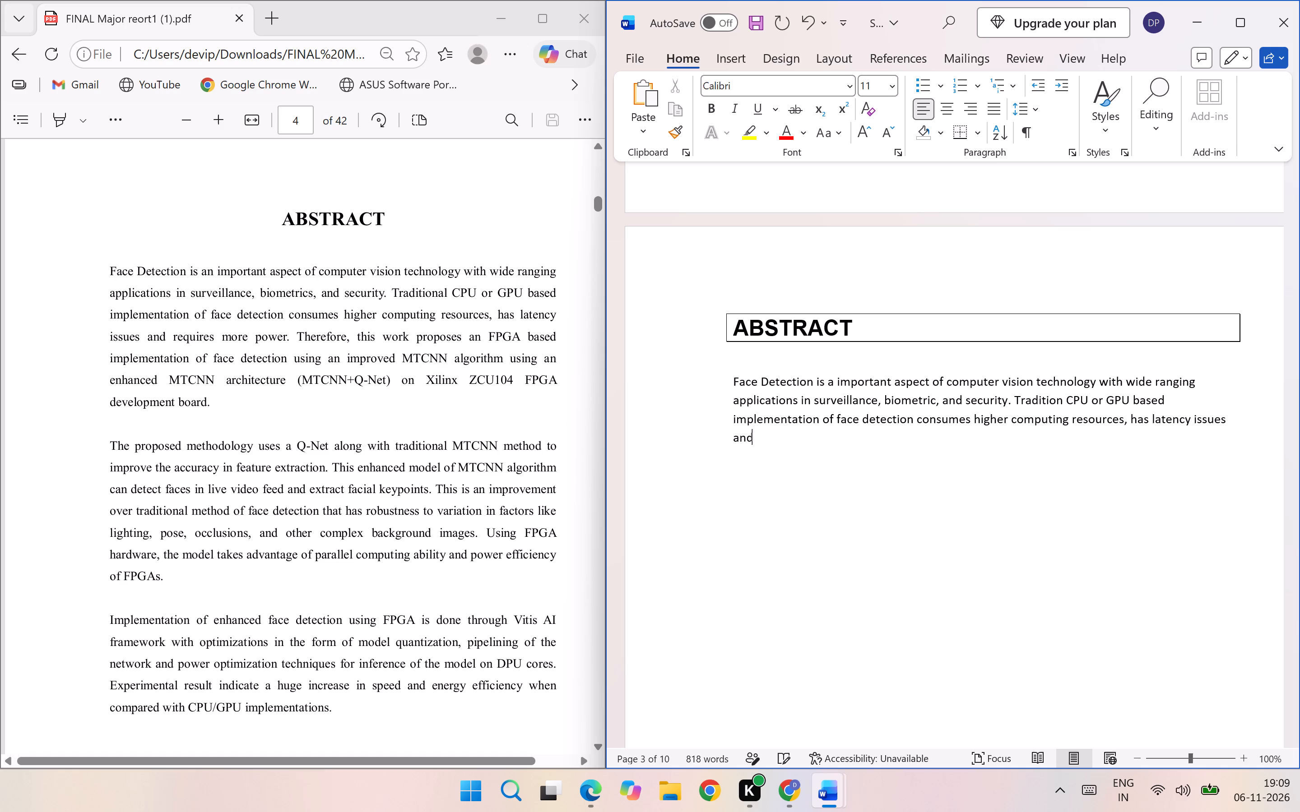
pyautogui.press('space')
pyautogui.write('re')
pyautogui.press('q')
pyautogui.write('uie')
pyautogui.press('BackSpace')
pyautogui.write('rs')
pyautogui.press('space')
pyautogui.write('more')
pyautogui.press('space')
pyautogui.write('power')
pyautogui.press('space')
pyautogui.press('BackSpace')
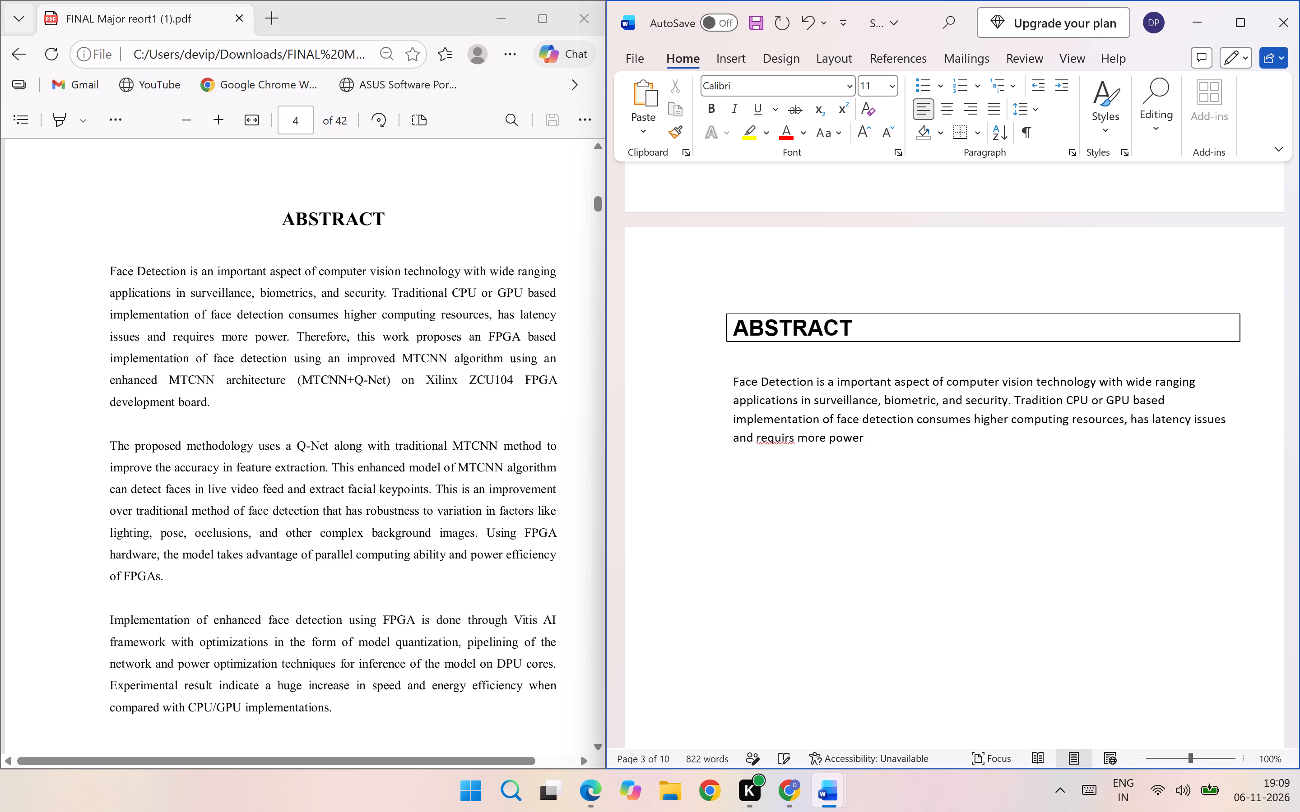
pyautogui.press('.')
# Start the abstract's third sentence with "Therefore", written as one word with a capital T.
pyautogui.write('there fore')
pyautogui.press('Left')
pyautogui.press('Left')
pyautogui.press('Left')
pyautogui.press('Left')
pyautogui.press('BackSpace')
pyautogui.press('Left')
pyautogui.press('Left')
pyautogui.press('Left')
pyautogui.press('Left')
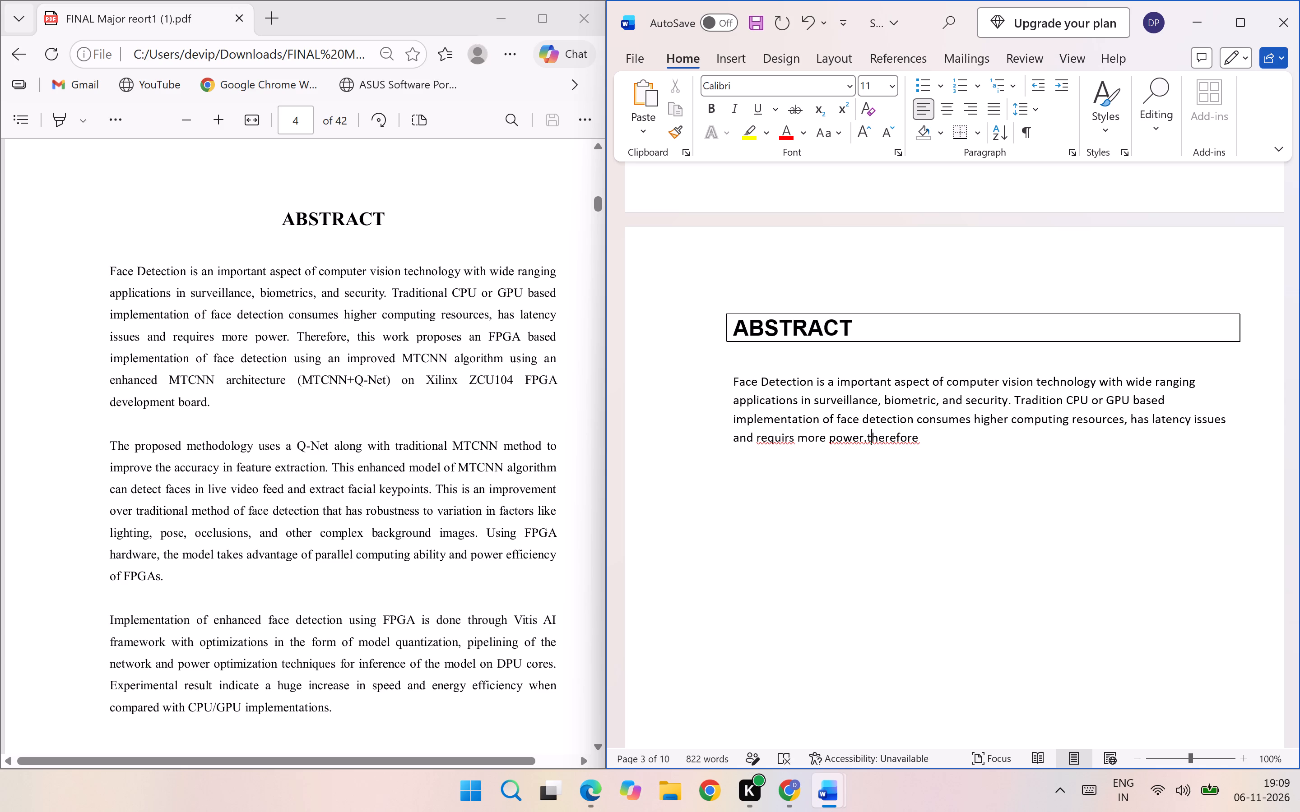
pyautogui.press('BackSpace')
pyautogui.hotkey('shift', 'r')
pyautogui.press('BackSpace')
pyautogui.hotkey('shift', 't')
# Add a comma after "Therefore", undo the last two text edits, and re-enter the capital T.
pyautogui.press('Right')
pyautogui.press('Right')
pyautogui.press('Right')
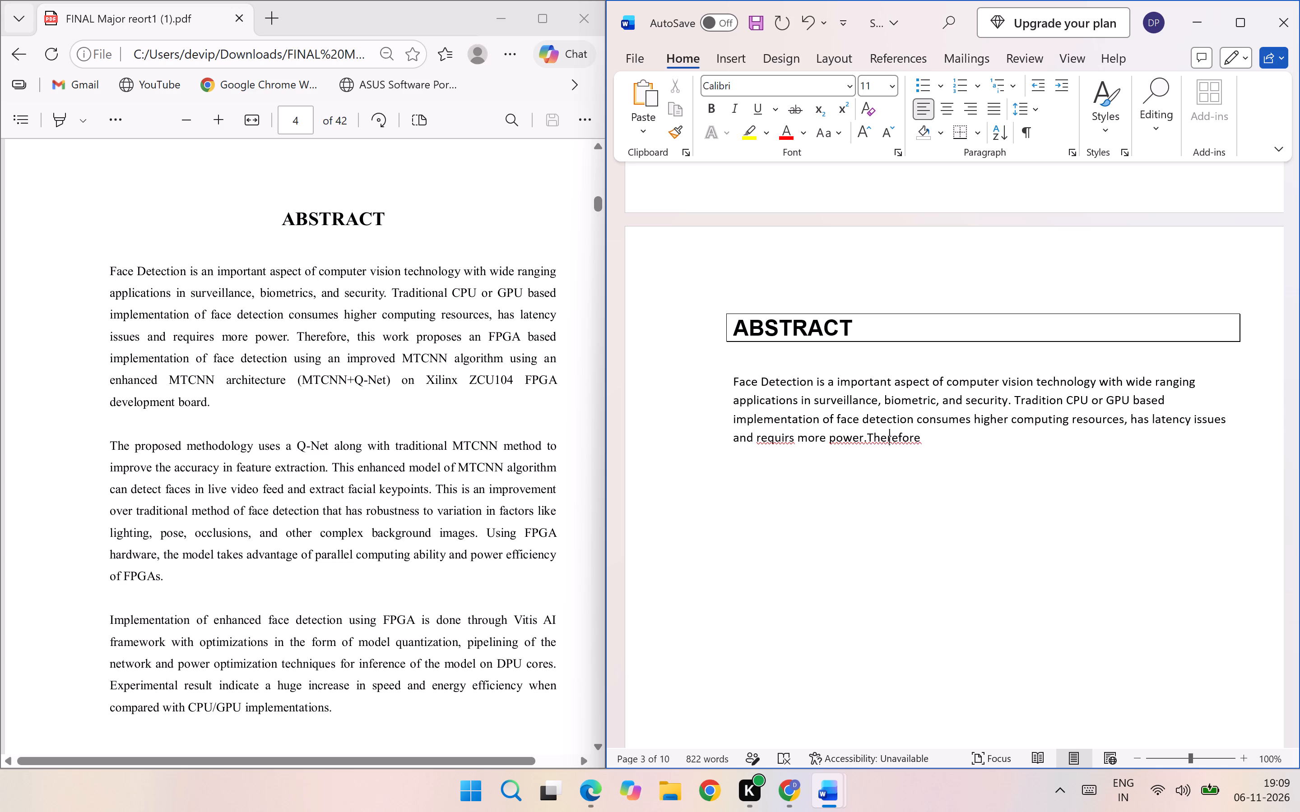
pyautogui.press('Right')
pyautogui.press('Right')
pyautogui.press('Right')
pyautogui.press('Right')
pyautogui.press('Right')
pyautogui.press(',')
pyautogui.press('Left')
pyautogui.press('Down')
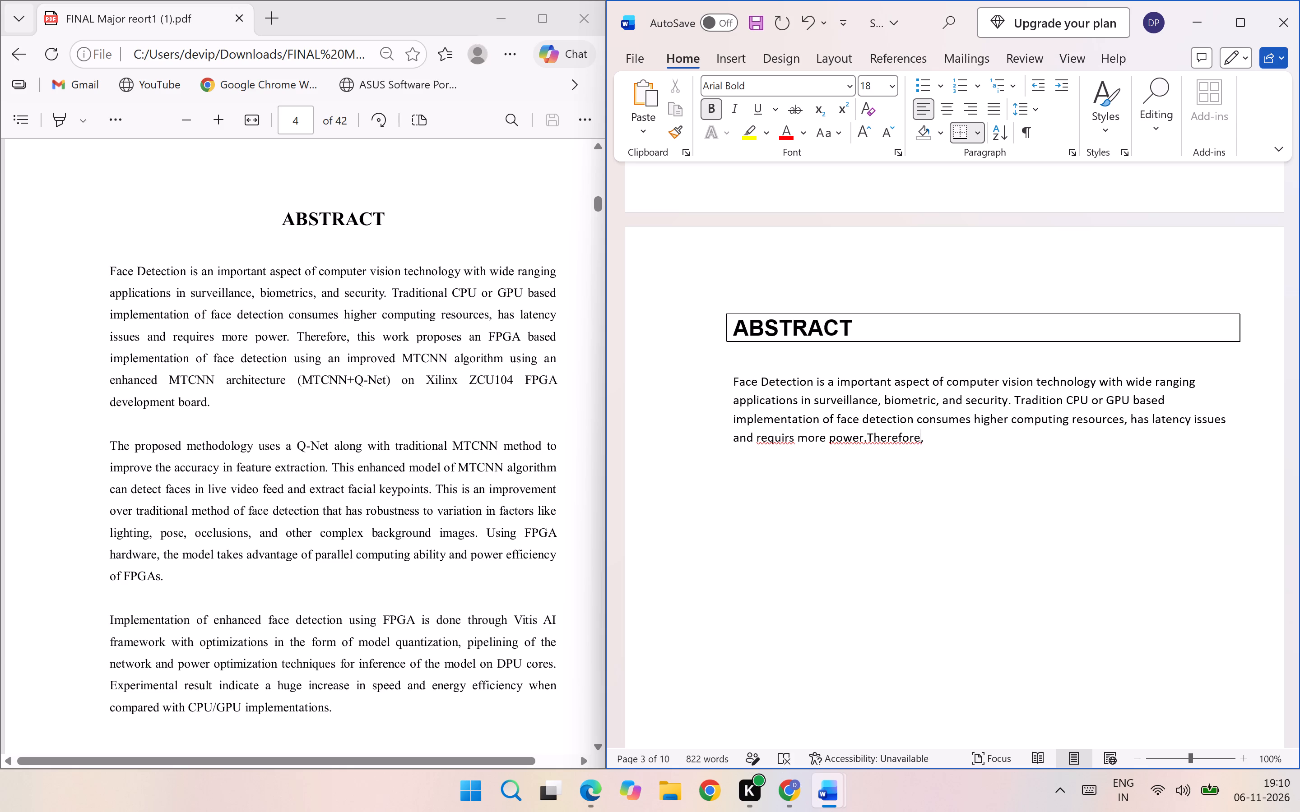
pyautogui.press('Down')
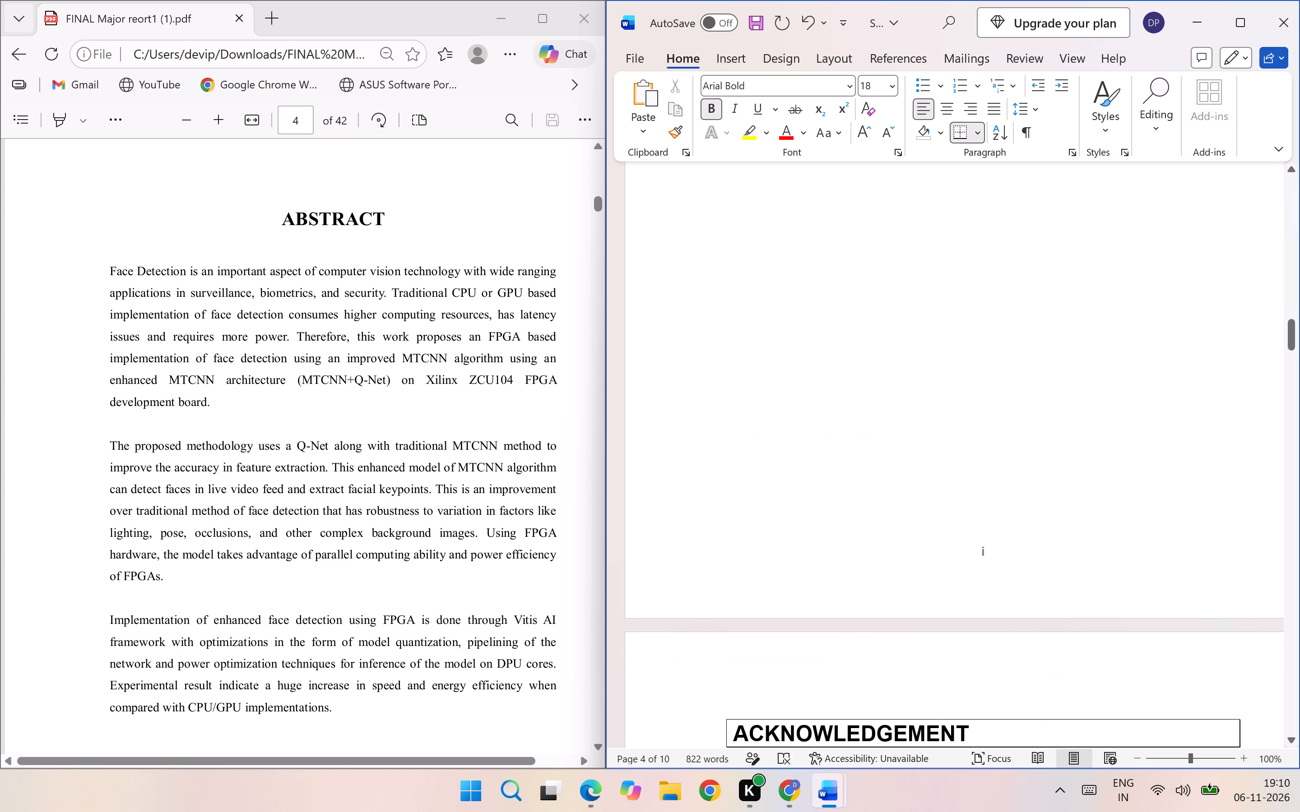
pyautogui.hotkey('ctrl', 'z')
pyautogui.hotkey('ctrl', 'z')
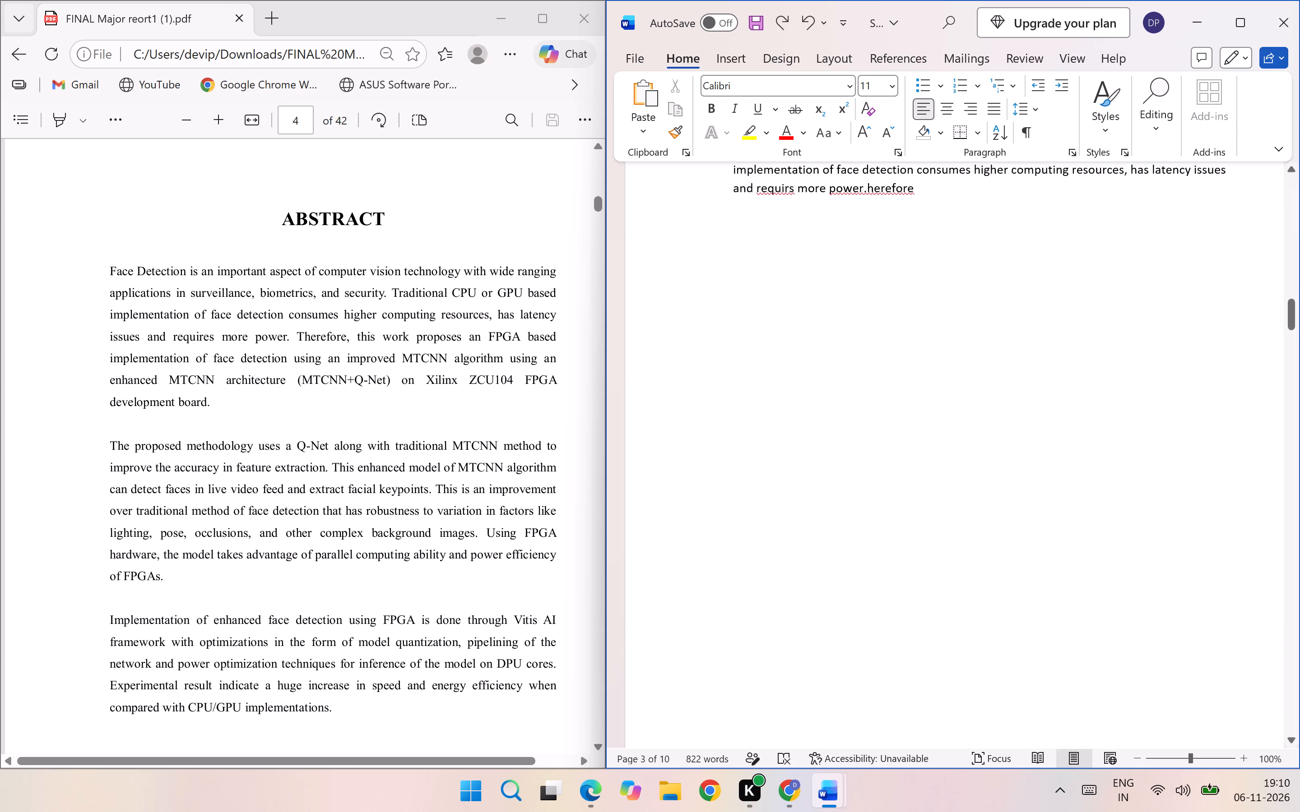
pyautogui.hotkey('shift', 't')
# Insert a space between "power." and "Therefore" in the abstract.
pyautogui.press('Left')
pyautogui.press('space')
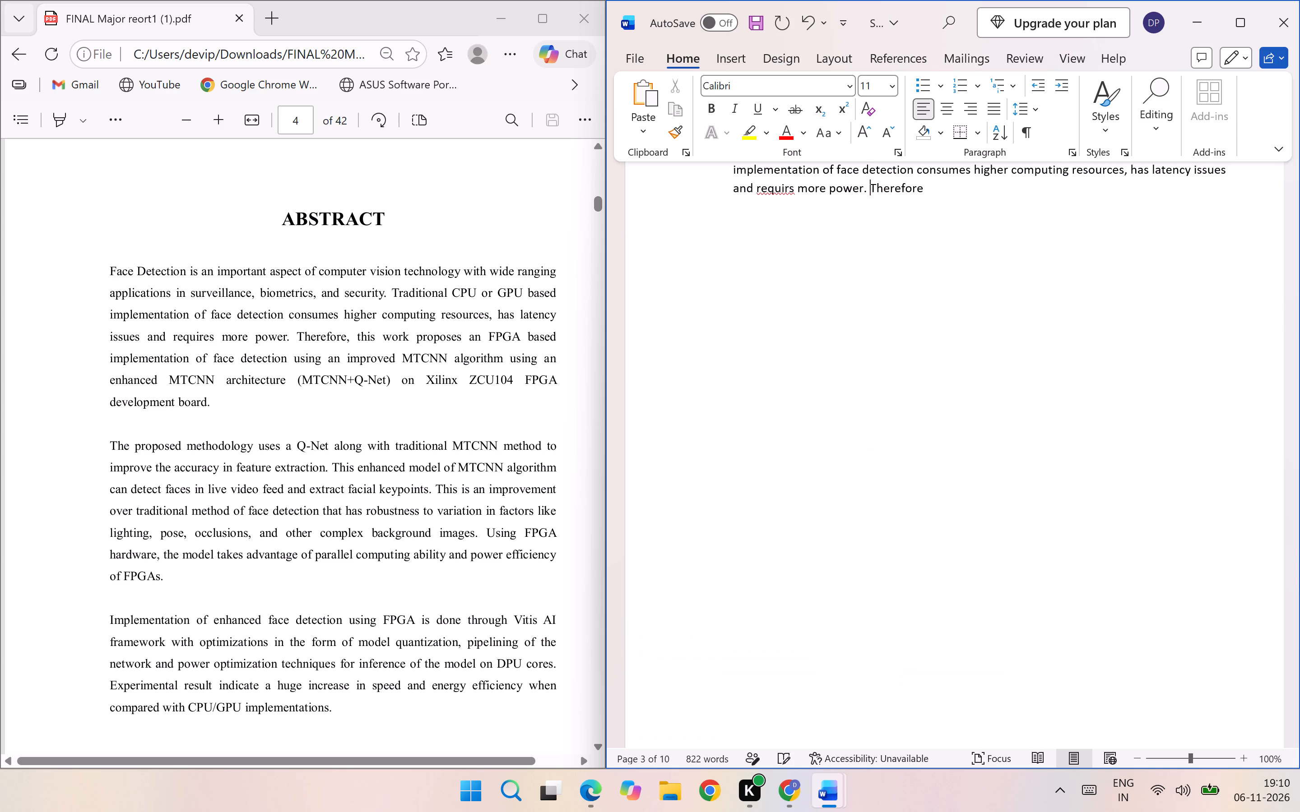
# Continue the abstract's third sentence after "Therefore" with ", this work".
pyautogui.press('Right')
pyautogui.press('Right')
pyautogui.press('Right')
pyautogui.press('Right')
pyautogui.press('Right')
pyautogui.press('Right')
pyautogui.press('Right')
pyautogui.press('Right')
pyautogui.press('Right')
pyautogui.write(',')
pyautogui.press('space')
pyautogui.write('this wp')
pyautogui.press('BackSpace')
pyautogui.write('ork')
# Continue the abstract's third sentence after "this work" with "proposes an".
pyautogui.press('space')
pyautogui.write('o')
pyautogui.press('BackSpace')
pyautogui.write('po')
pyautogui.press('BackSpace')
pyautogui.write('ro')
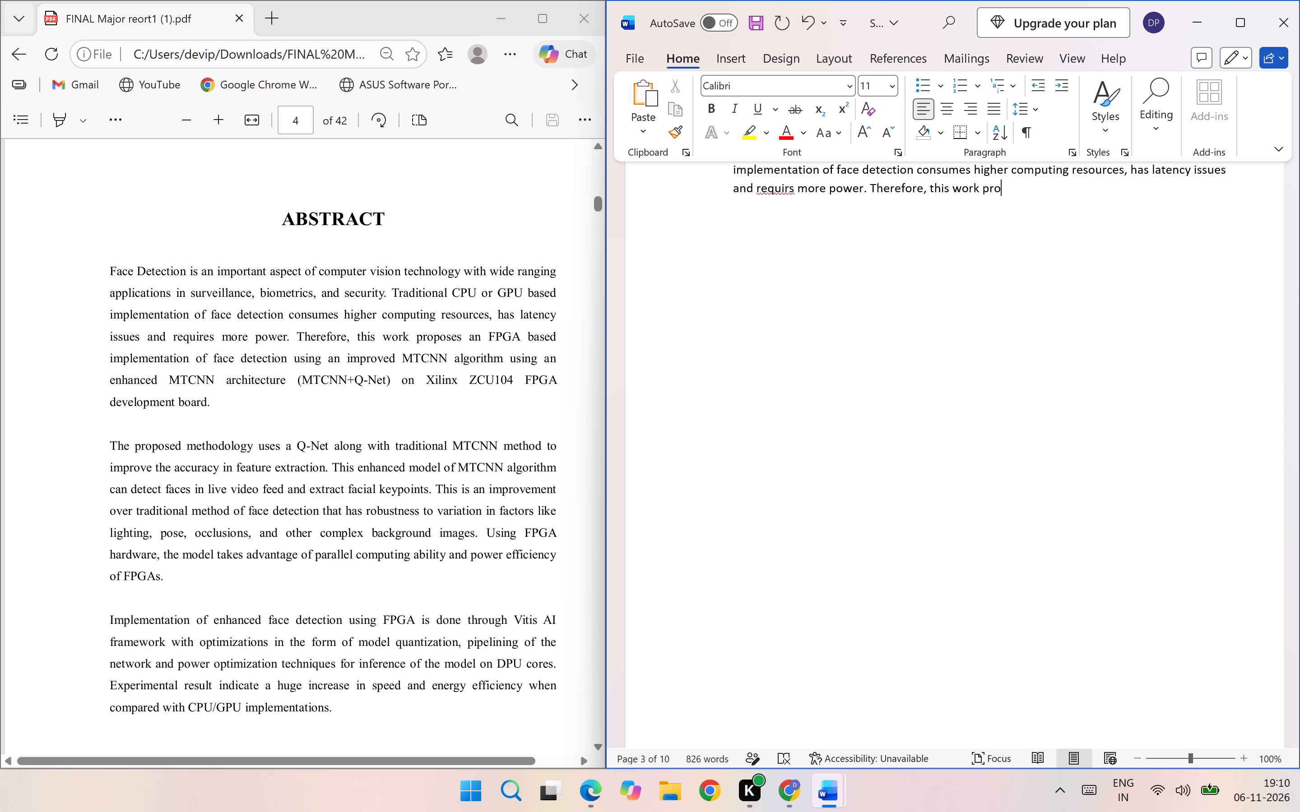
pyautogui.write('po')
pyautogui.write('ses an')
pyautogui.press('space')
# Continue the third sentence of the abstract with "FPGA based implementation of".
pyautogui.write('FP')
pyautogui.write('GA')
pyautogui.press('space')
pyautogui.press('n')
pyautogui.press('BackSpace')
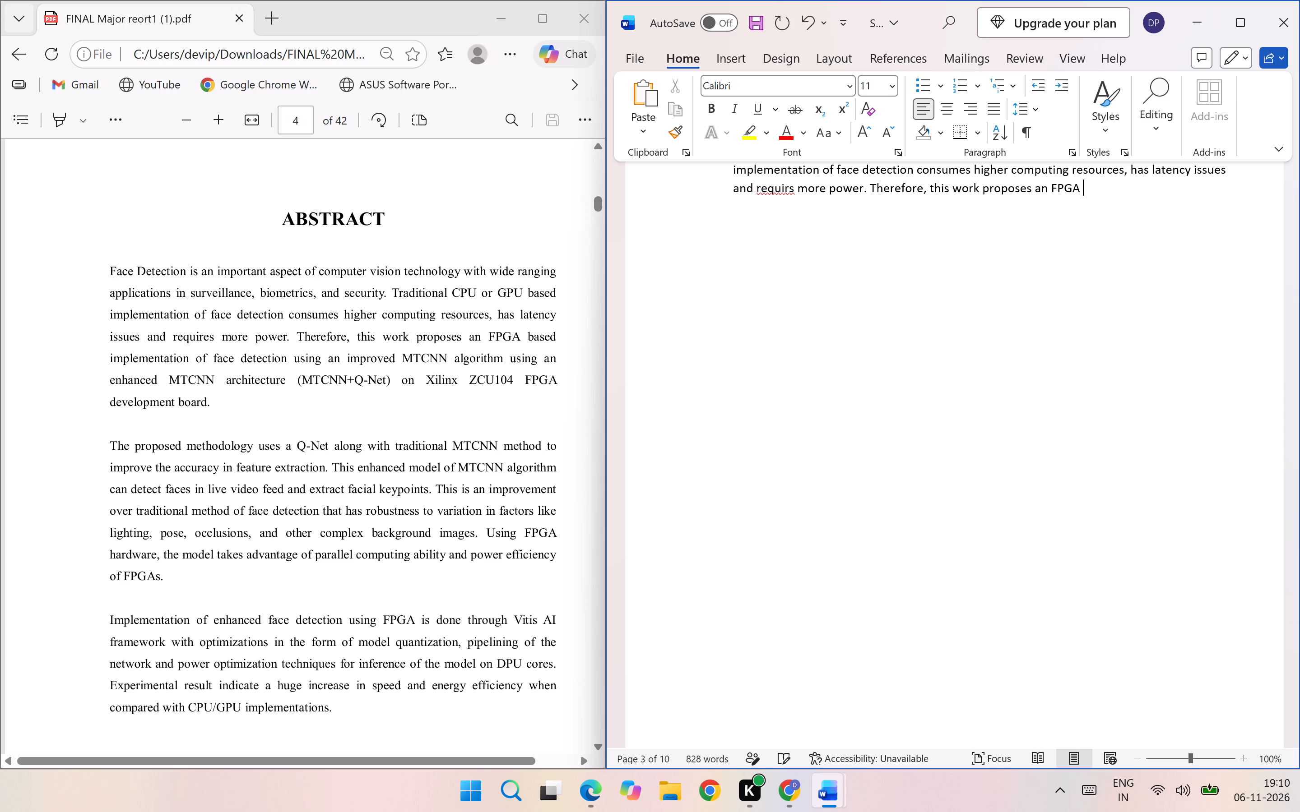
pyautogui.write('based')
pyautogui.press('space')
pyautogui.write('im')
pyautogui.write('pleme')
pyautogui.write('ntation')
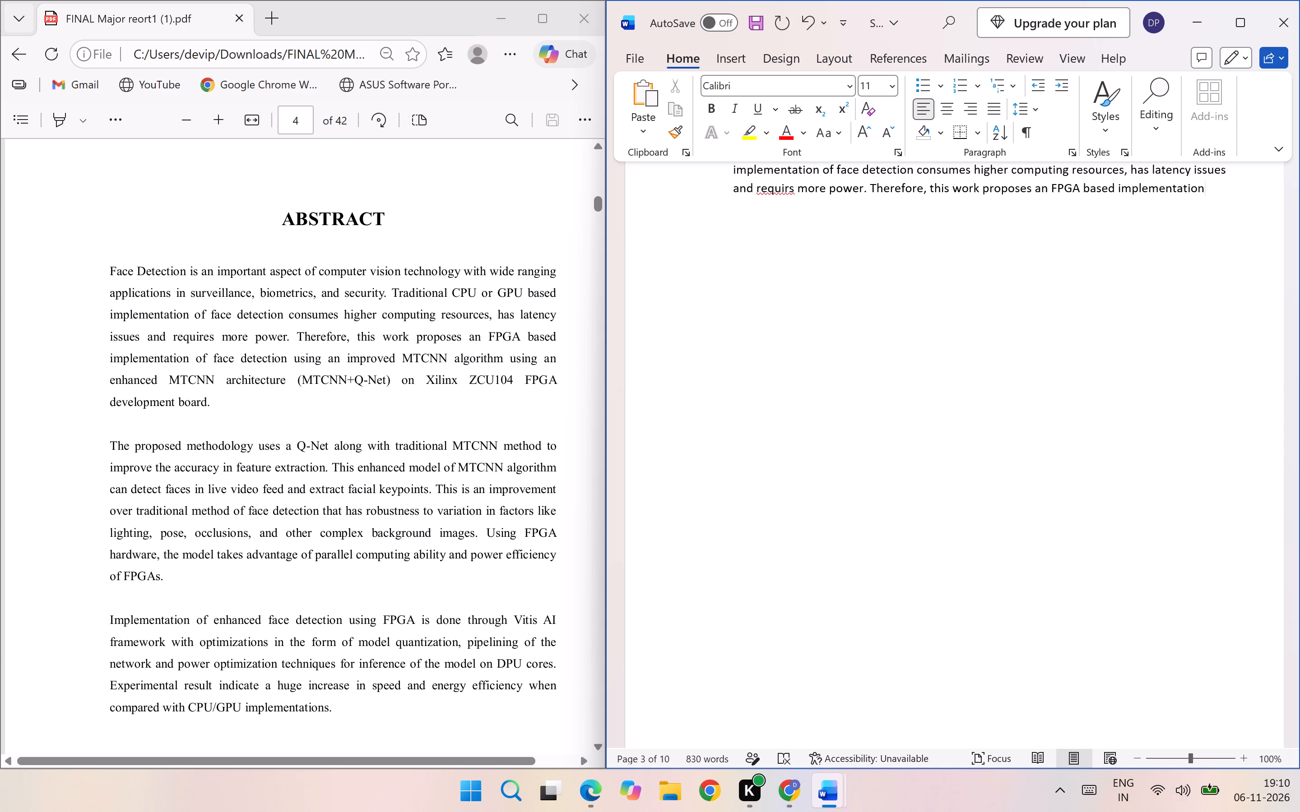
pyautogui.press('space')
pyautogui.write('of')
pyautogui.press('space')
# Continue the third sentence of the abstract with "face detection using an improved".
pyautogui.write('face')
pyautogui.press('space')
pyautogui.write('dete')
pyautogui.write('ction')
pyautogui.press('space')
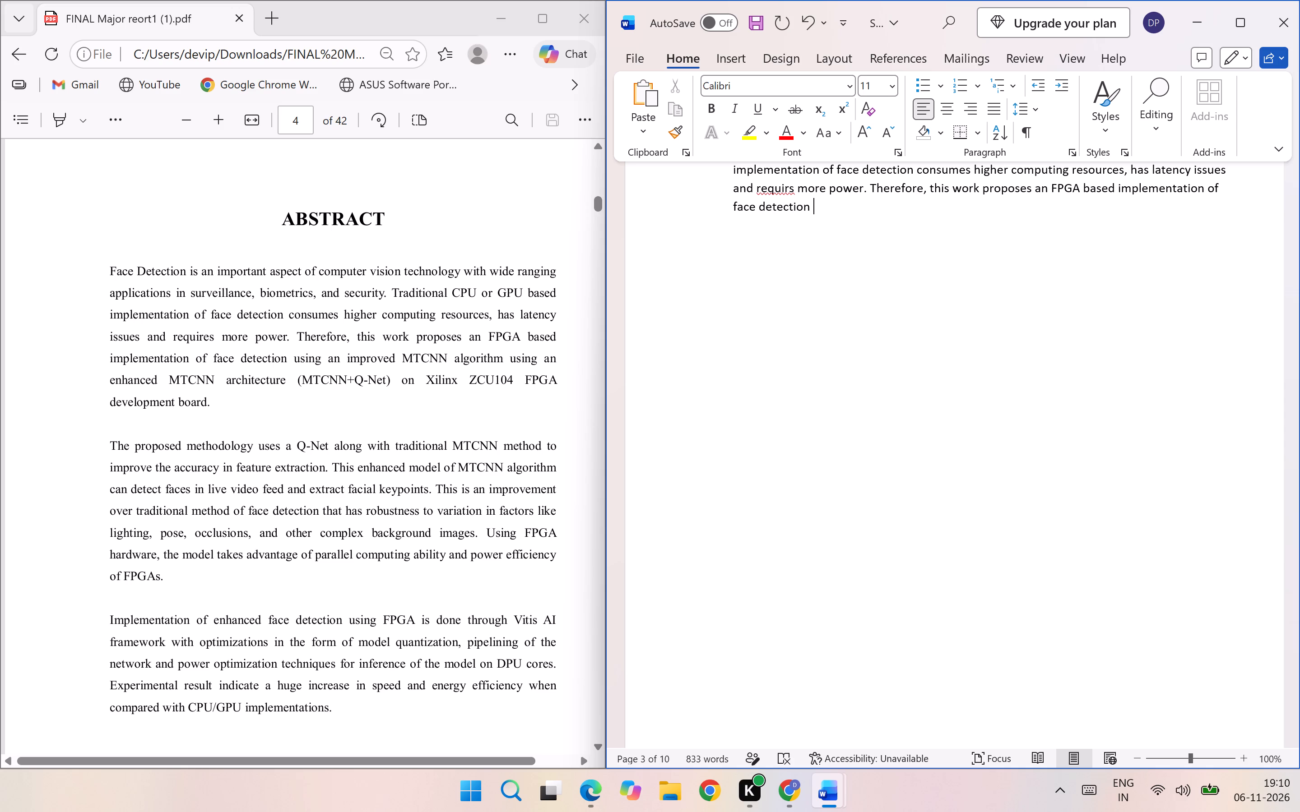
pyautogui.write('usin')
pyautogui.press('g')
pyautogui.press('space')
pyautogui.write('an imp')
pyautogui.write('roved')
pyautogui.press('space')
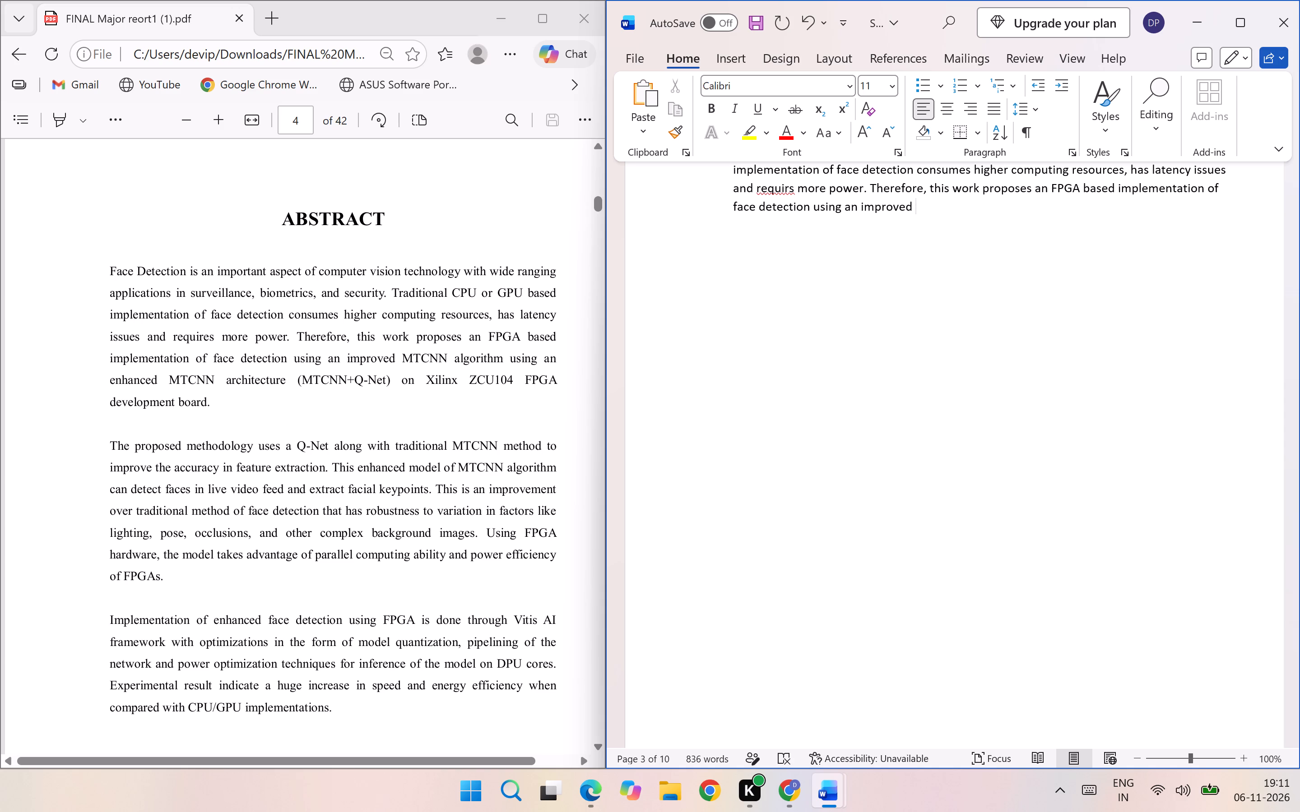
# Add "MTCNN" and the beginning of the word "algorithm" after "improved", with a space between the two words.
pyautogui.write('MTCNN')
pyautogui.write('al')
pyautogui.press('g')
pyautogui.write('ort')
pyautogui.press('Left')
pyautogui.press('Left')
pyautogui.press('Left')
pyautogui.press('Left')
pyautogui.press('Left')
pyautogui.press('Left')
pyautogui.press('space')
# Correct and complete the word "algorithm" after "MTCNN", and continue the sentence with "using an".
pyautogui.press('Right')
pyautogui.press('Right')
pyautogui.press('Right')
pyautogui.press('Right')
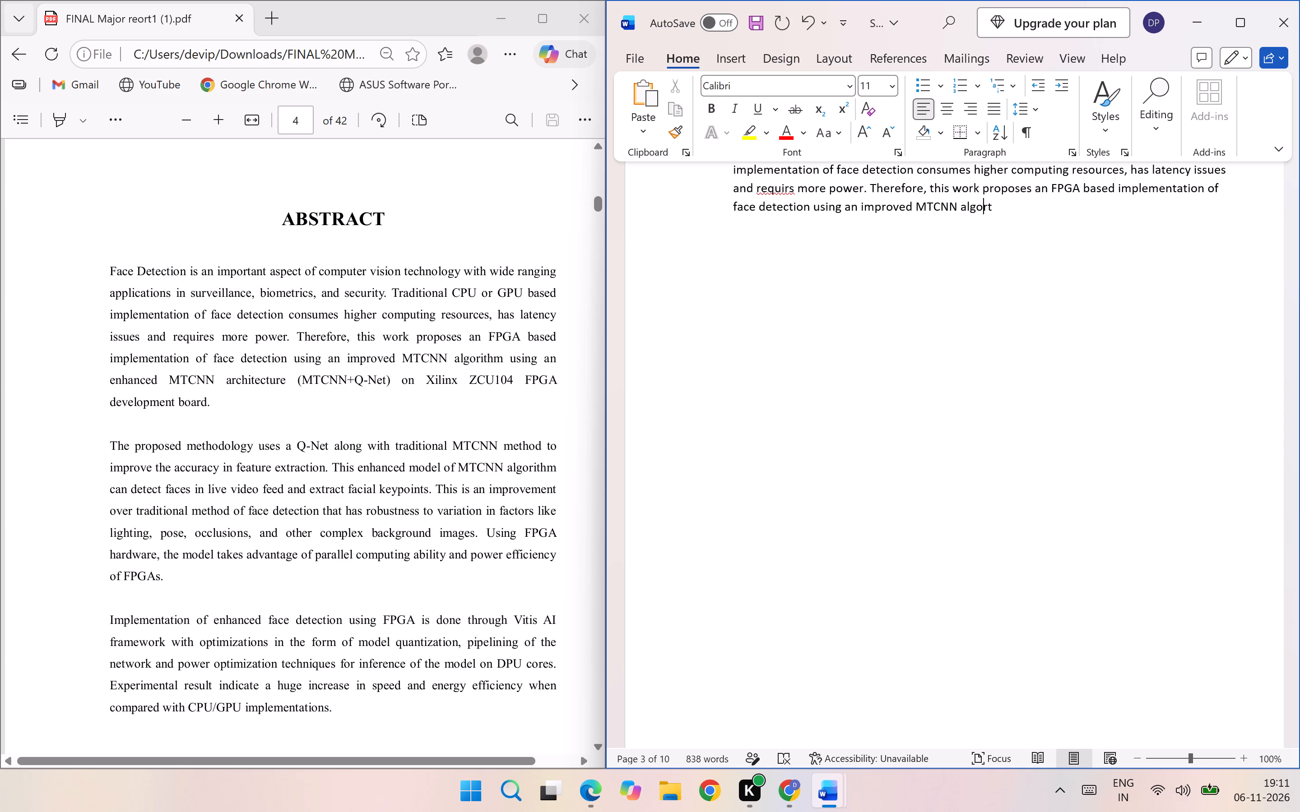
pyautogui.press('Right')
pyautogui.press('Left')
pyautogui.press('i')
pyautogui.press('BackSpace')
pyautogui.press('Right')
pyautogui.press('i')
pyautogui.press('t')
pyautogui.press('BackSpace')
pyautogui.press('Right')
pyautogui.write('hm')
pyautogui.press('space')
pyautogui.write('using an')
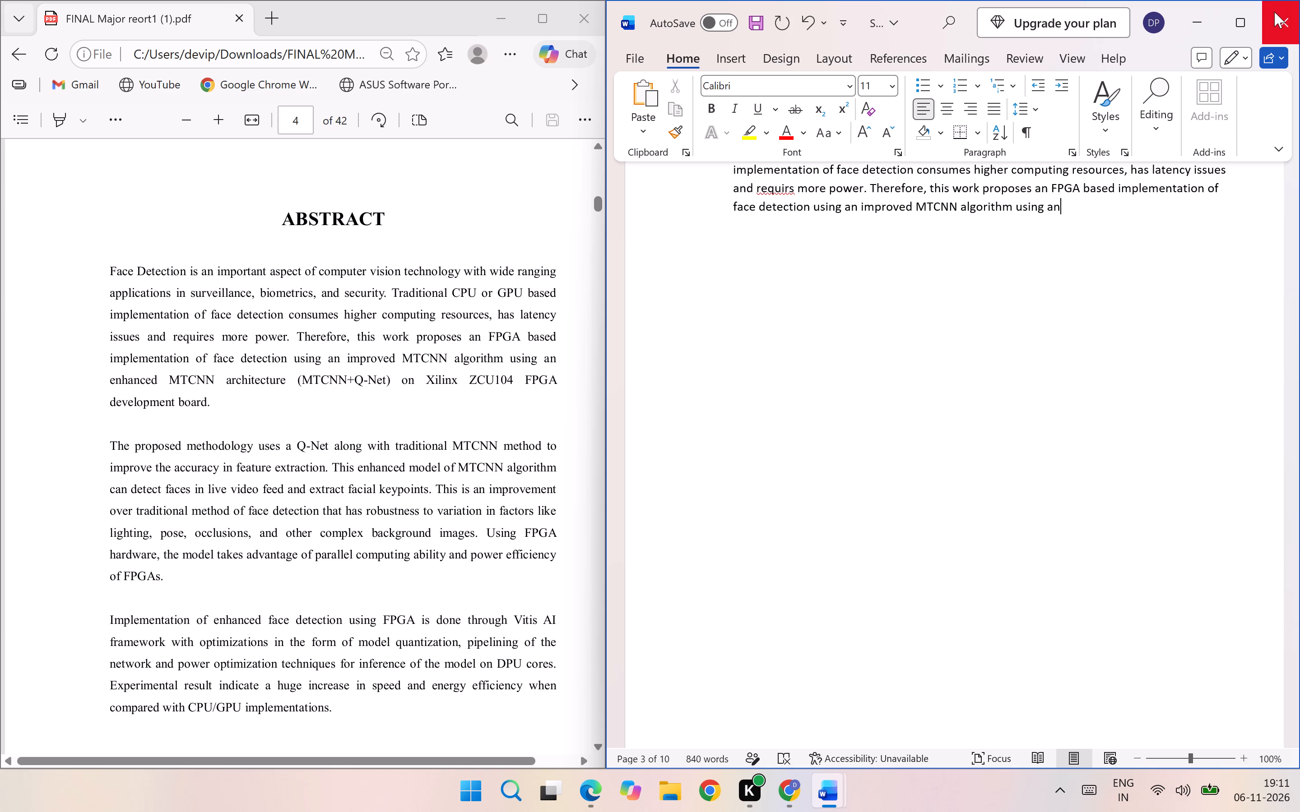
# Maximize the seminar report's window and save the document.
pyautogui.click(1233, 20)
pyautogui.hotkey('ctrl', 's')
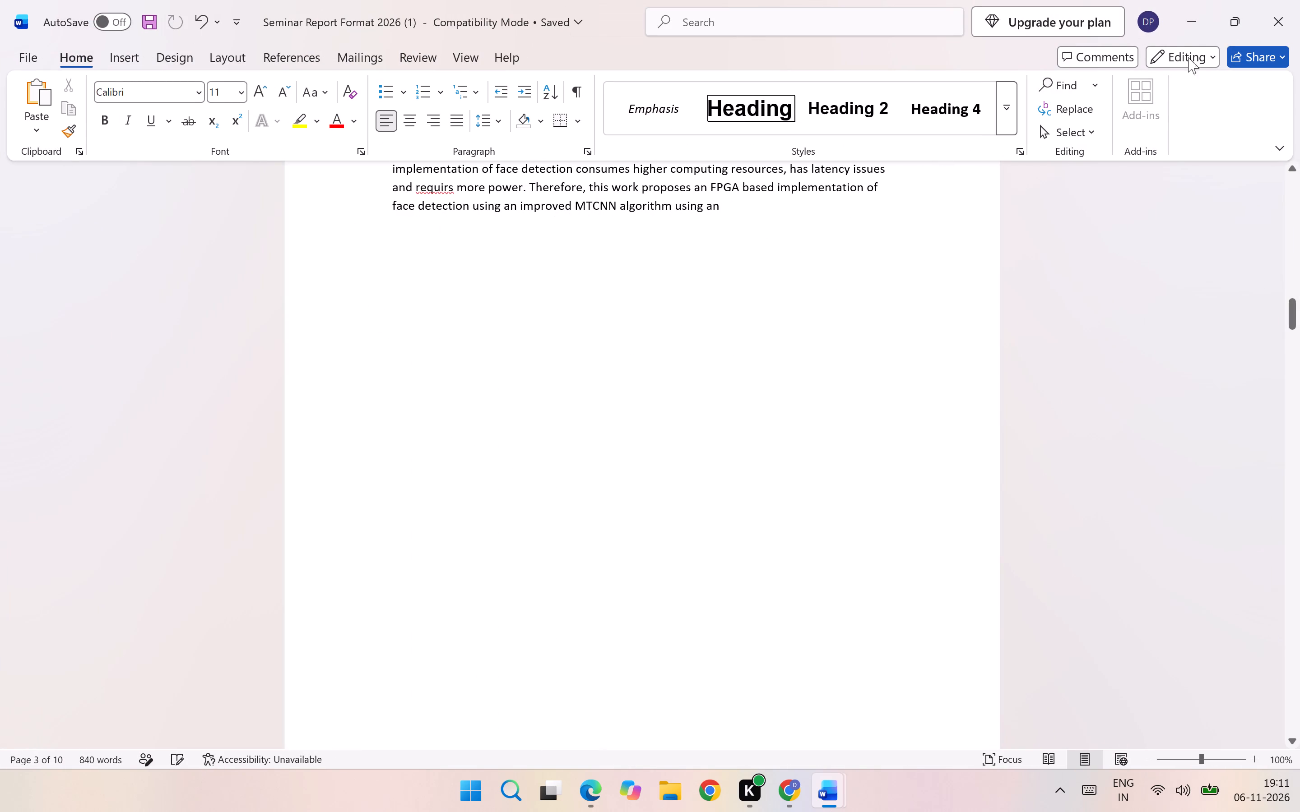
# Minimize the seminar report and close the major project report PDF.
pyautogui.click(1196, 28)
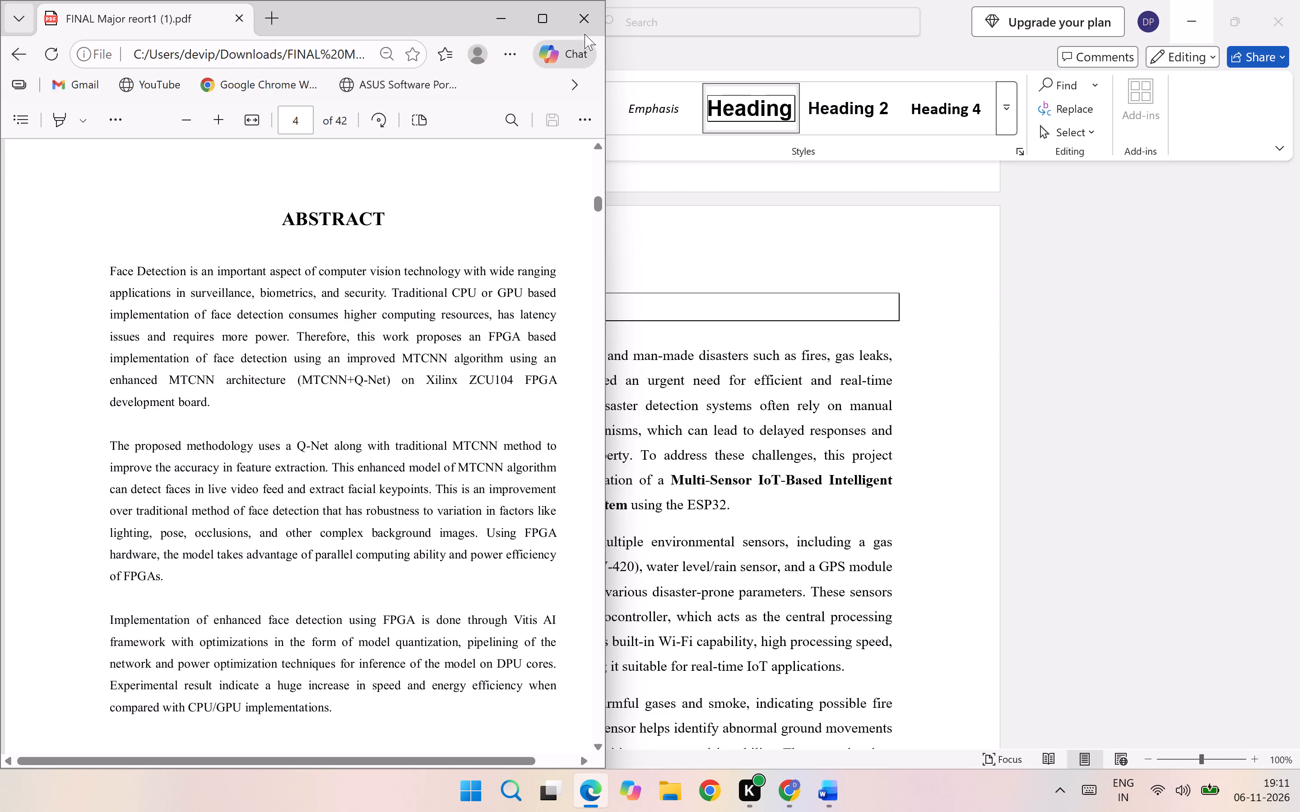
pyautogui.click(591, 25)
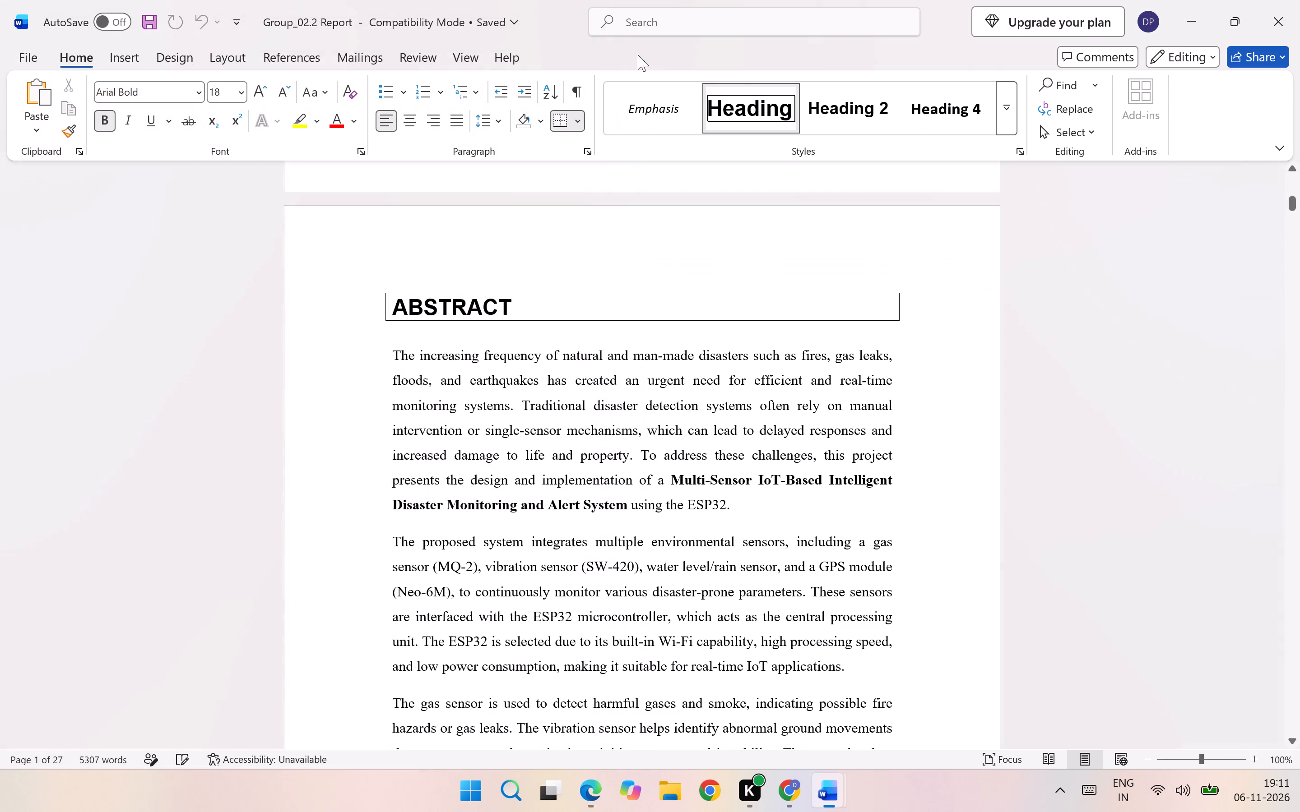